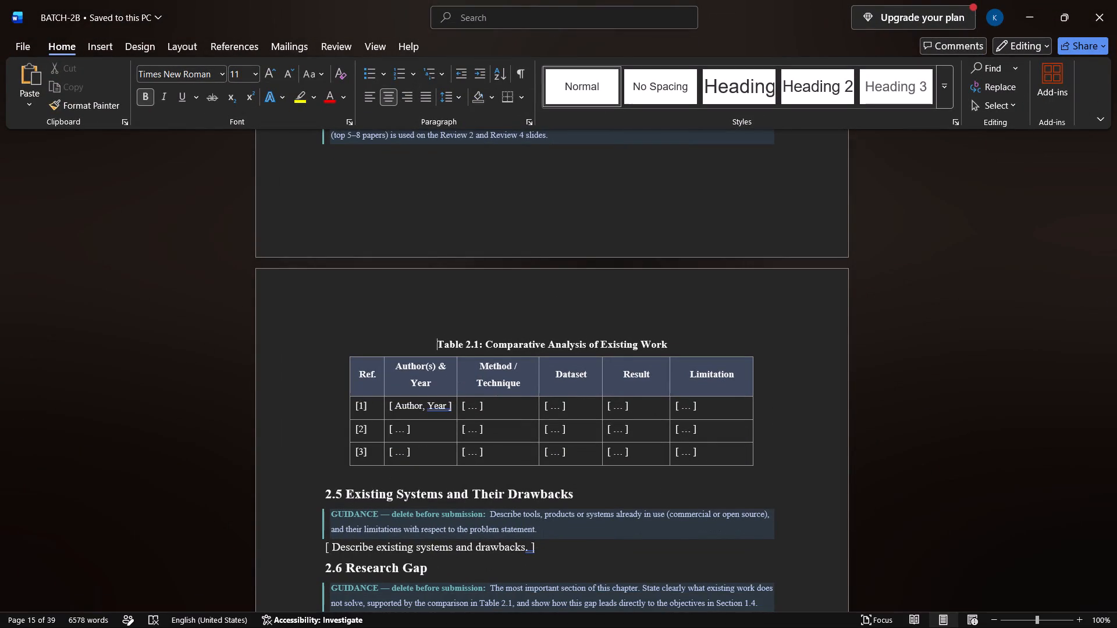
Switch to the BATCH-2B Google Doc in Chrome and go to Table 4.2: Schema of Event Table in section 4.6.
click(1026, 7)
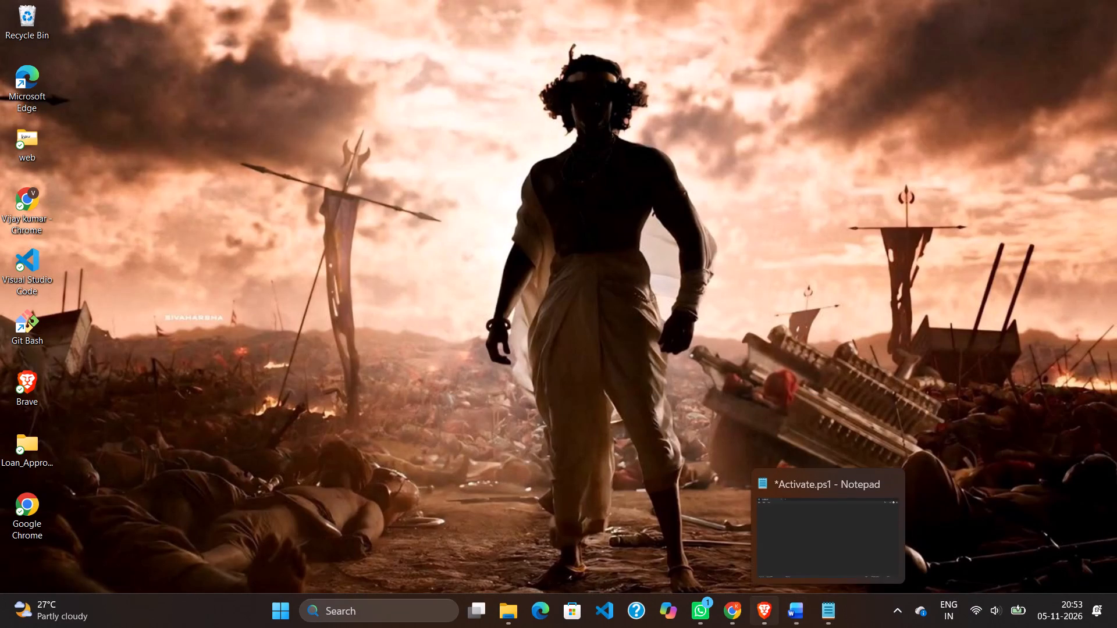
click(742, 619)
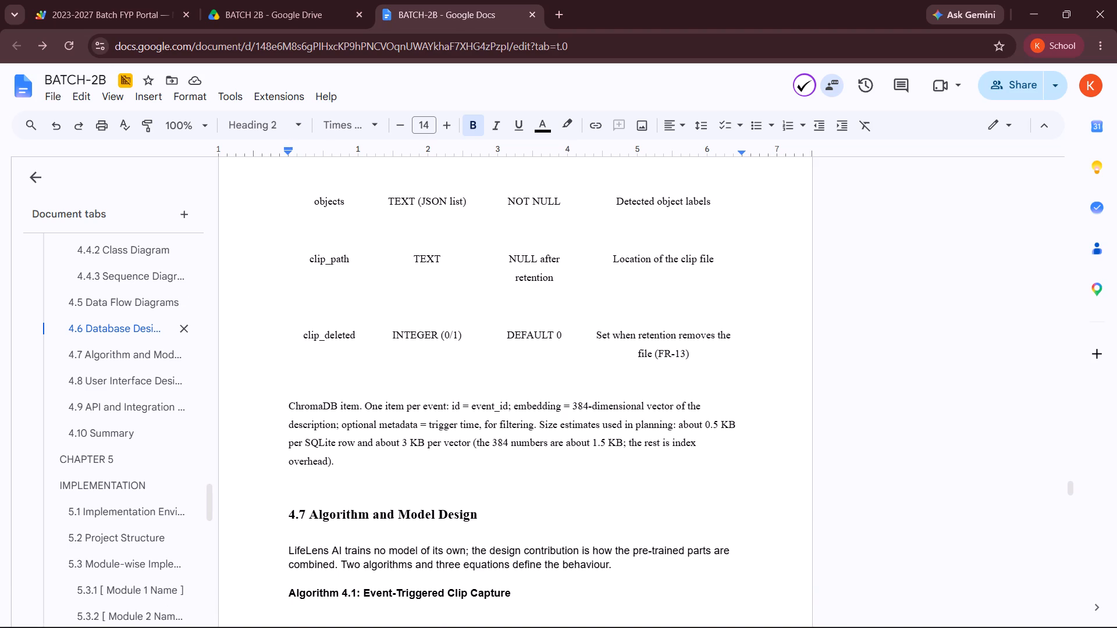
scroll(605, 348, up, 1)
scroll(605, 348, down, 3)
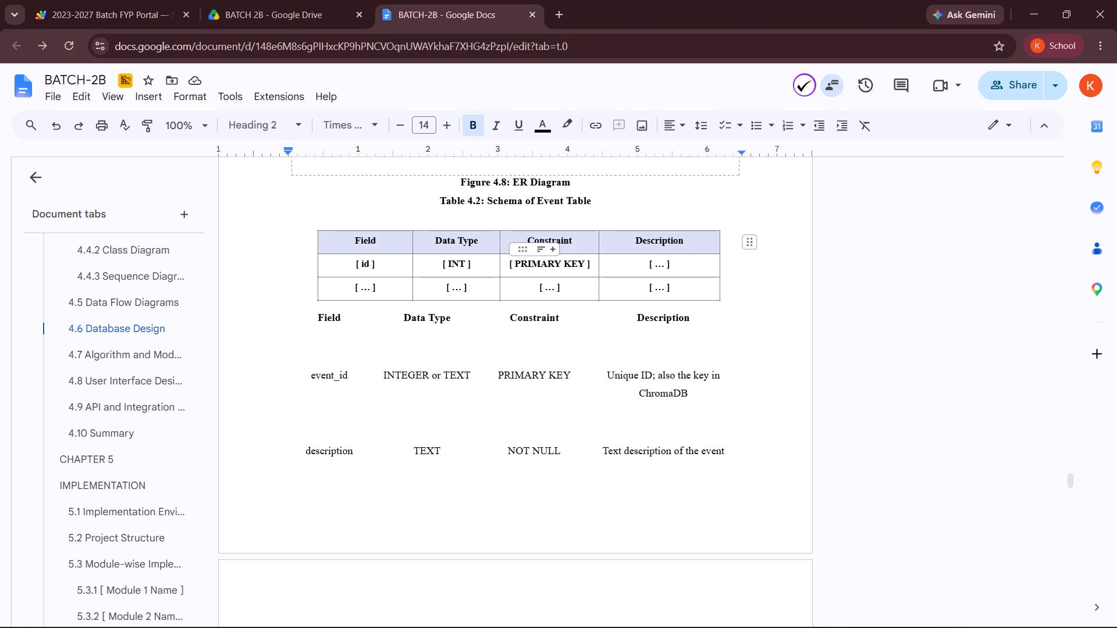
Delete the duplicate Description heading from the borderless table directly below Table 4.2.
click(705, 315)
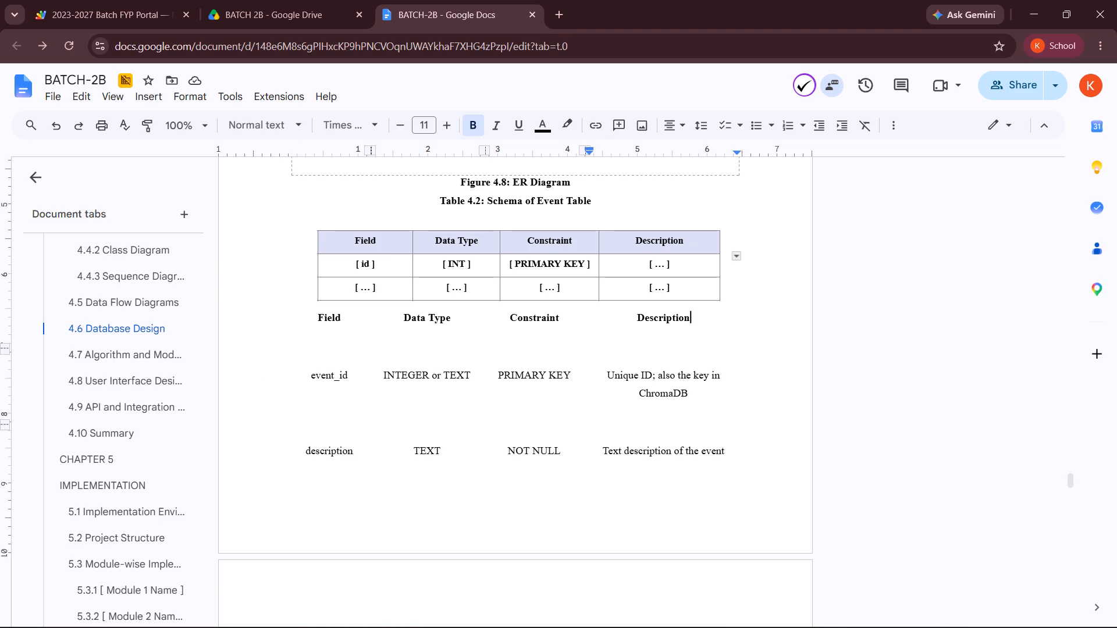
scroll(705, 315, down, 5)
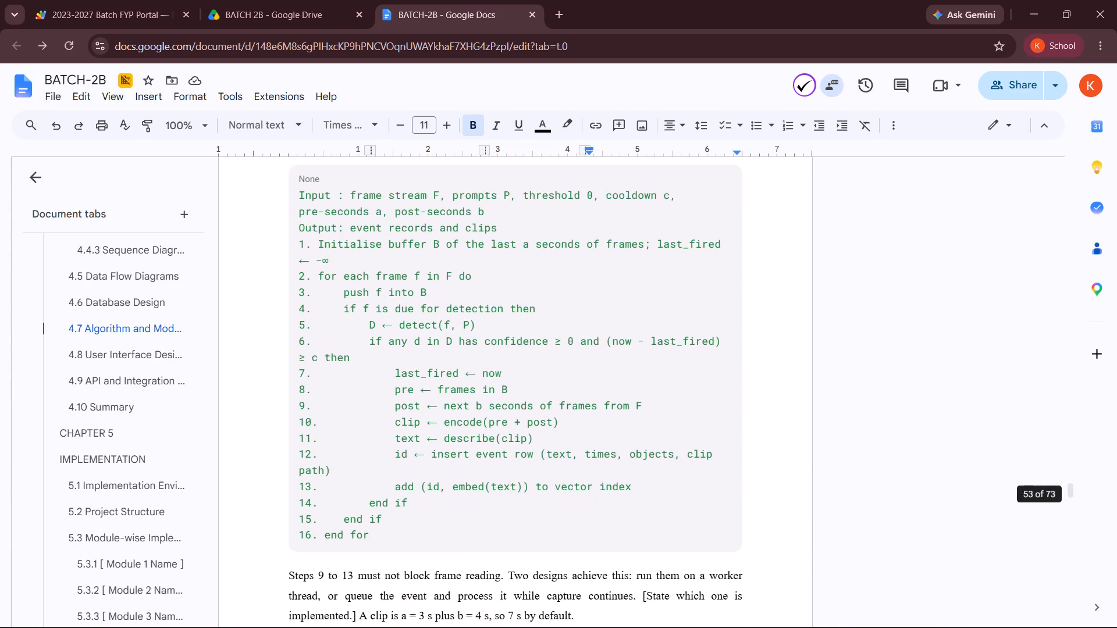
scroll(705, 315, up, 7)
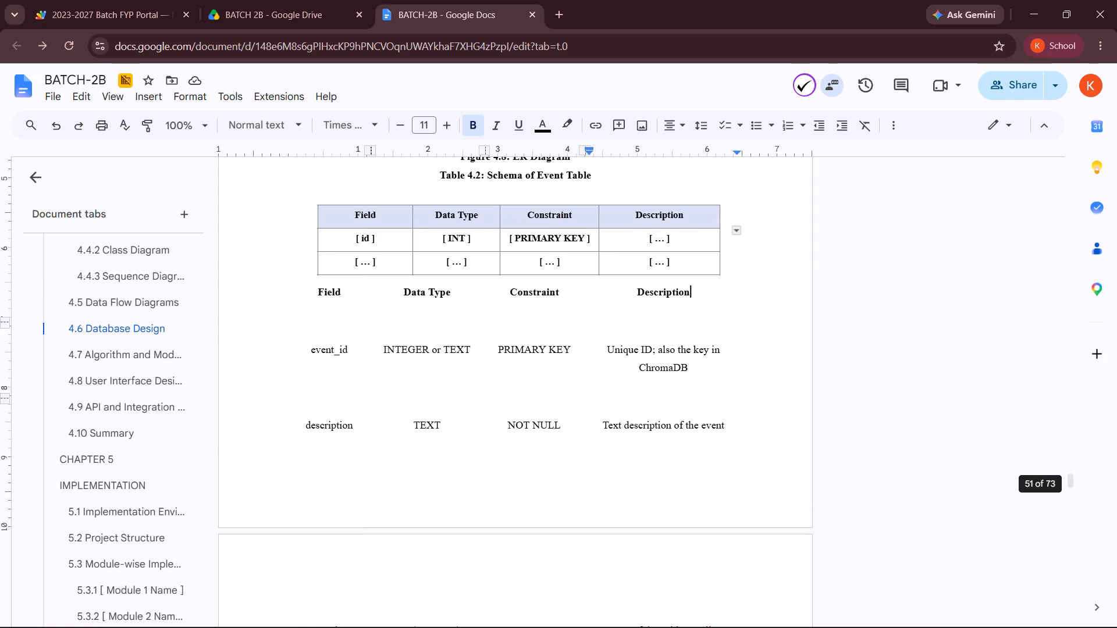
key(BackSpace)
key(BackSpace)
key(BackSpace)
key(BackSpace)
key(BackSpace)
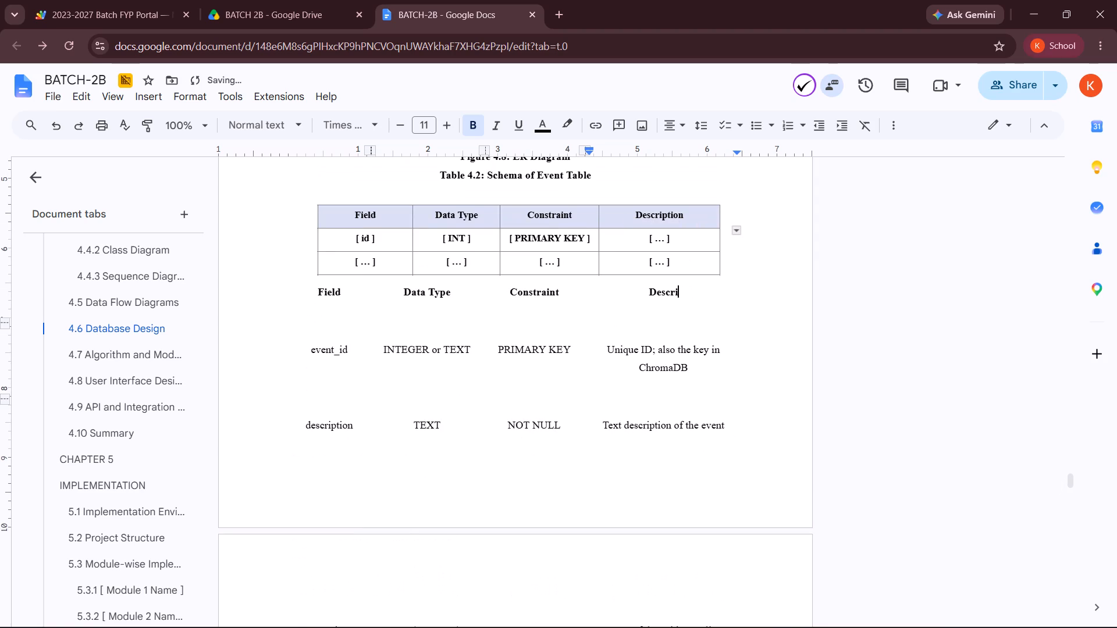
key(BackSpace)
key(BackSpace)
key(BackSpace)
key(BackSpace)
key(BackSpace)
key(BackSpace)
Delete the duplicate Constraint heading from the borderless table below Table 4.2.
click(563, 294)
key(BackSpace)
key(BackSpace)
key(BackSpace)
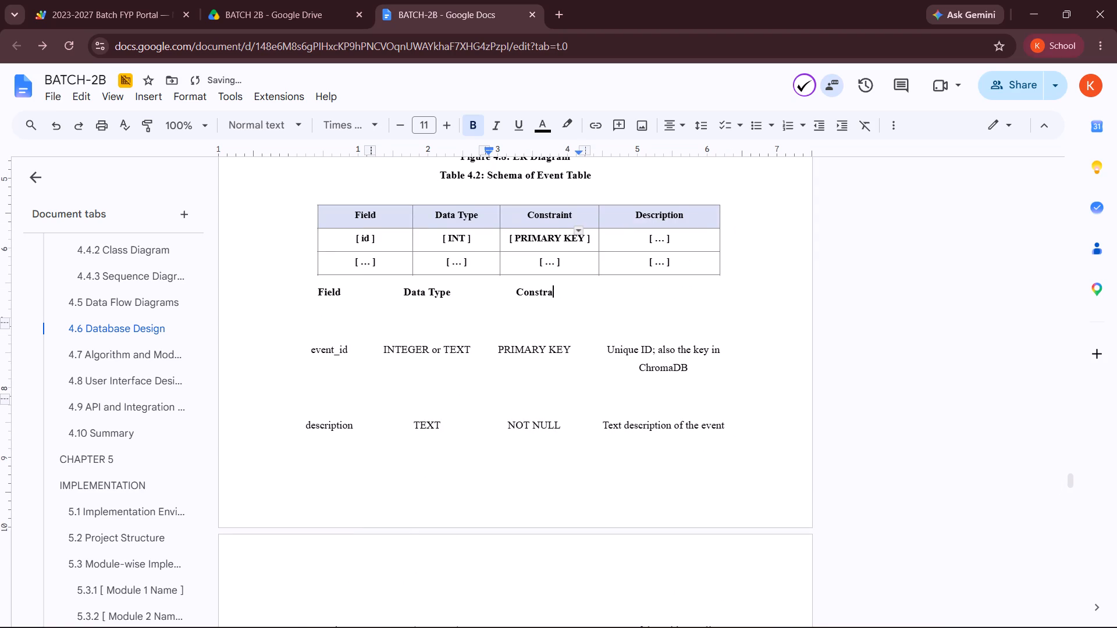
key(BackSpace)
key(BackSpace)
key(BackSpace)
key(BackSpace)
key(BackSpace)
key(BackSpace)
key(BackSpace)
Delete the duplicate Data Type heading from the borderless table below Table 4.2.
click(460, 290)
key(BackSpace)
key(BackSpace)
key(BackSpace)
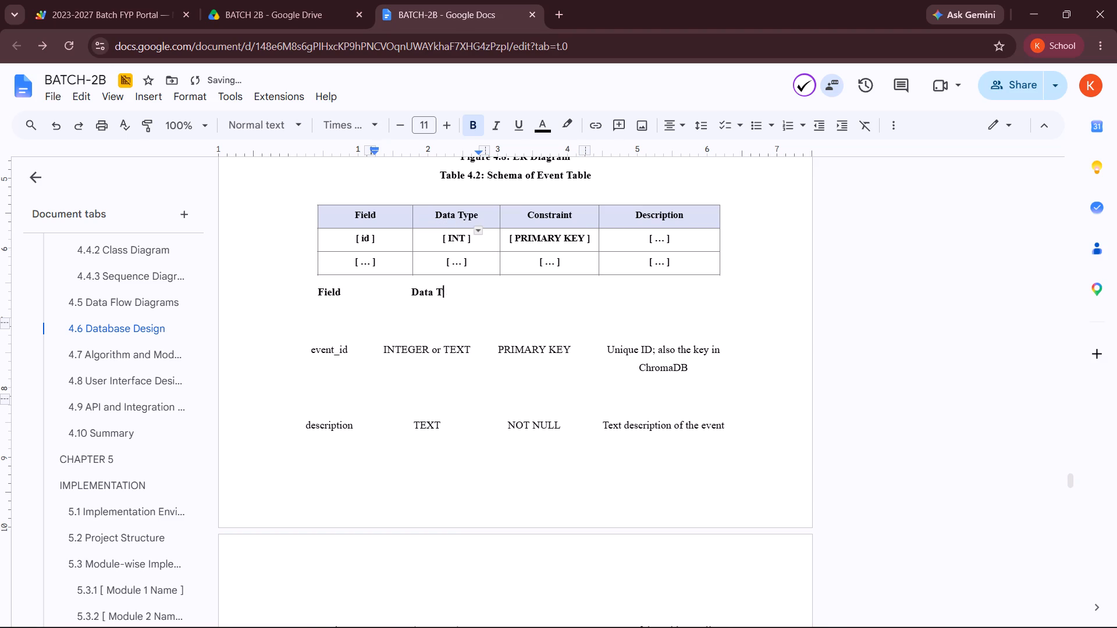
key(BackSpace)
key(BackSpace)
key(BackSpace)
key(BackSpace)
key(BackSpace)
key(BackSpace)
Delete the duplicate Field heading from the borderless table below Table 4.2.
click(365, 293)
key(BackSpace)
key(BackSpace)
key(BackSpace)
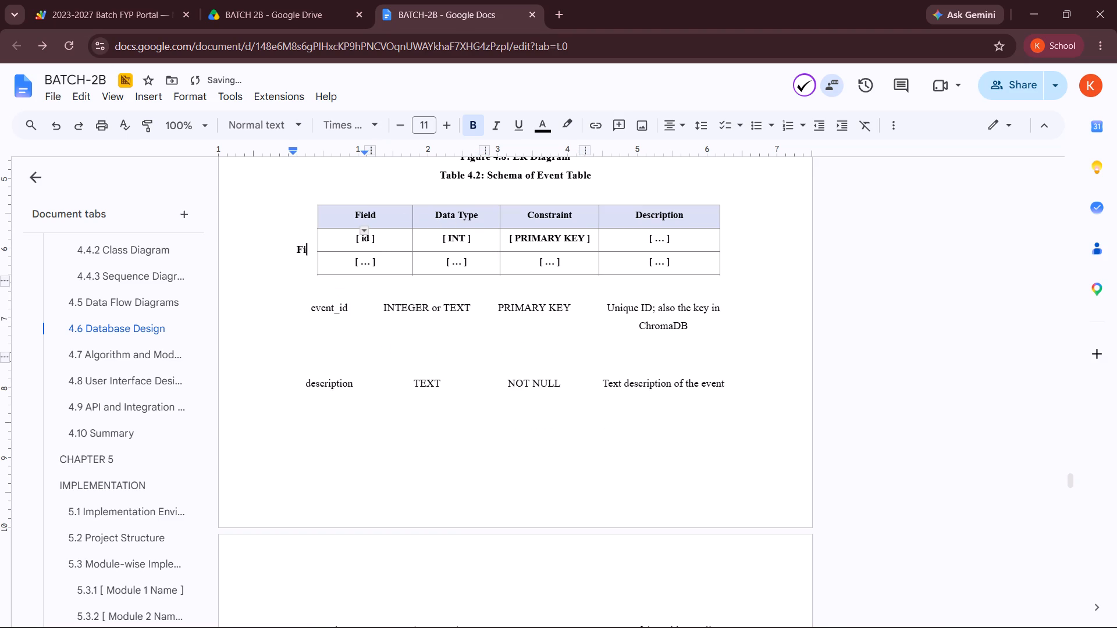
key(BackSpace)
key(BackSpace)
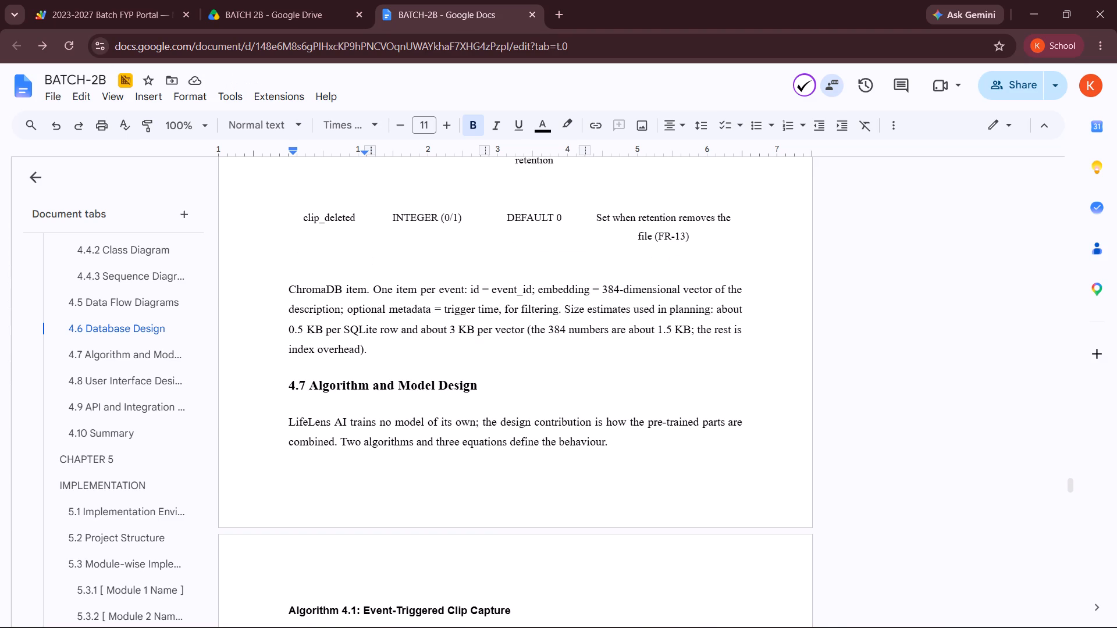
Clear the [ id ] placeholder from the Field column in Table 4.2's first data row.
scroll(439, 338, up, 4)
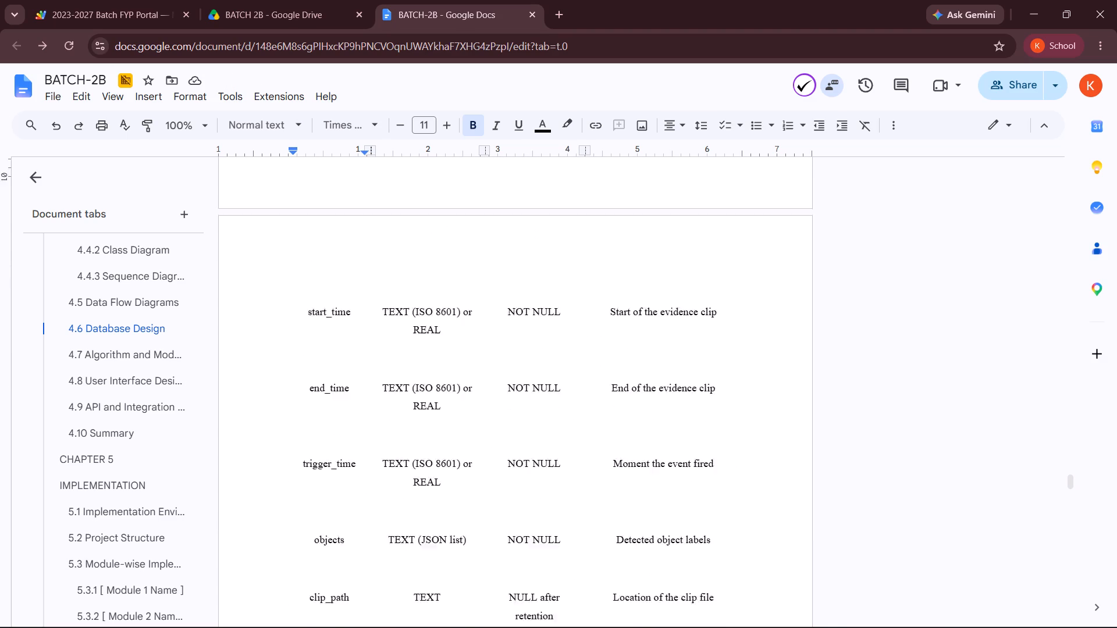
scroll(850, 110, up, 2)
click(362, 383)
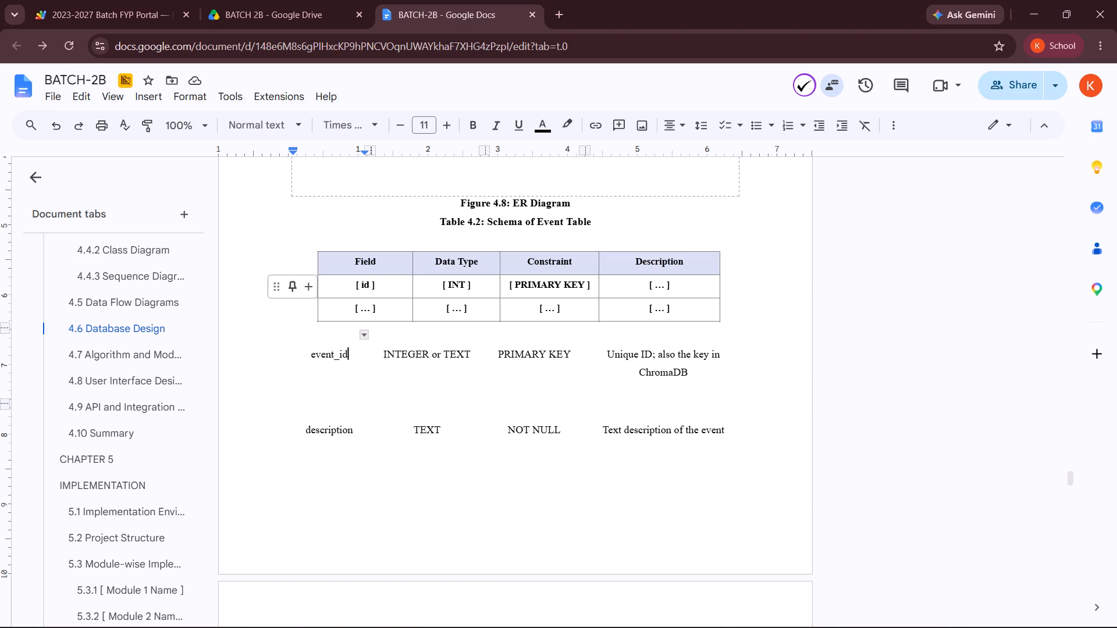
drag(354, 285, 383, 286)
key(BackSpace)
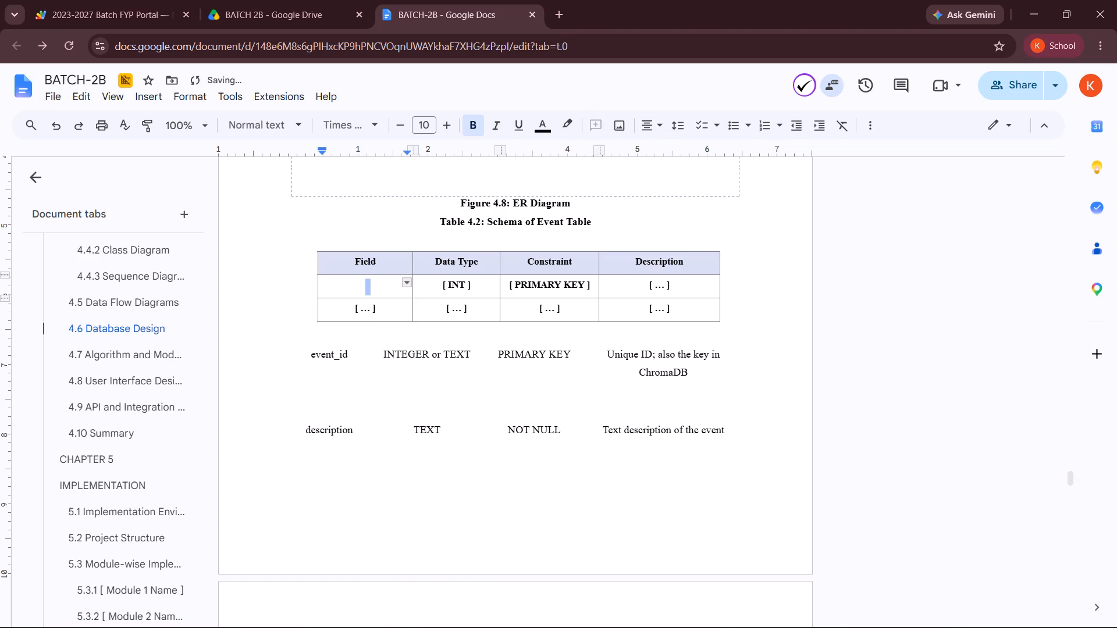
Move event_id from the borderless table into Table 4.2's empty Field cell, passing it through Notepad to strip its formatting.
drag(312, 353, 348, 357)
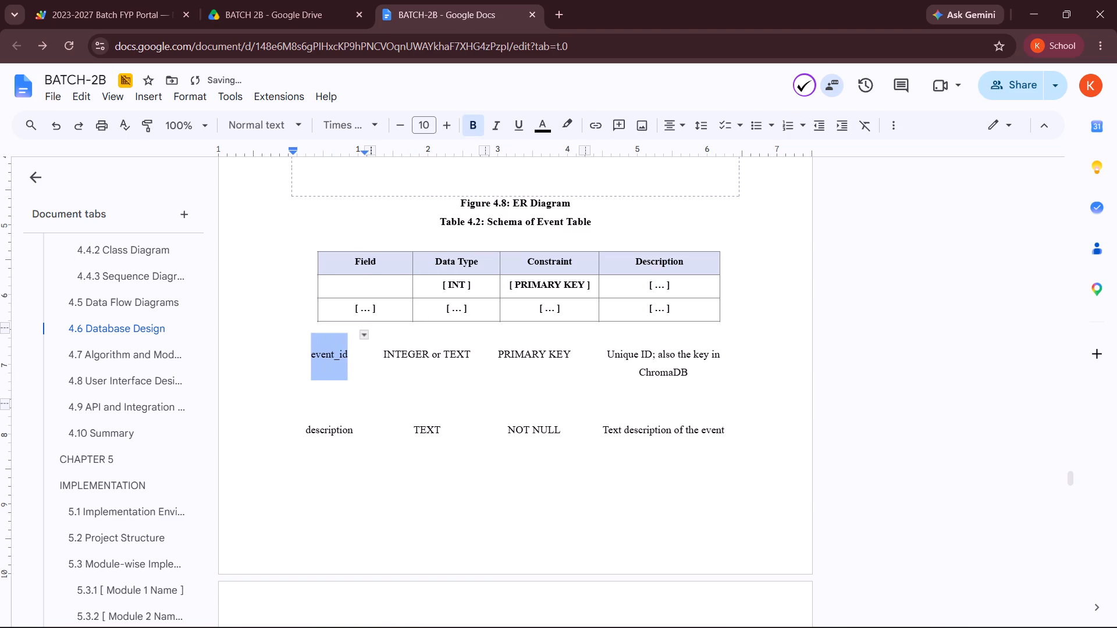
drag(348, 357, 350, 358)
key(ctrl+x)
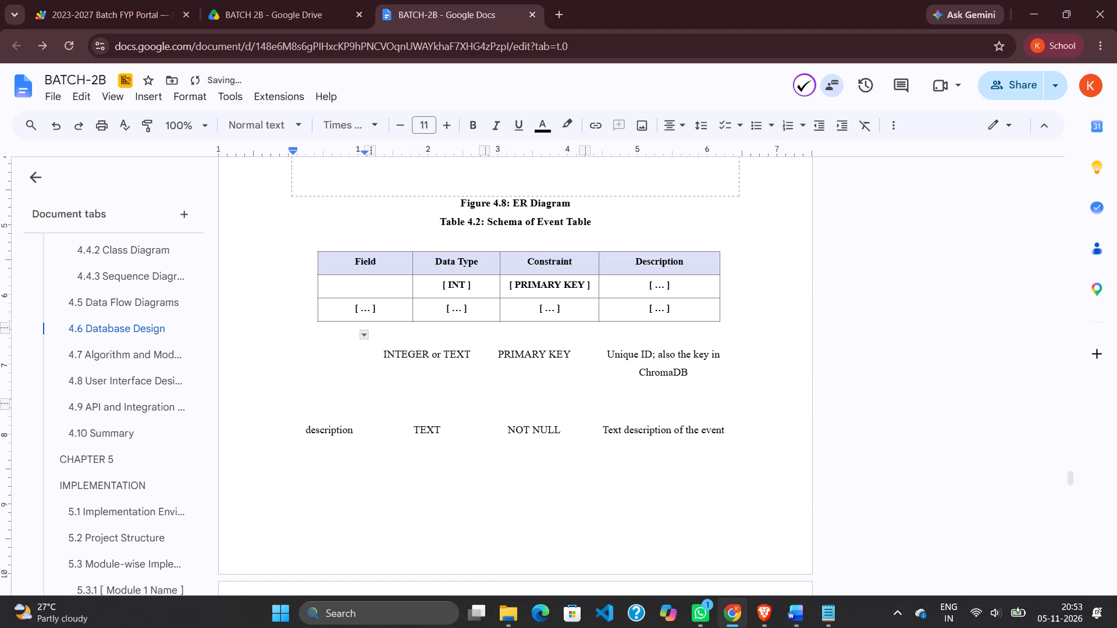
click(825, 610)
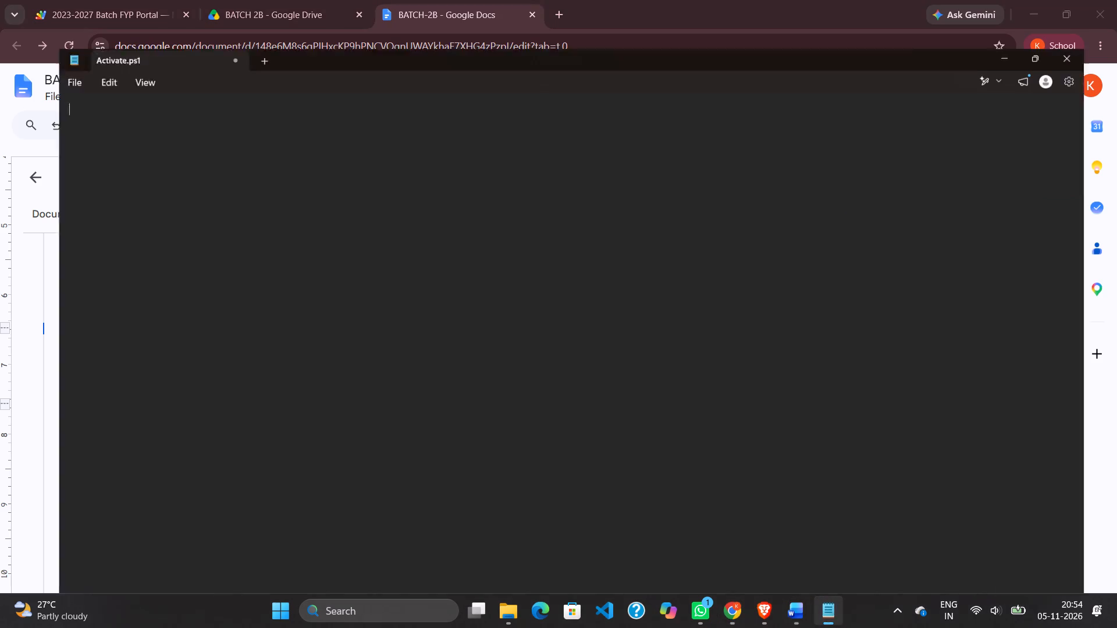
key(ctrl+v)
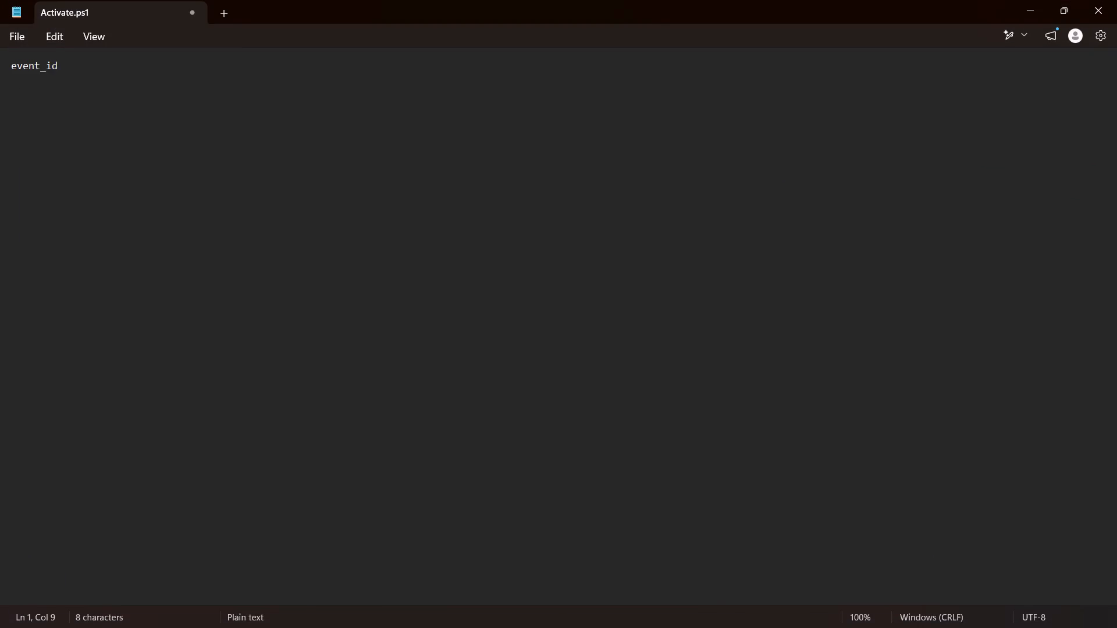
key(ctrl+a)
key(ctrl+x)
click(1019, 0)
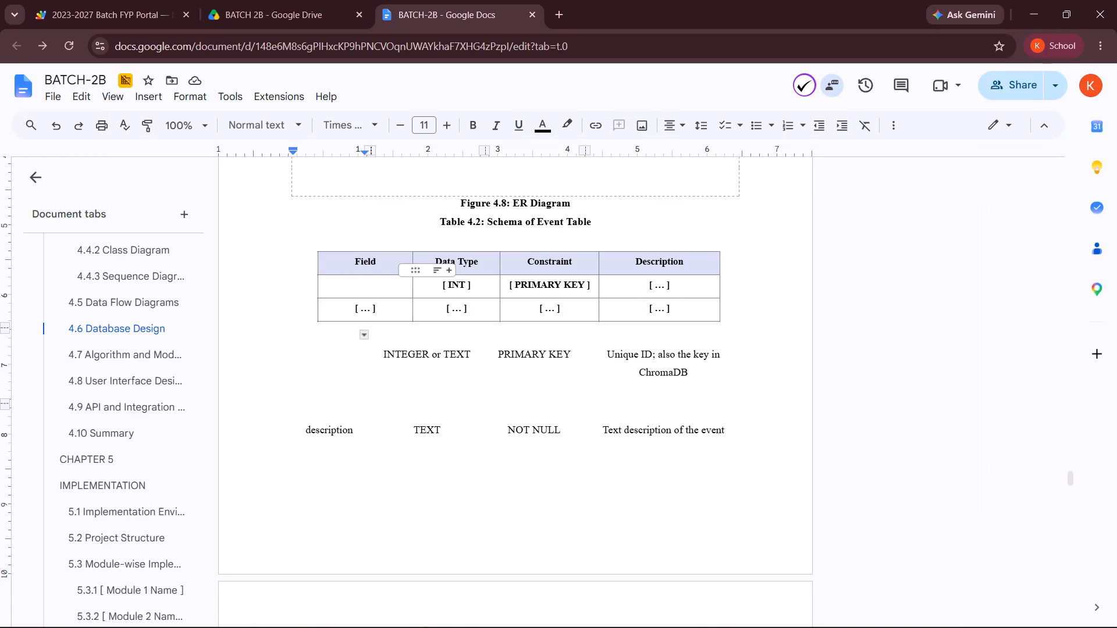
click(379, 293)
key(ctrl+v)
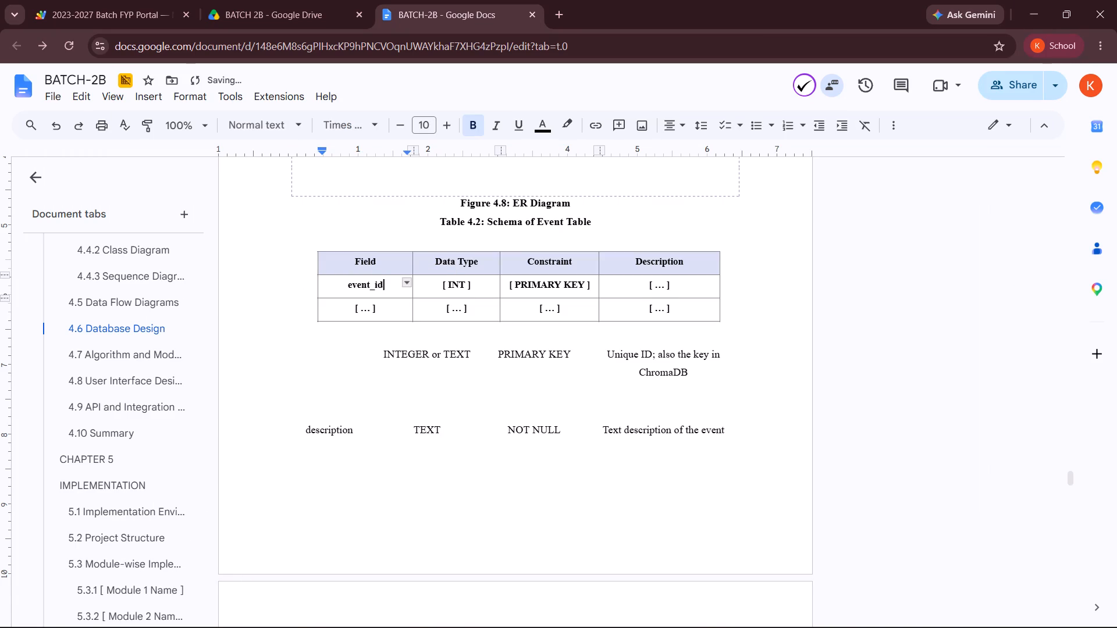
Cut INTEGER or TEXT from the borderless table and clear the [ INT ] placeholder in Table 4.2's event_id row.
drag(386, 354, 474, 351)
key(ctrl+x)
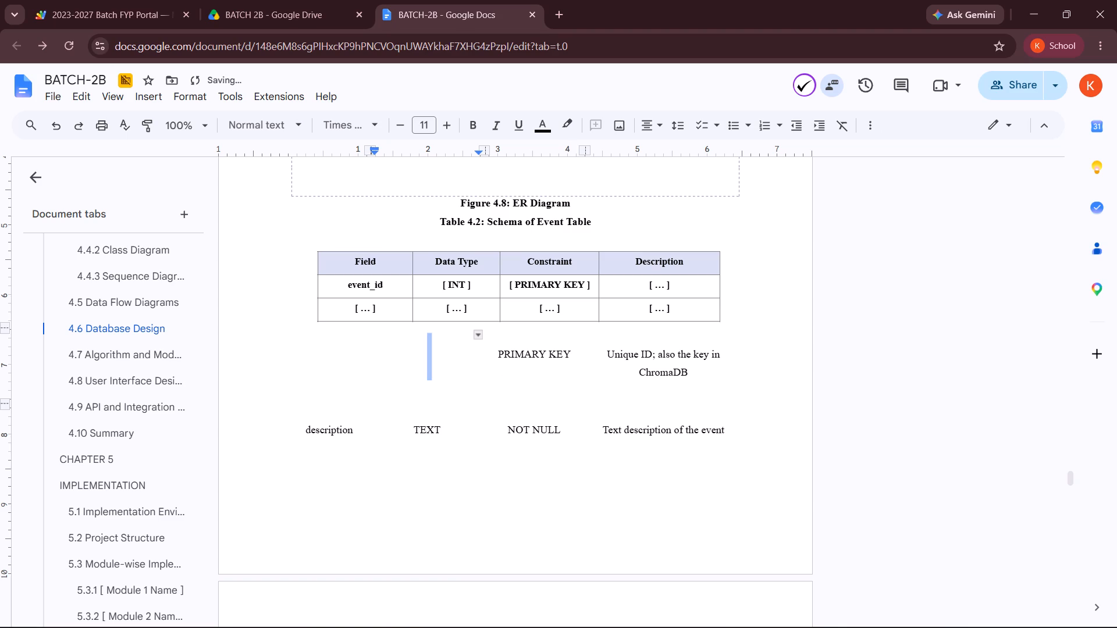
click(476, 288)
key(backslash)
key(BackSpace)
key(BackSpace)
key(BackSpace)
key(BackSpace)
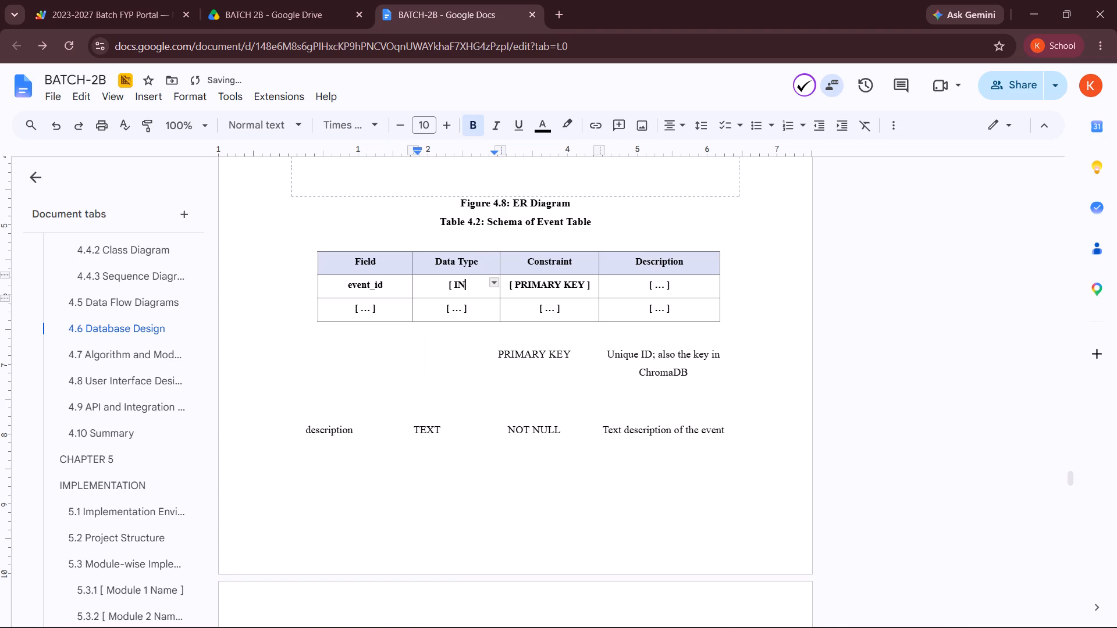
key(BackSpace)
key(BackSpace)
key(BackSpace)
key(BackSpace)
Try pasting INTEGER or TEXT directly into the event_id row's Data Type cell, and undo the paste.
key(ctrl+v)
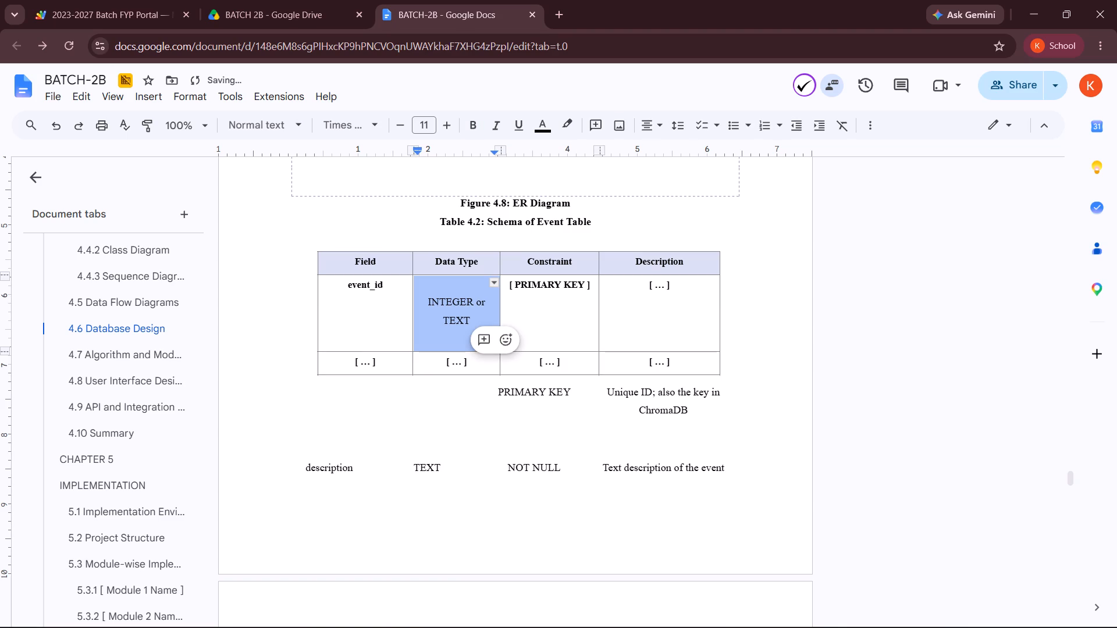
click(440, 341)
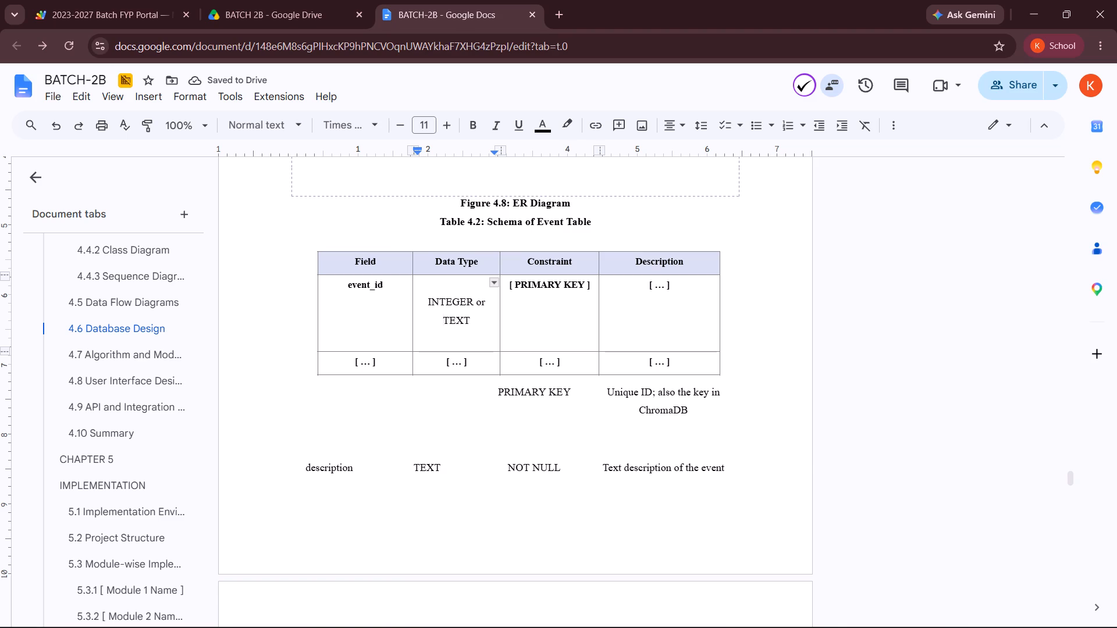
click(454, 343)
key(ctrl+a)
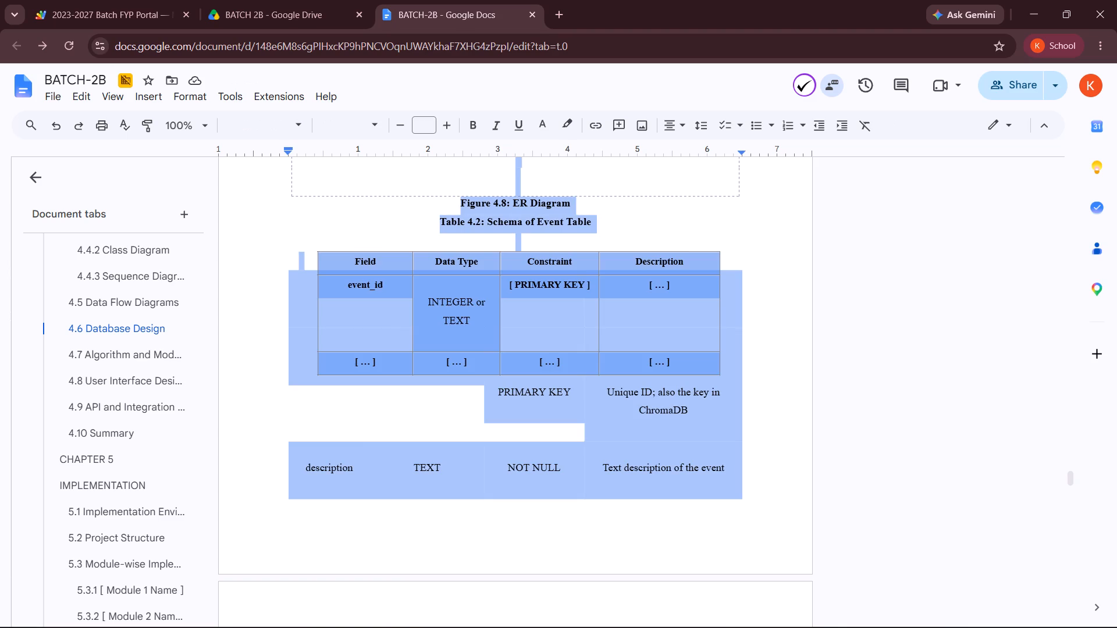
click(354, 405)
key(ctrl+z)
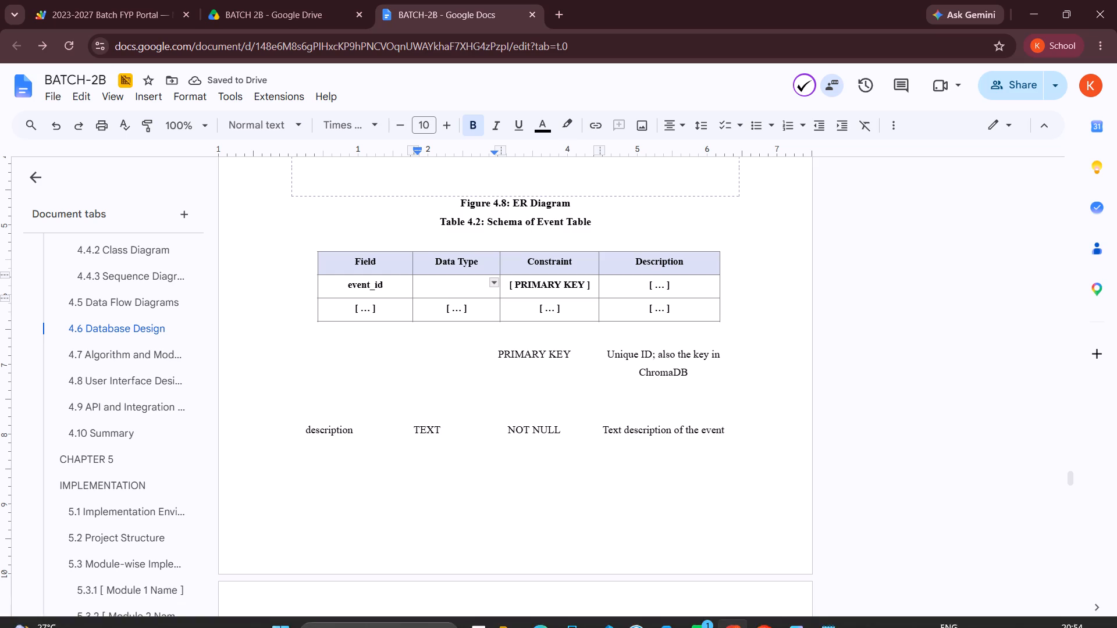
Strip the formatting of INTEGER or TEXT through Notepad, paste it into the event_id row's Data Type cell, and remove the trailing blank lines.
click(833, 624)
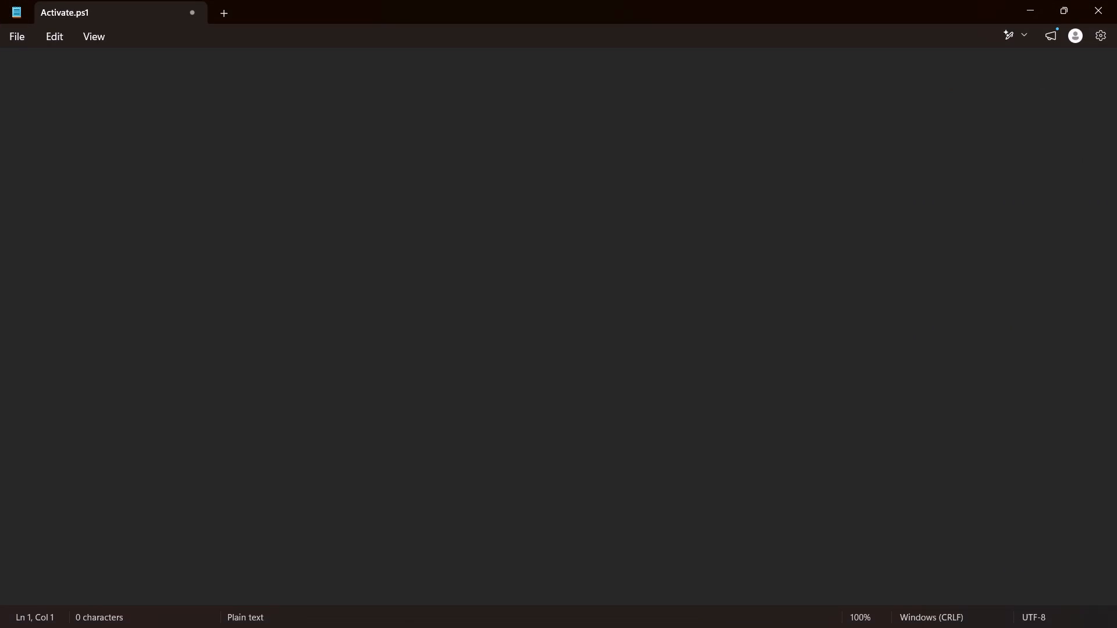
key(ctrl+v)
key(ctrl+a)
key(ctrl+x)
click(1019, 0)
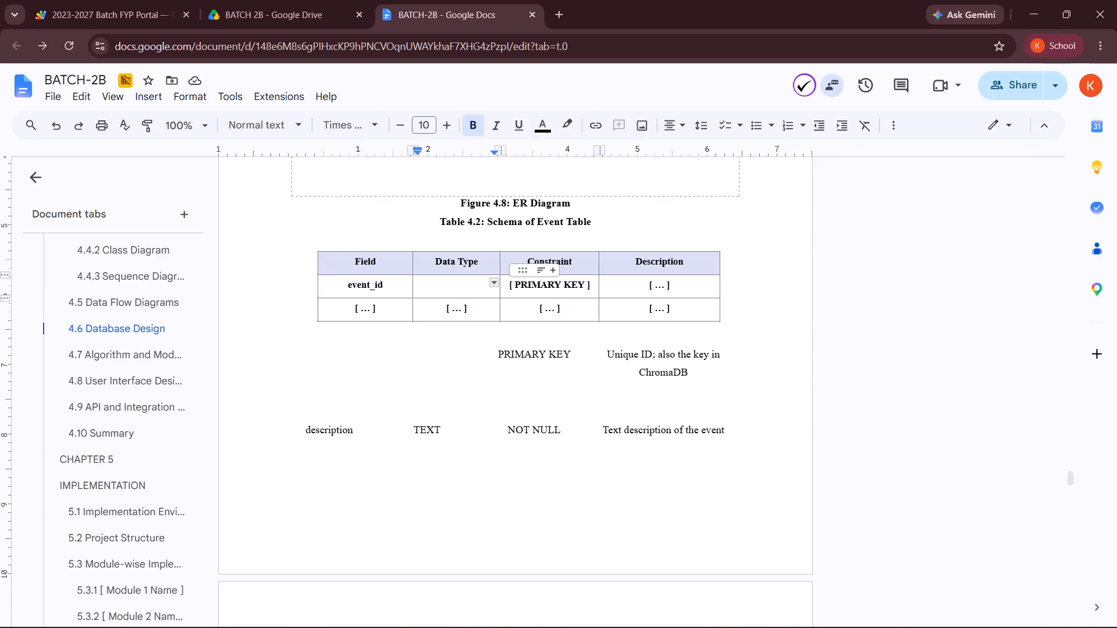
key(ctrl+v)
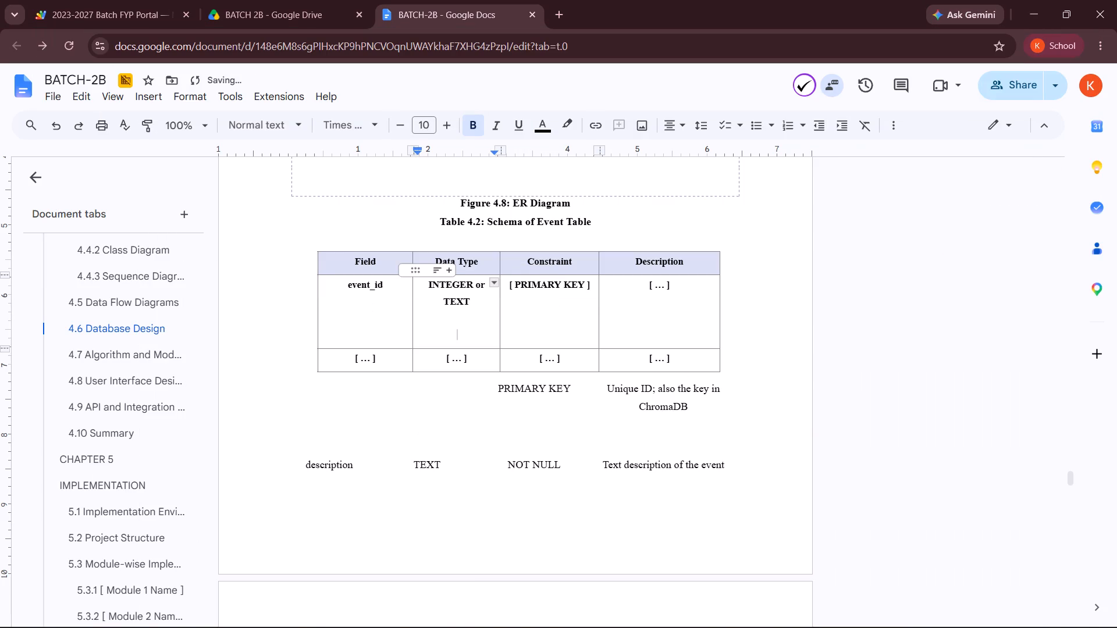
key(BackSpace)
key(BackSpace)
key(BackSpace)
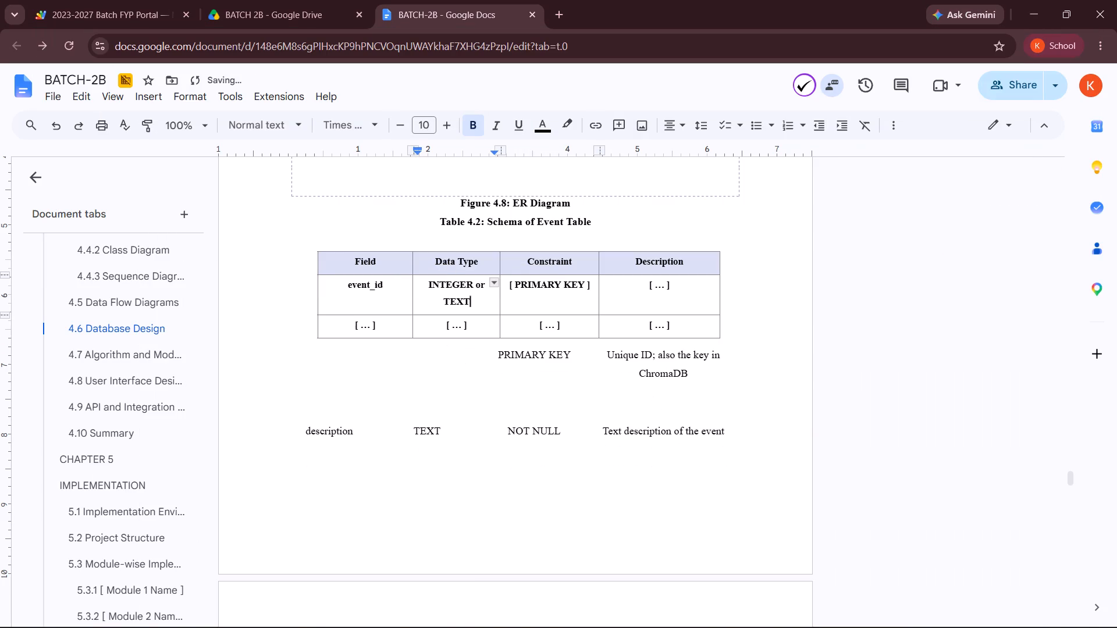
Cut PRIMARY KEY from the event_id row of the borderless table below Table 4.2.
drag(573, 354, 499, 359)
key(ctrl+x)
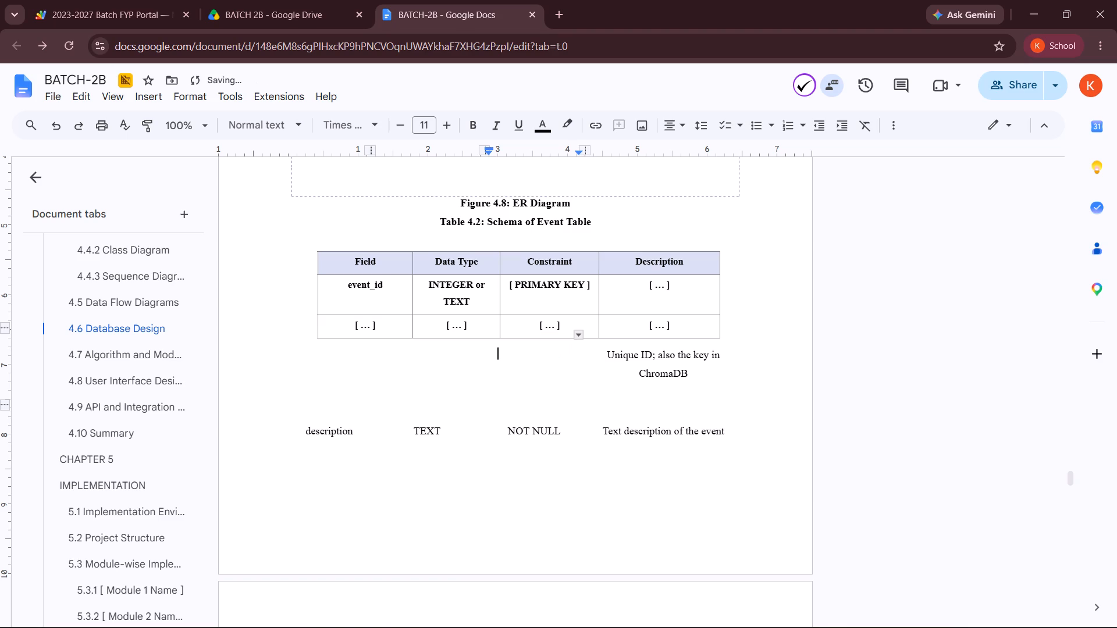
Switch to Notepad, paste PRIMARY KEY there to strip its formatting, and cut the plain text again.
click(828, 614)
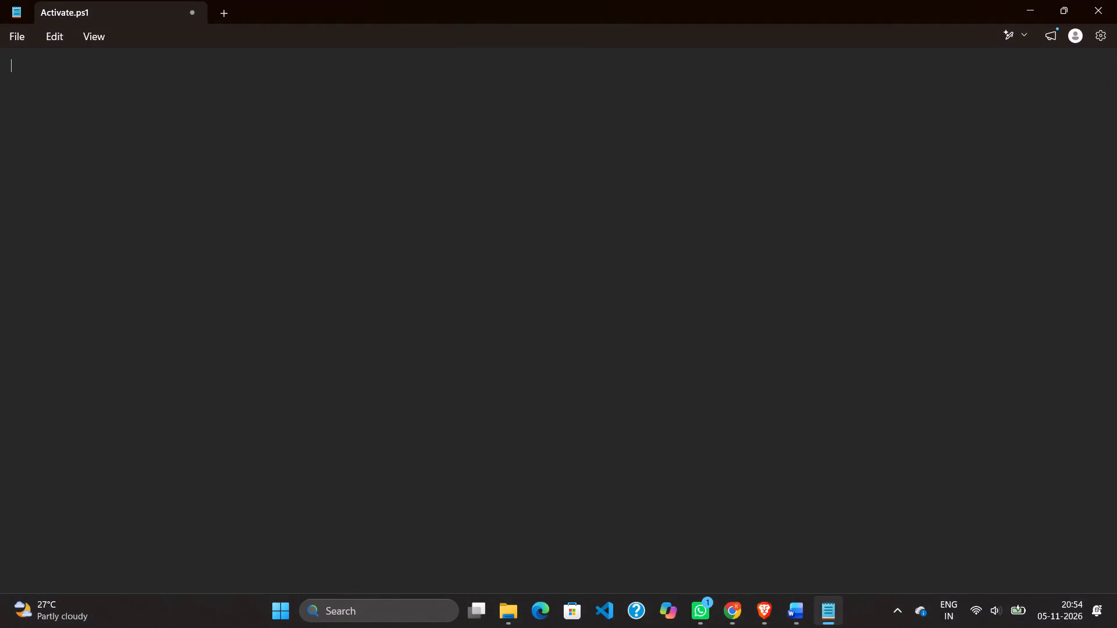
key(ctrl+v)
key(ctrl+a)
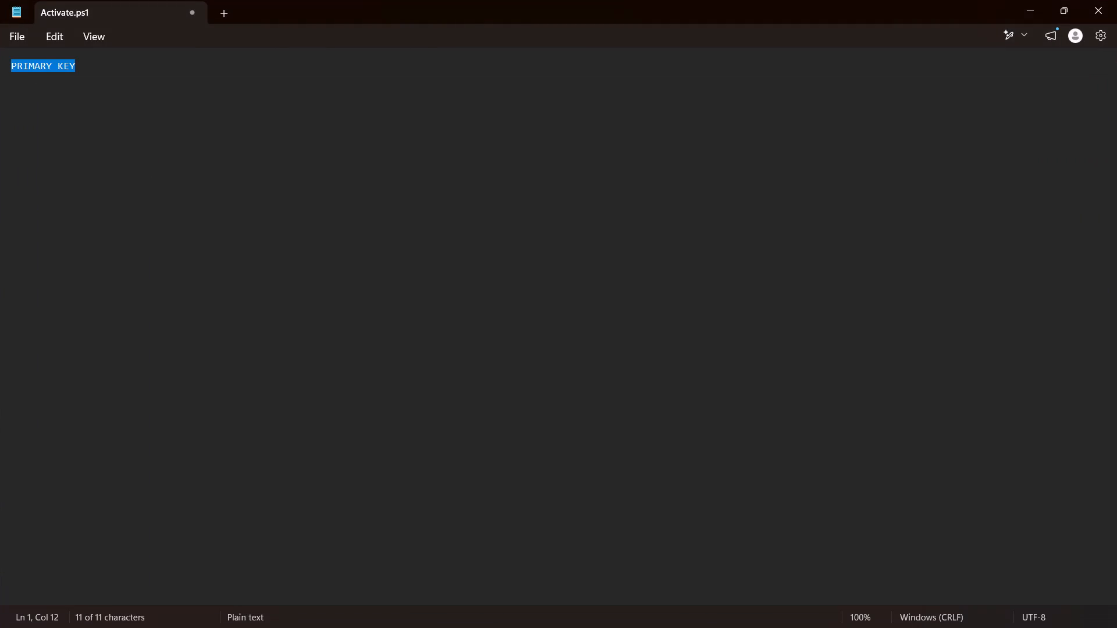
key(ctrl+x)
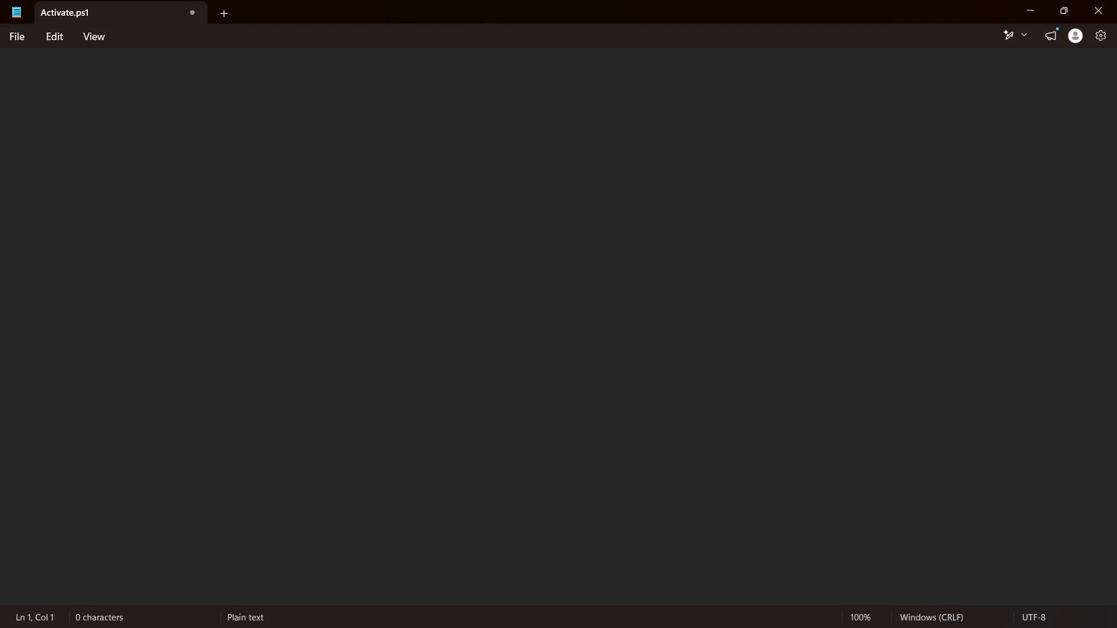
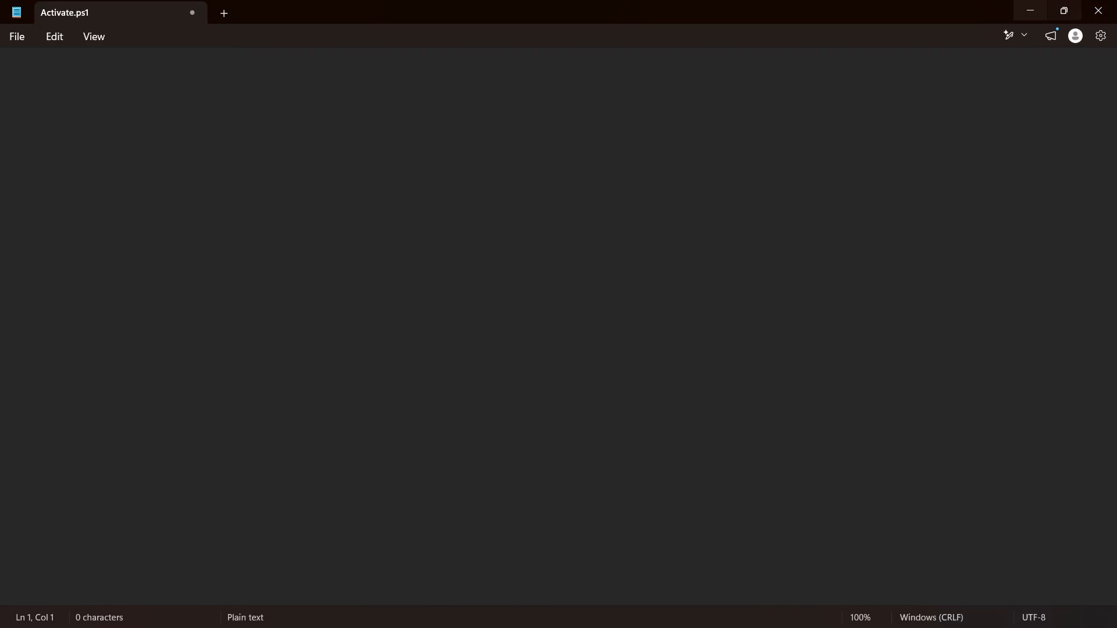
Return from Notepad to the BATCH-2B document, look back through the UML diagram pages, and go to section 4.9 API and Integration Design.
click(1024, 6)
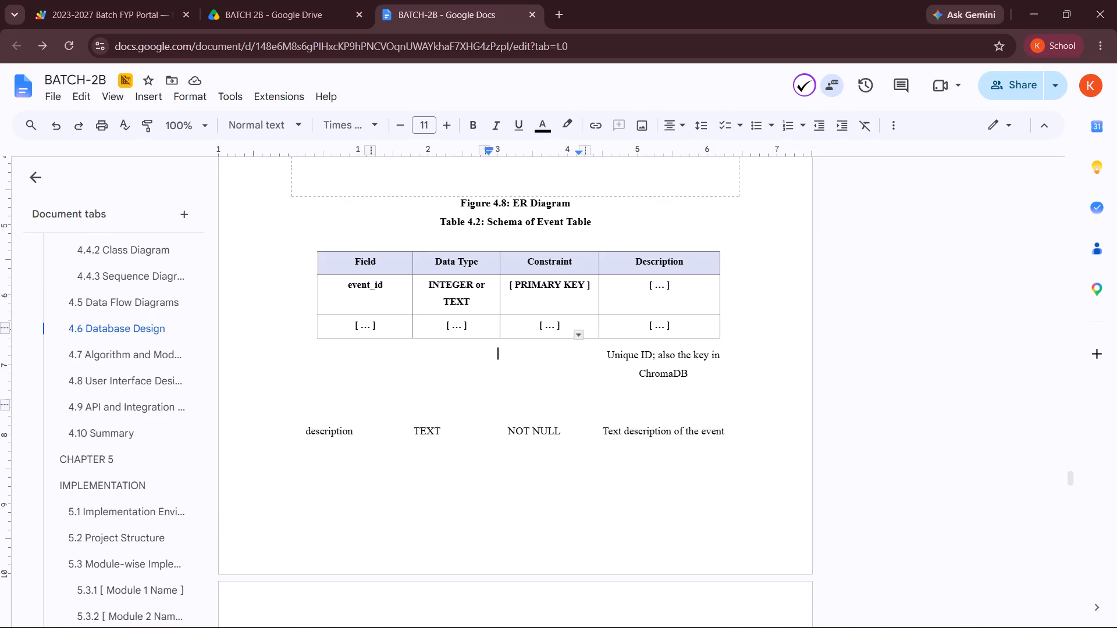
scroll(586, 391, down, 1)
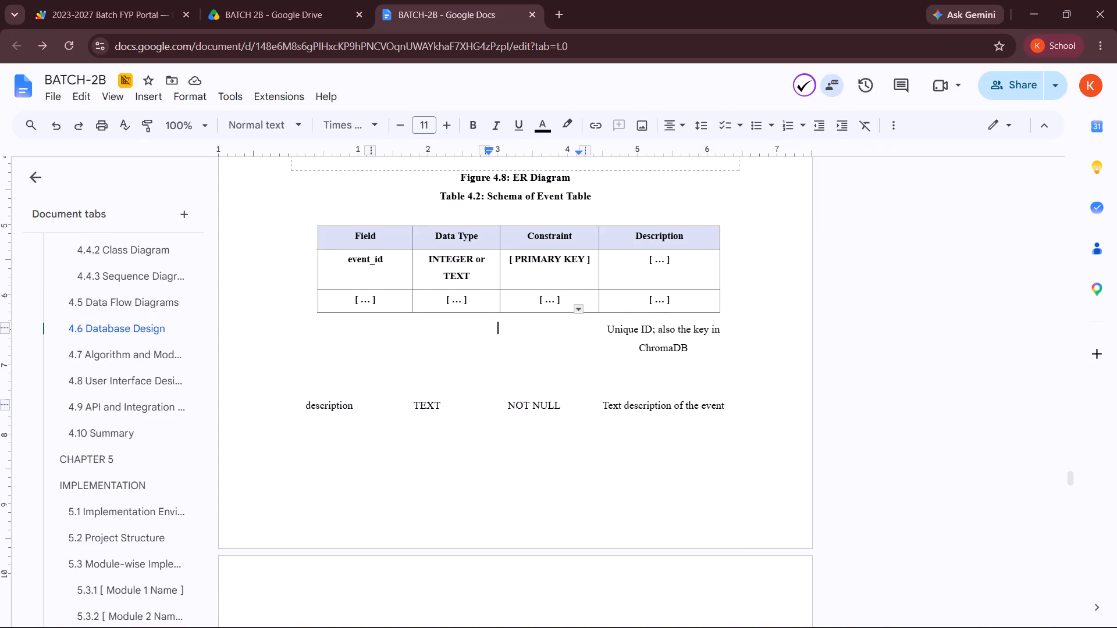
scroll(578, 373, up, 5)
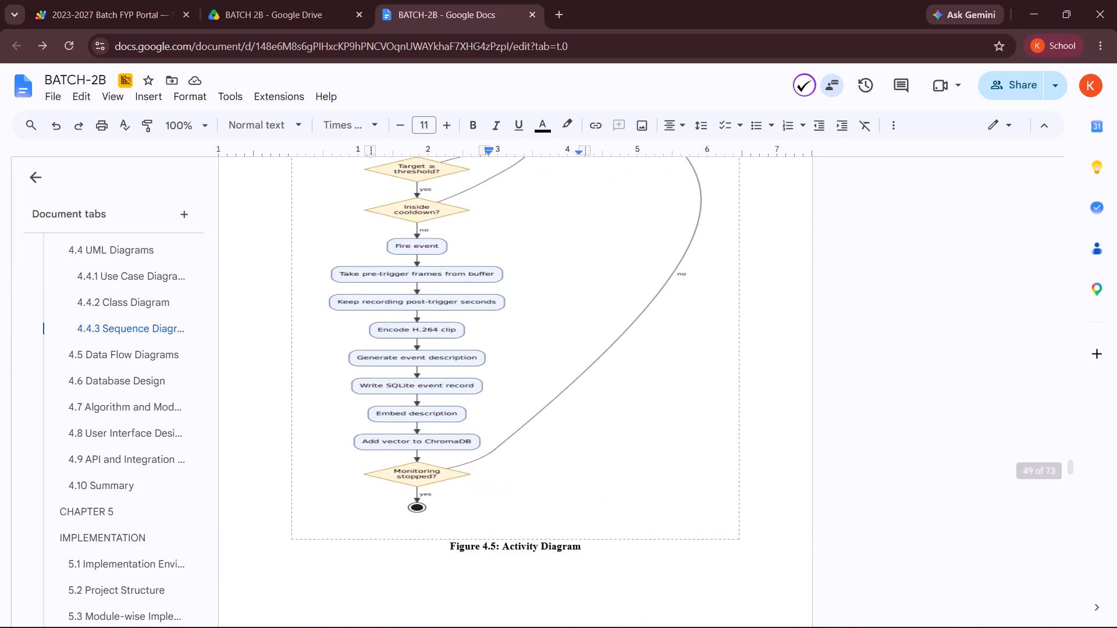
scroll(578, 373, up, 3)
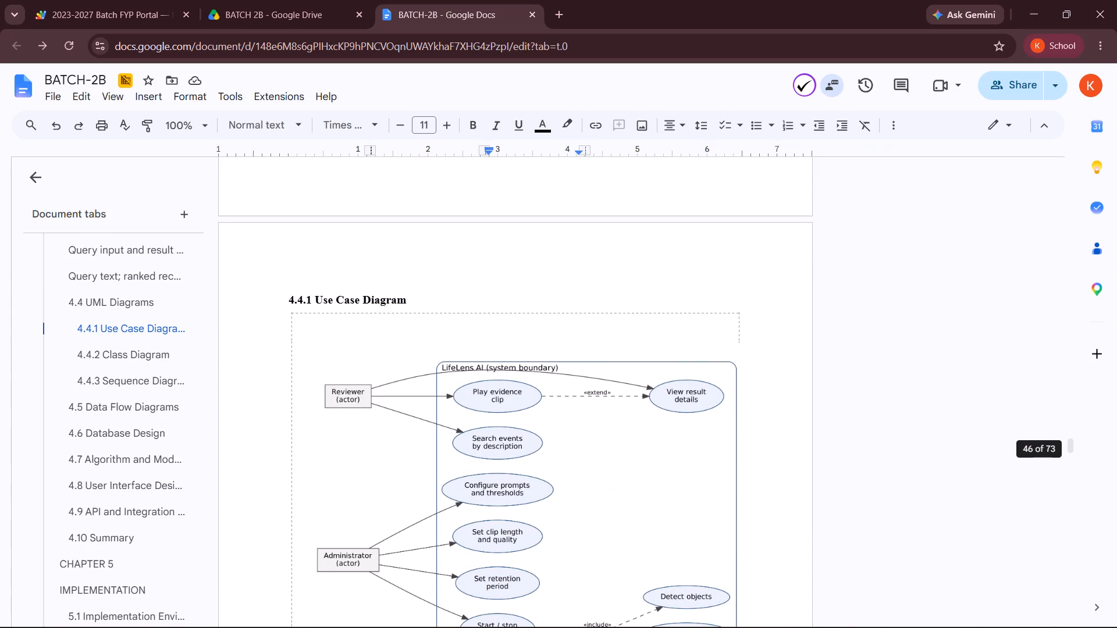
click(104, 513)
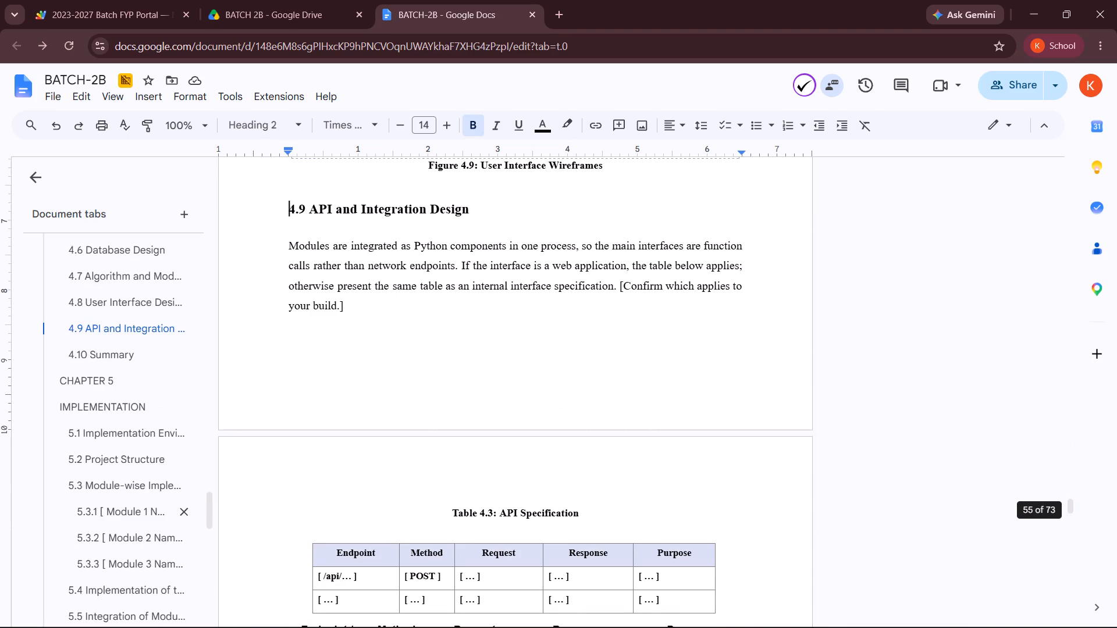
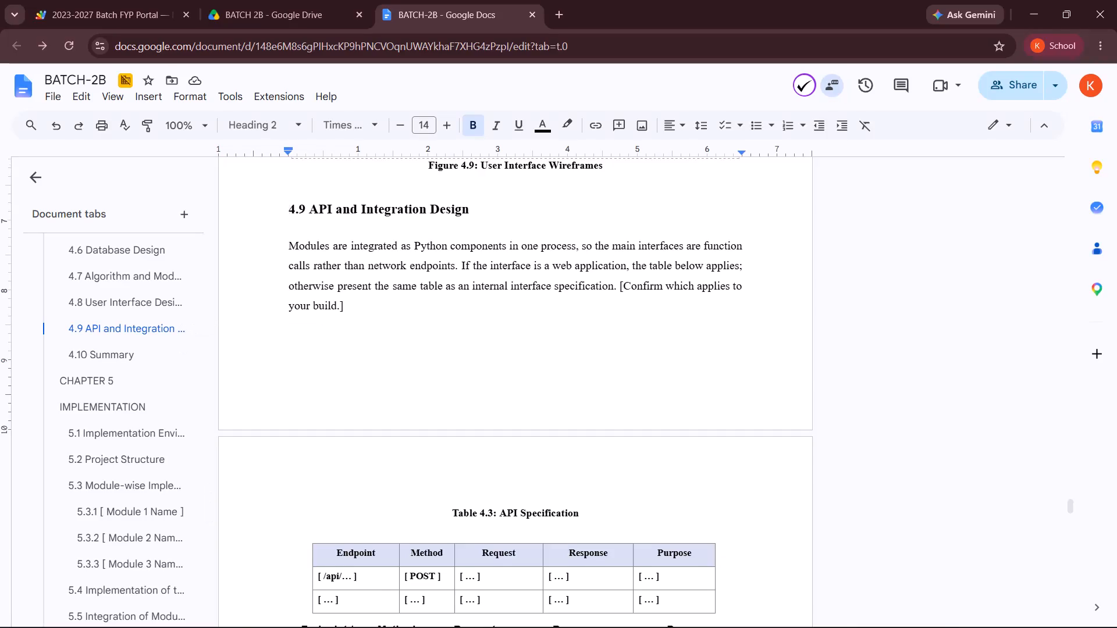
Cut "Unique ID; also the key in ChromaDB" from the borderless table below Table 4.2 and paste it into Notepad as plain text.
scroll(468, 456, down, 2)
scroll(468, 456, up, 2)
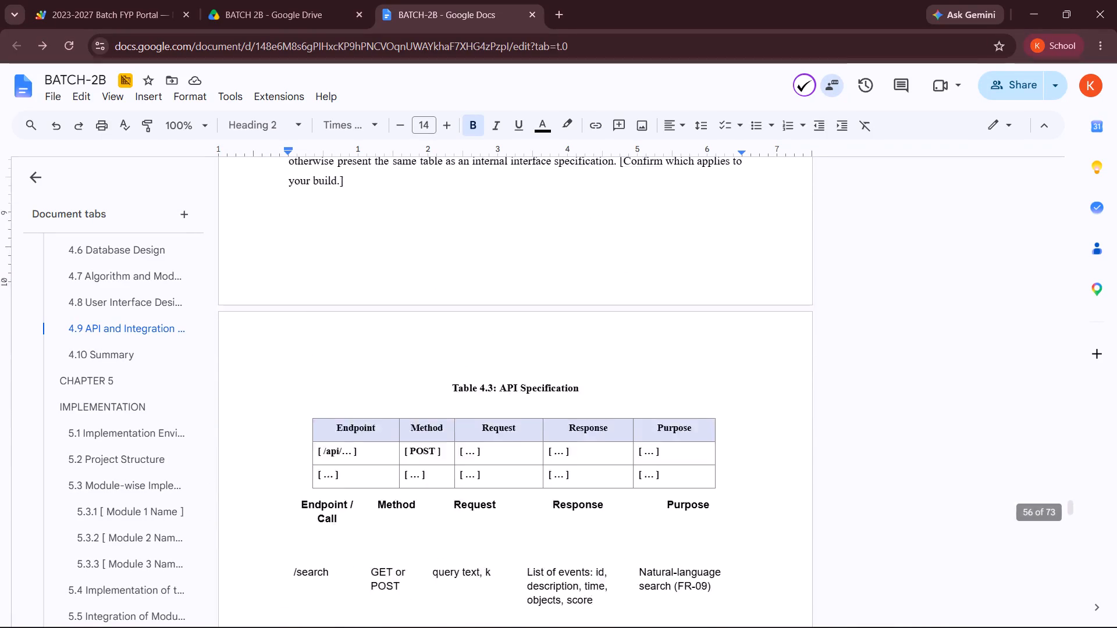
scroll(468, 456, up, 5)
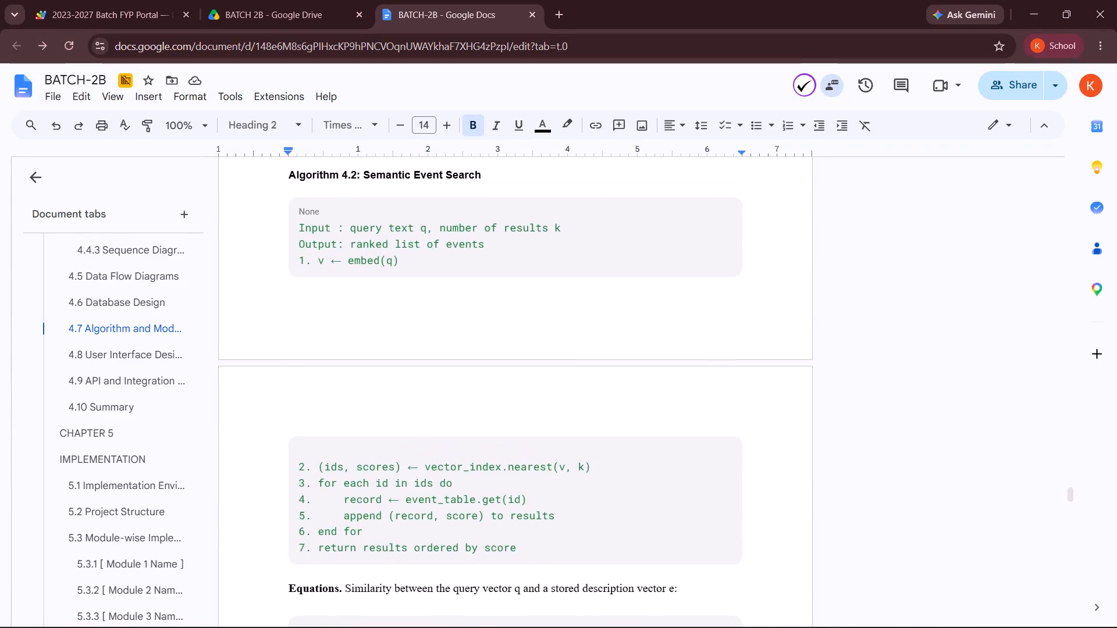
scroll(468, 456, up, 4)
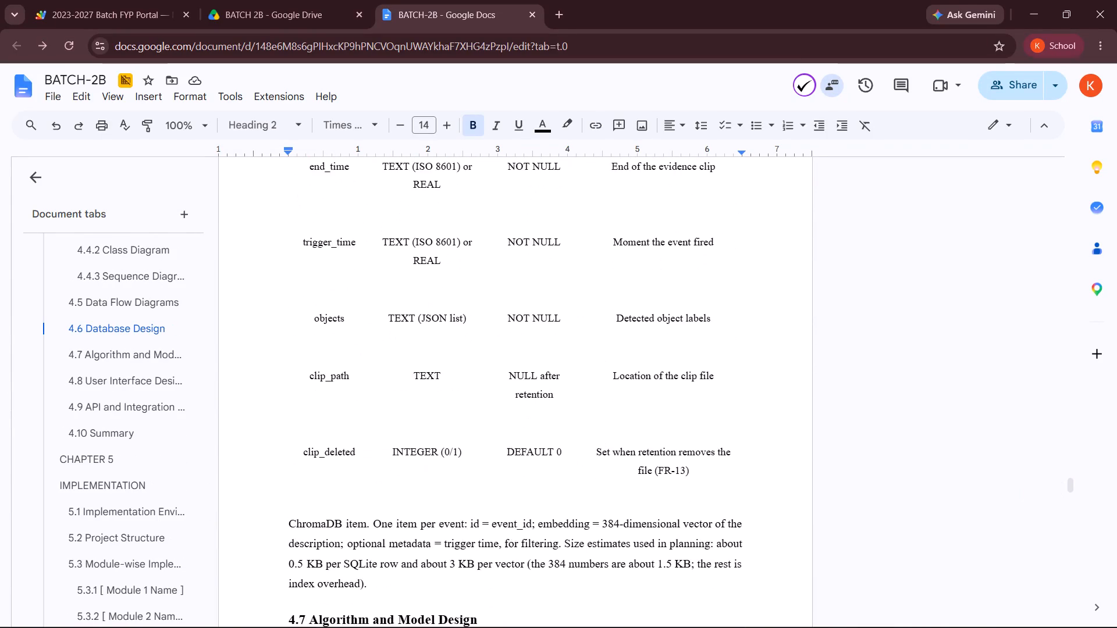
scroll(468, 456, up, 3)
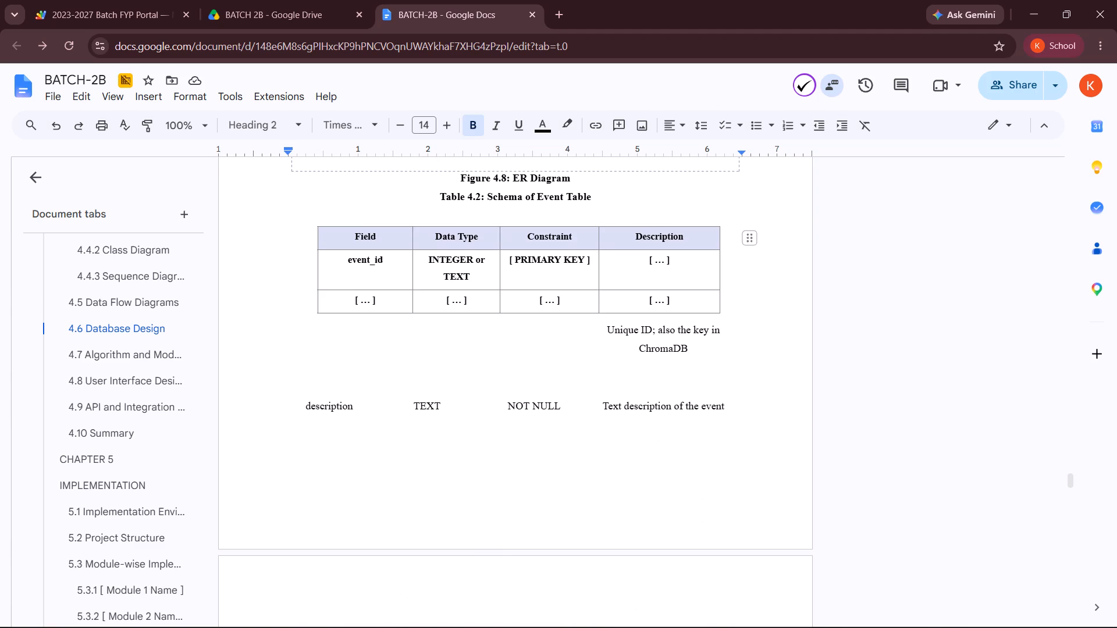
drag(609, 330, 705, 352)
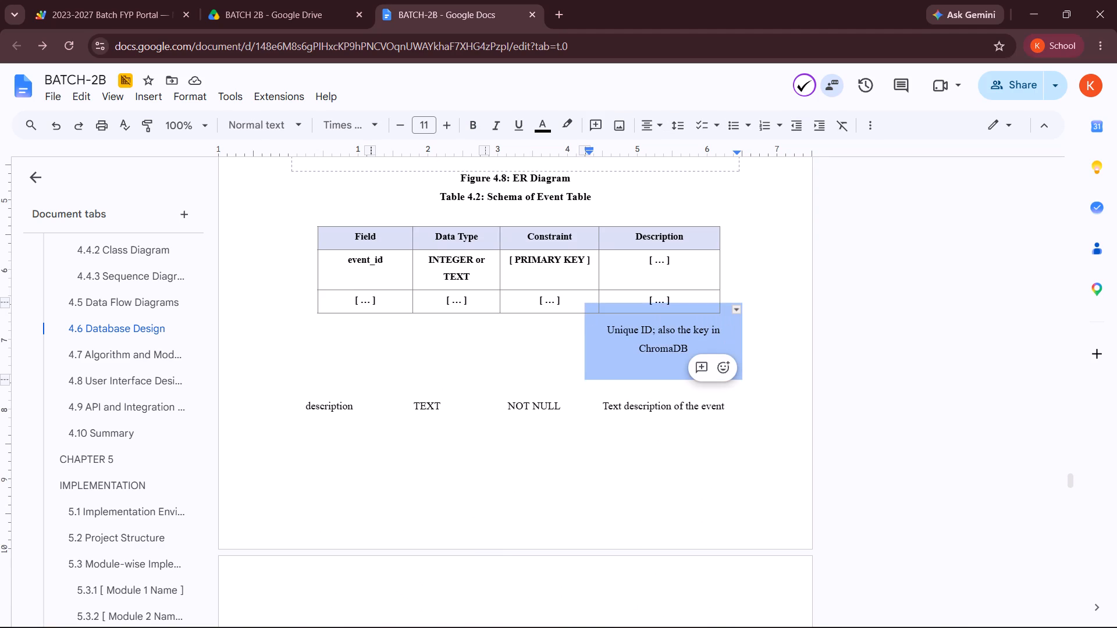
key(ctrl+x)
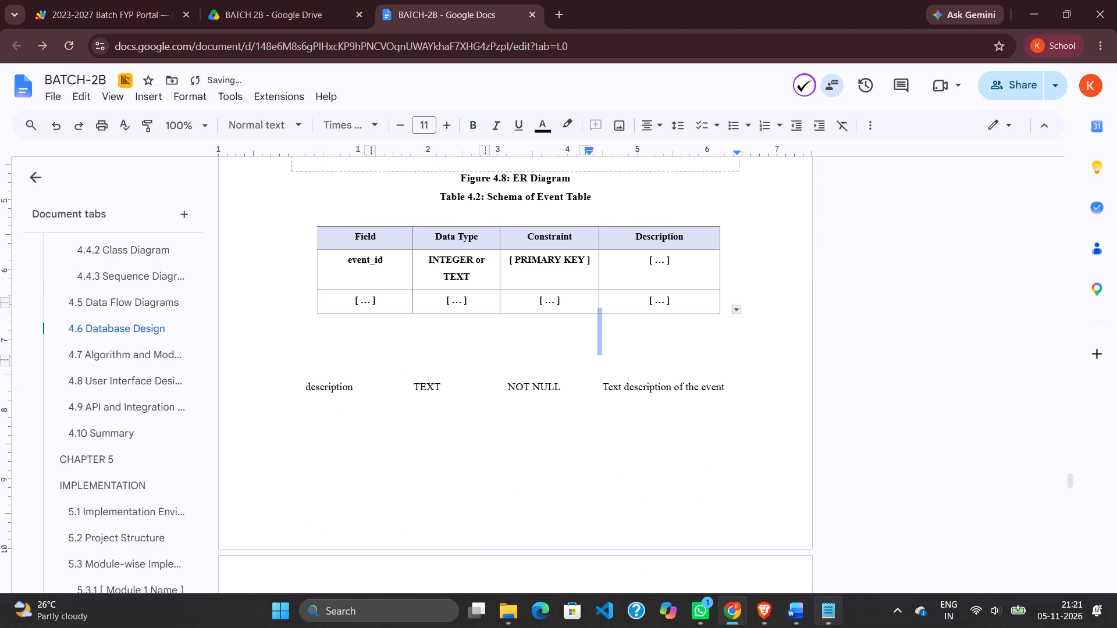
click(821, 612)
key(ctrl+v)
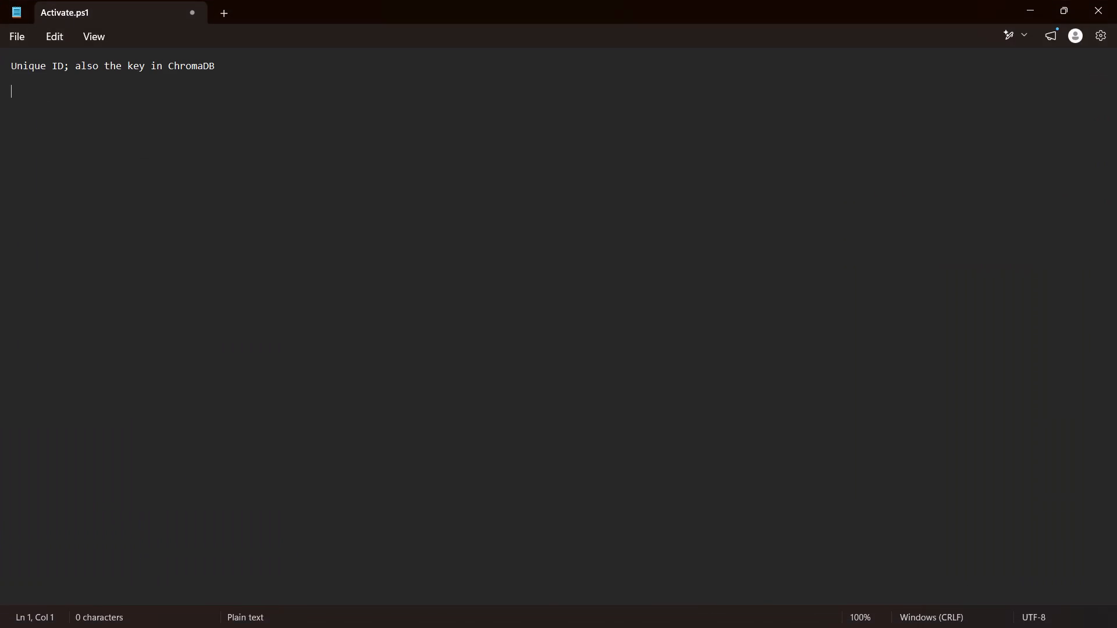
Move 'Unique ID; also the key in ChromaDB' from Notepad into the event_id row's Description cell, replacing its placeholder, and remove trailing blank lines.
key(ctrl+a)
key(ctrl+x)
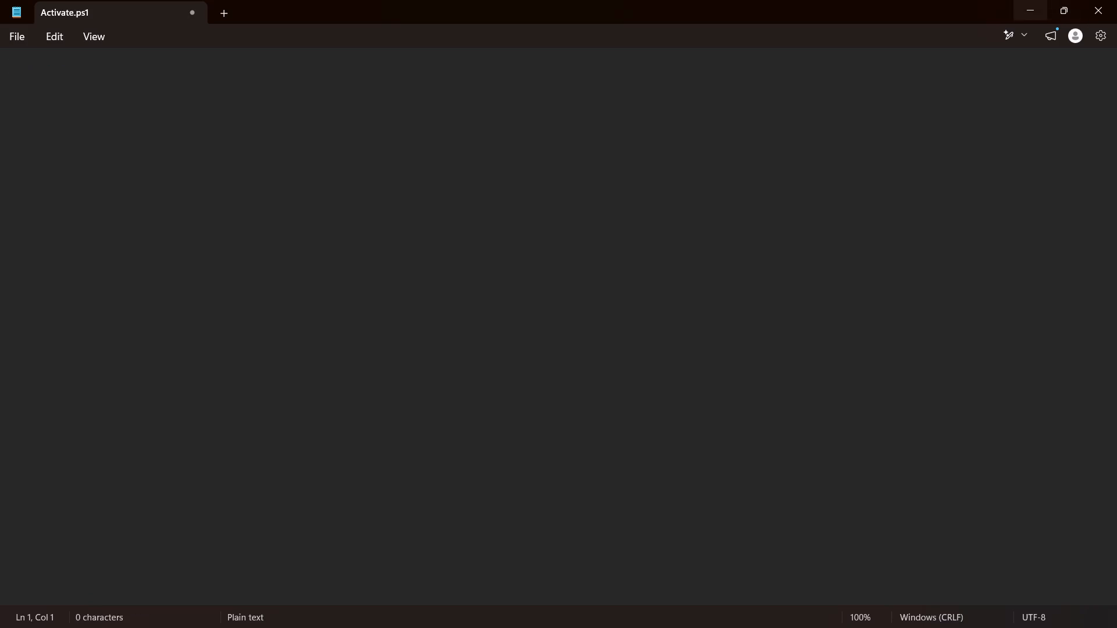
click(1038, 0)
drag(693, 265, 691, 265)
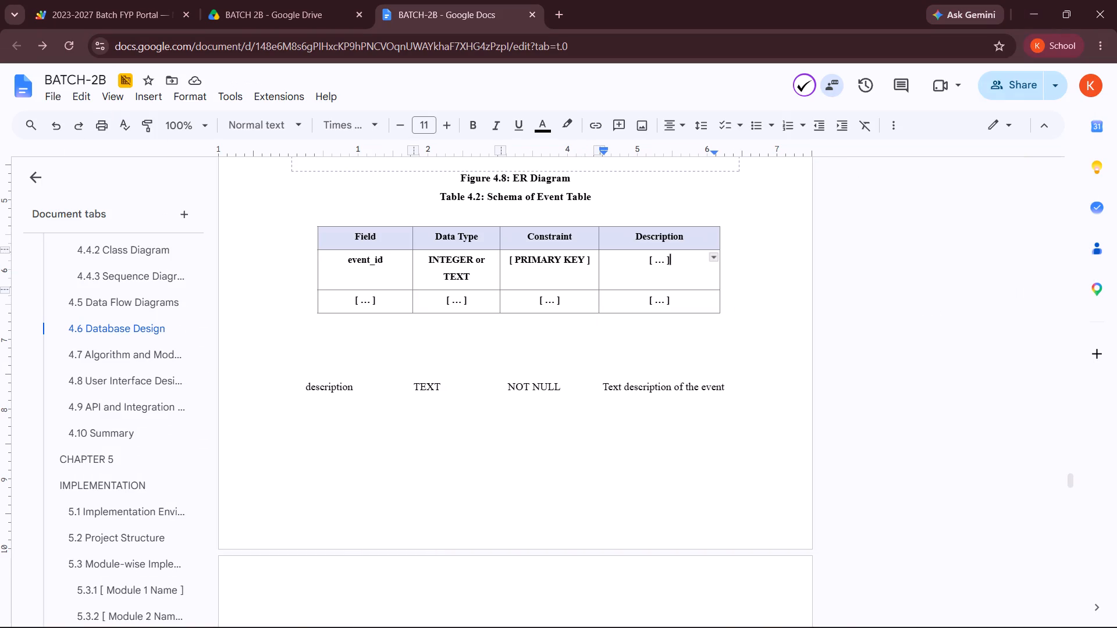
drag(691, 265, 648, 265)
key(BackSpace)
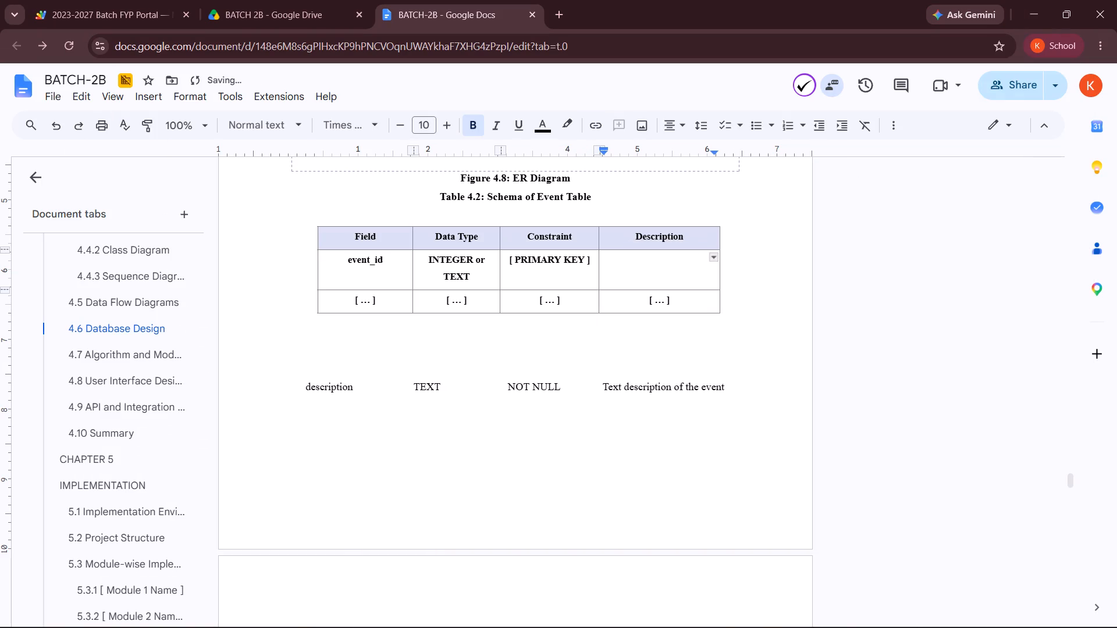
key(ctrl+v)
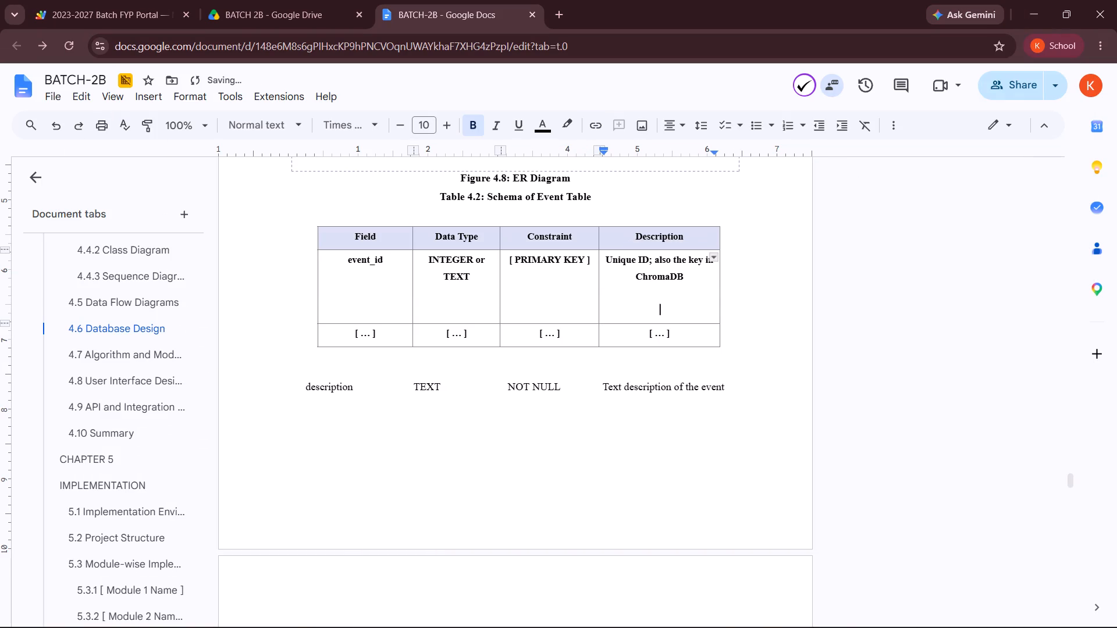
key(BackSpace)
key(BackSpace)
key(BackSpace)
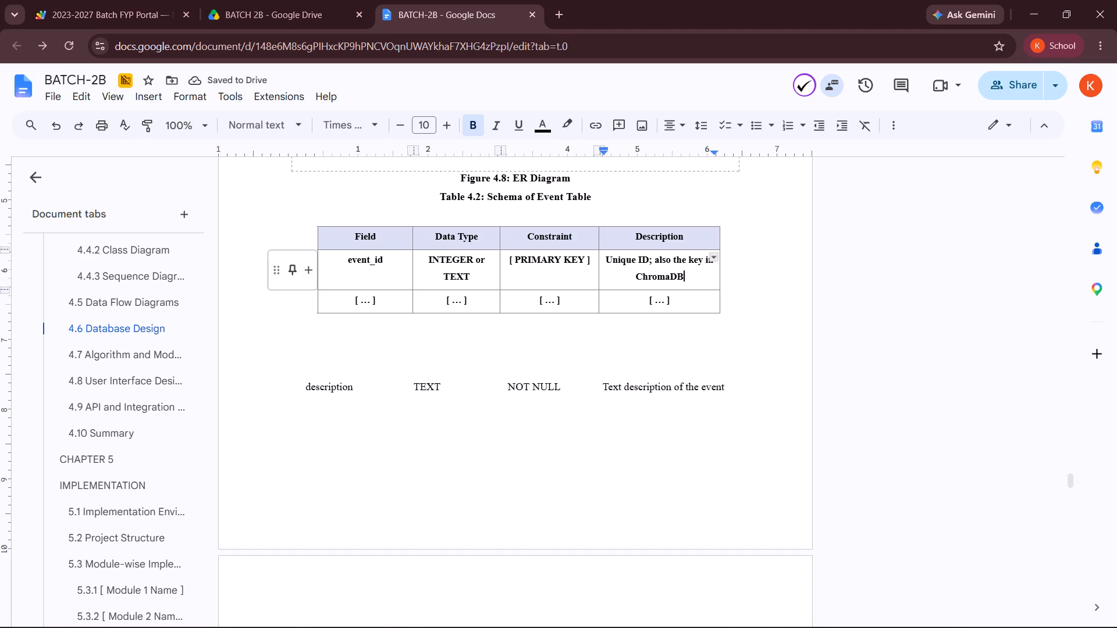
Remove the bold formatting from all four cells of Table 4.2's event_id row.
drag(348, 259, 659, 281)
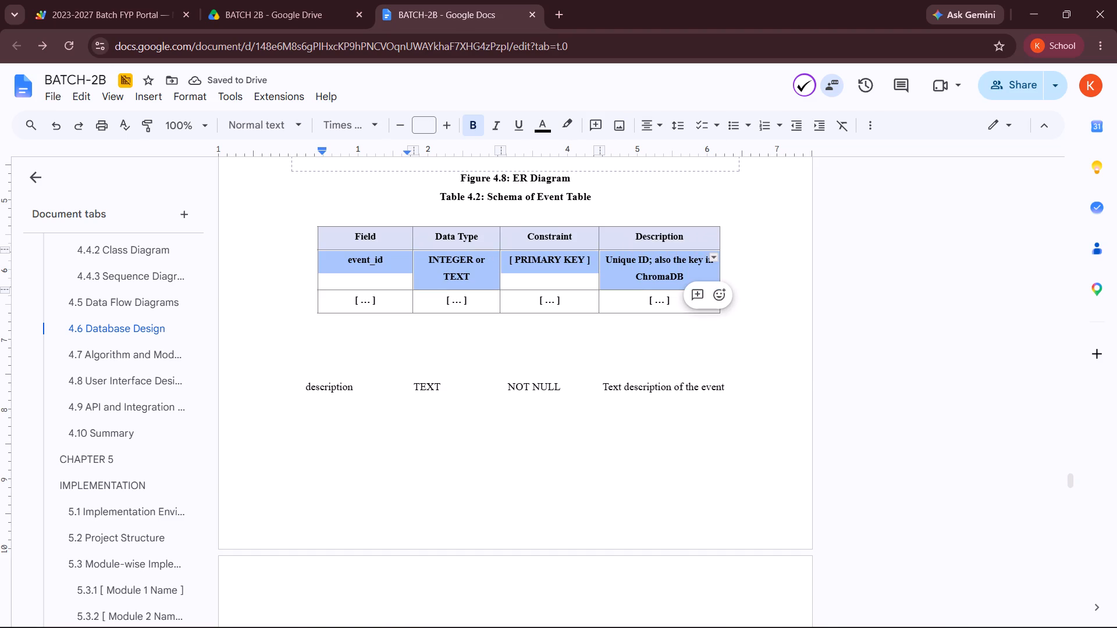
click(469, 131)
click(924, 338)
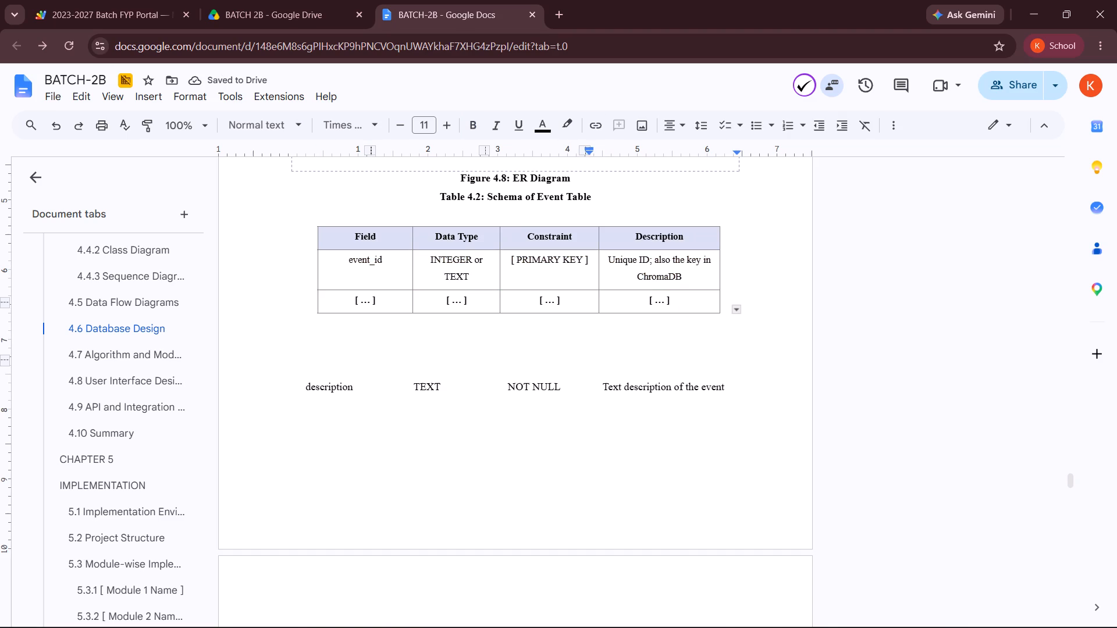
Clear the [ … ] placeholders from all four cells of the row below event_id in Table 4.2.
scroll(407, 404, down, 1)
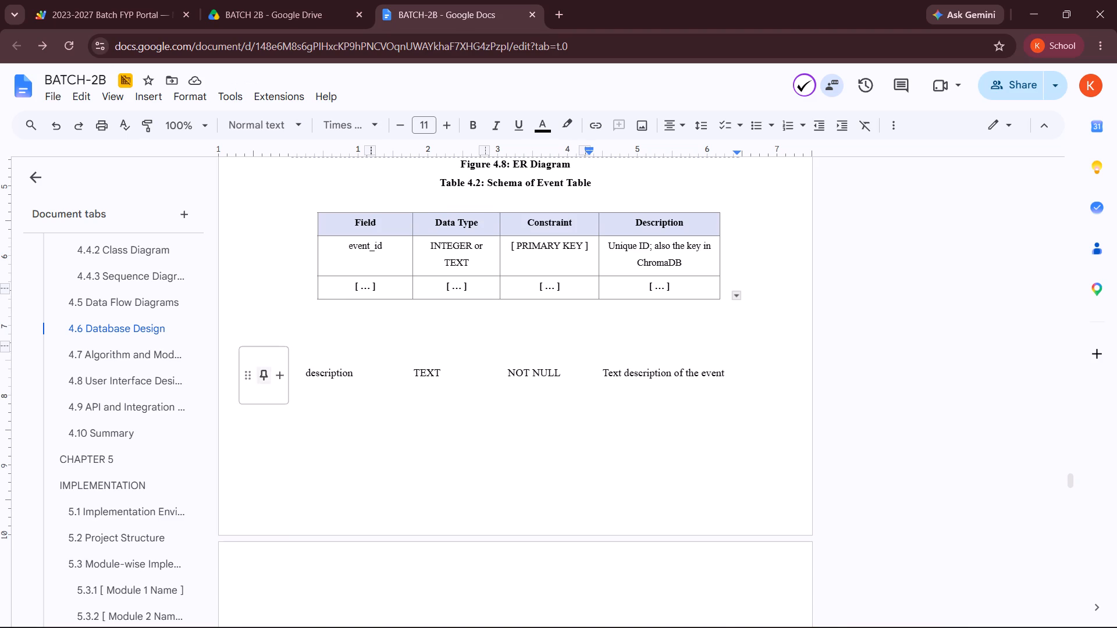
drag(378, 291, 355, 289)
key(ctrl+z)
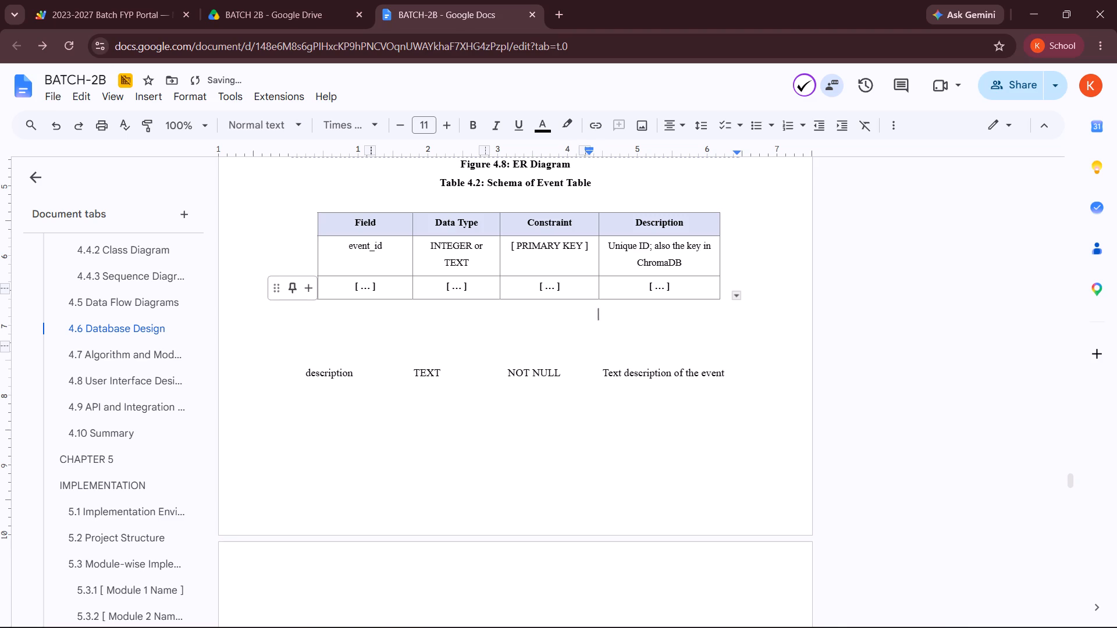
drag(384, 282, 356, 282)
key(BackSpace)
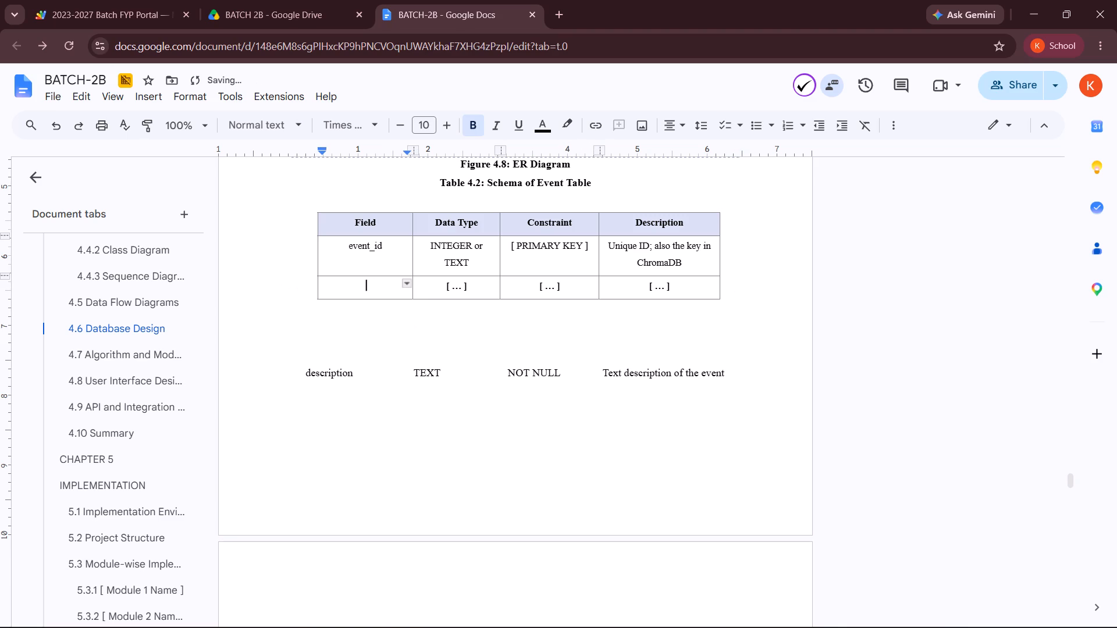
drag(471, 285, 447, 284)
key(BackSpace)
drag(567, 287, 559, 286)
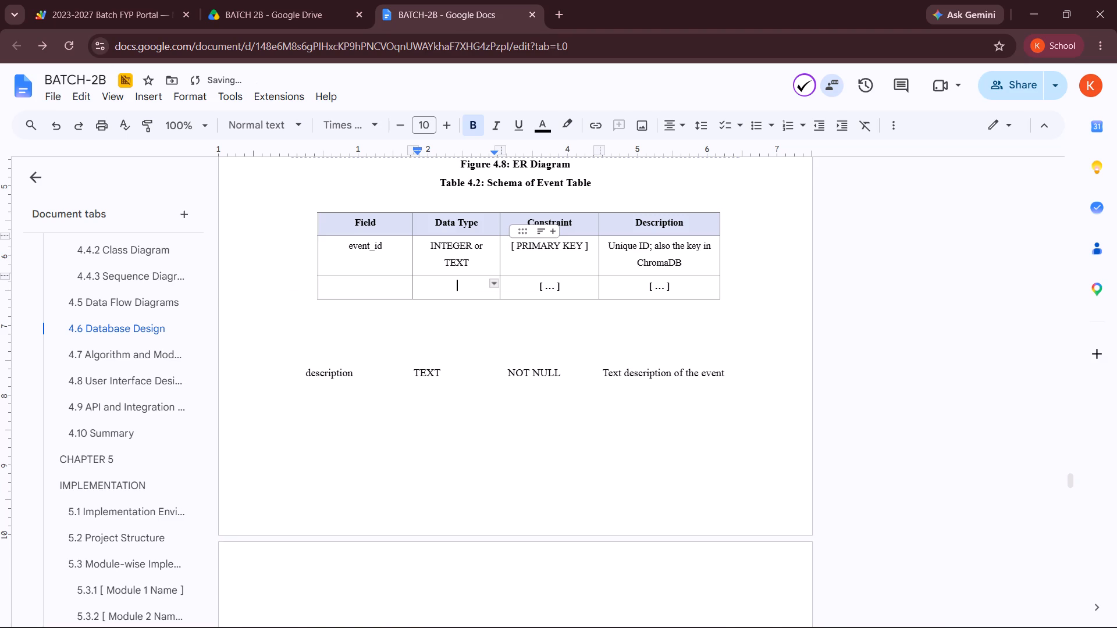
key(ctrl+z)
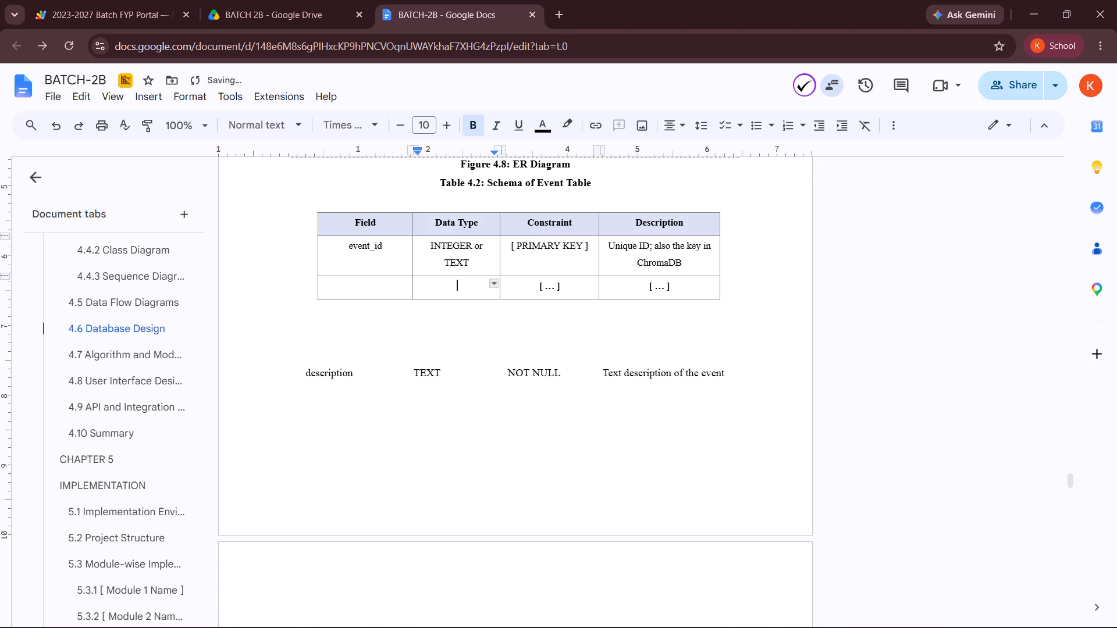
click(582, 289)
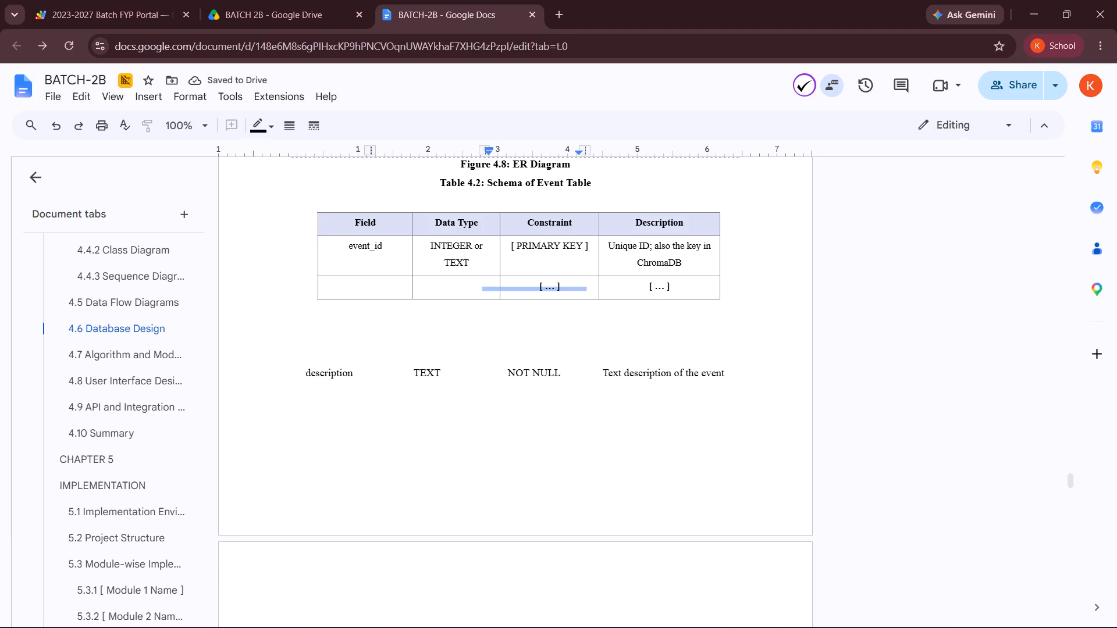
click(573, 280)
drag(573, 280, 546, 280)
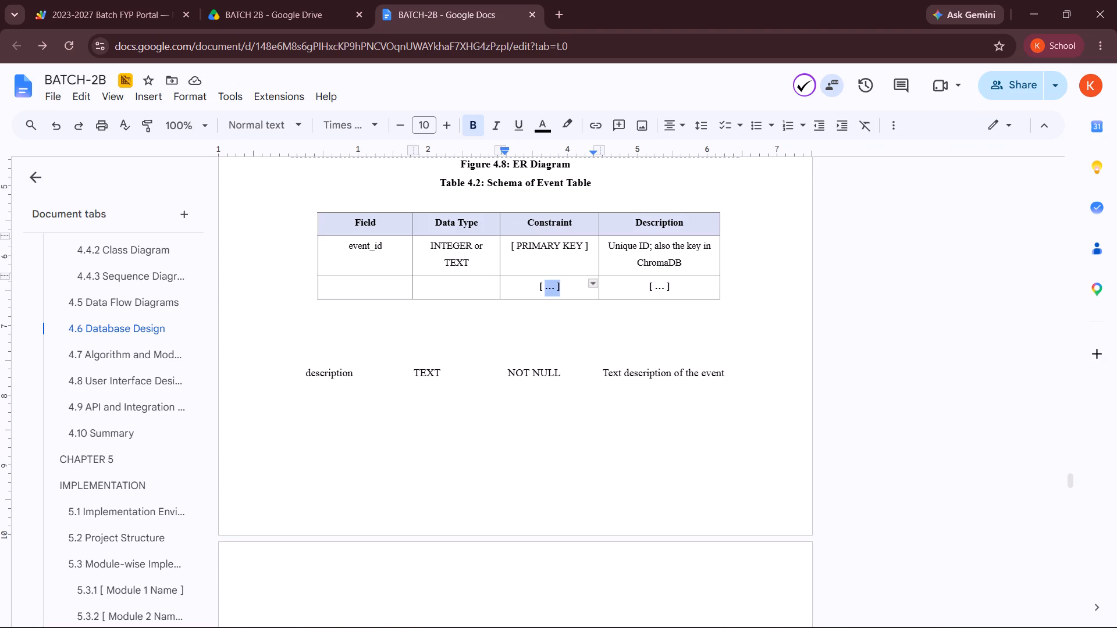
drag(546, 280, 536, 280)
key(BackSpace)
drag(674, 283, 648, 283)
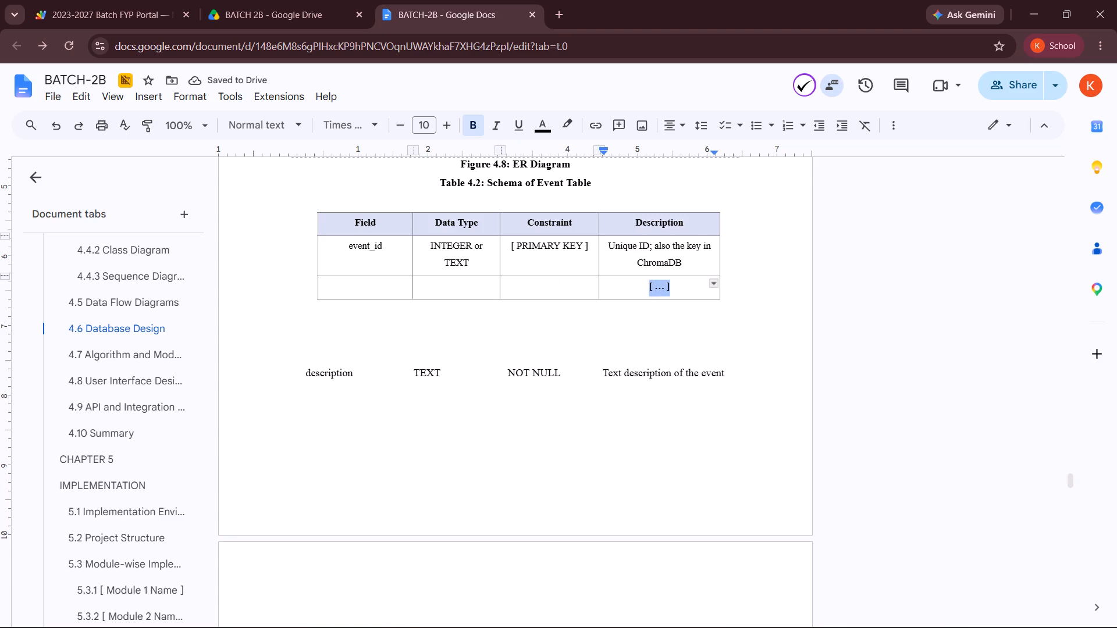
drag(648, 283, 646, 283)
key(BackSpace)
Move 'description' from the borderless table into the empty row's Field cell in Table 4.2, stripping its formatting through Notepad.
drag(364, 372, 295, 372)
key(ctrl+x)
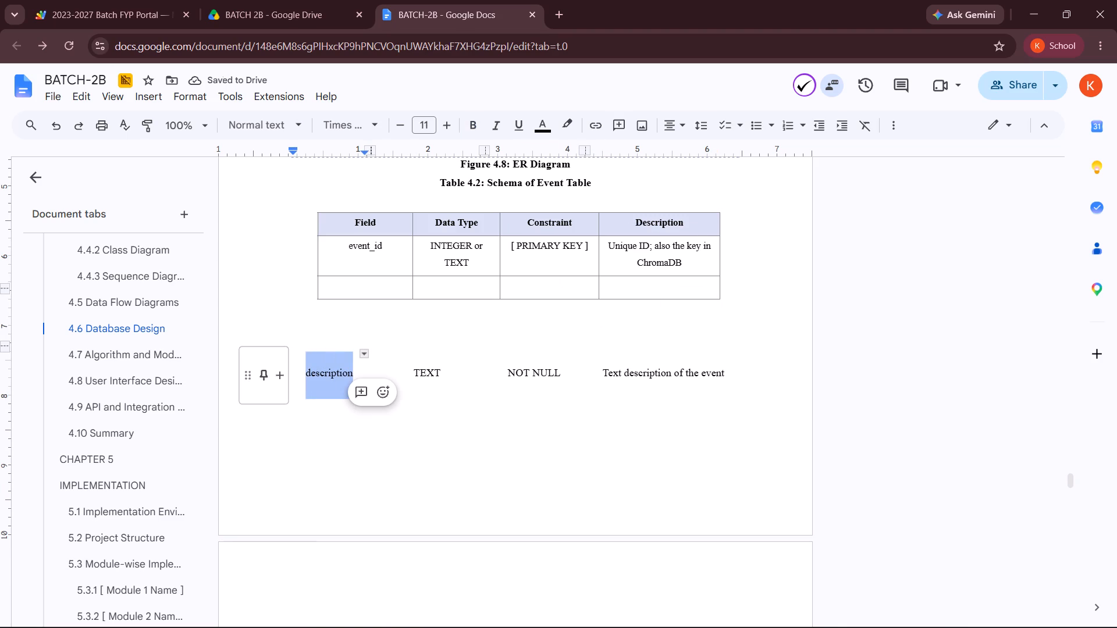
click(823, 612)
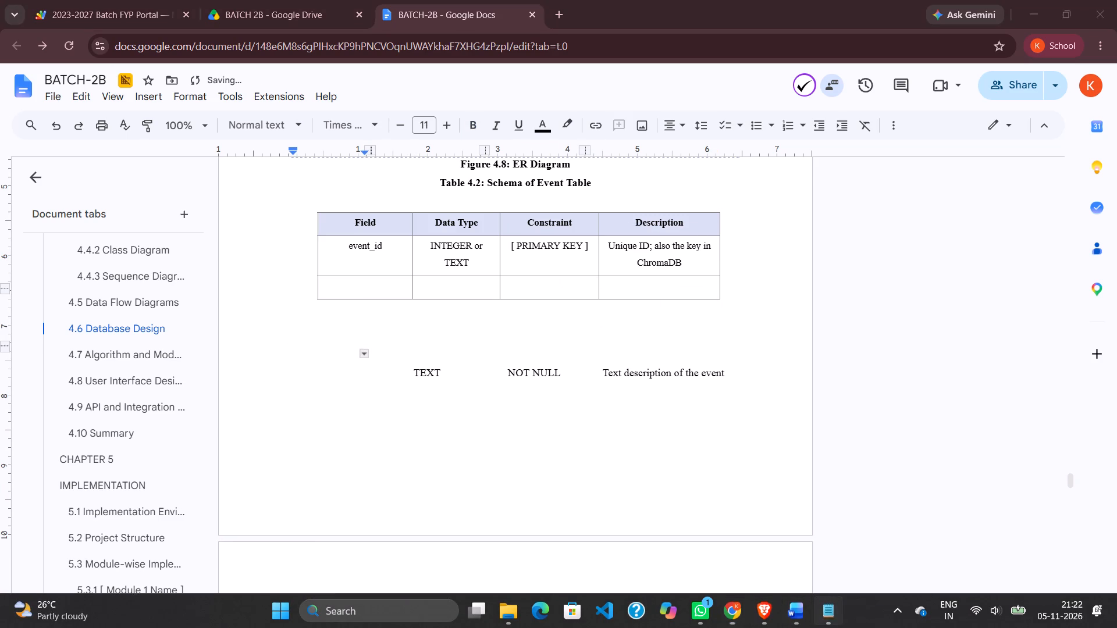
key(ctrl+v)
key(ctrl+a)
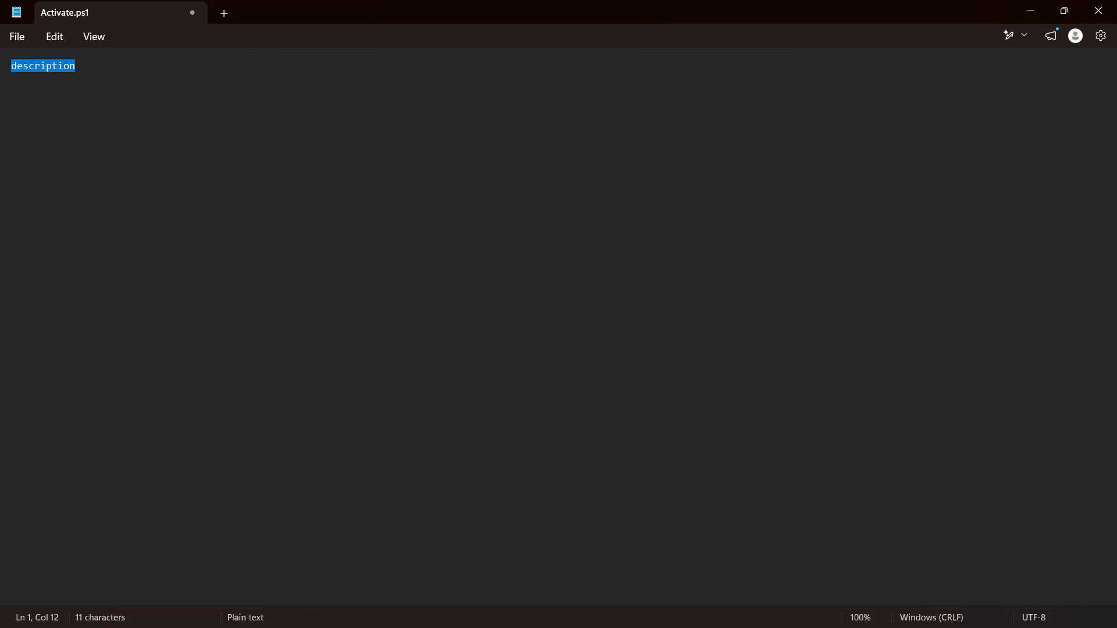
key(ctrl+x)
click(1021, 0)
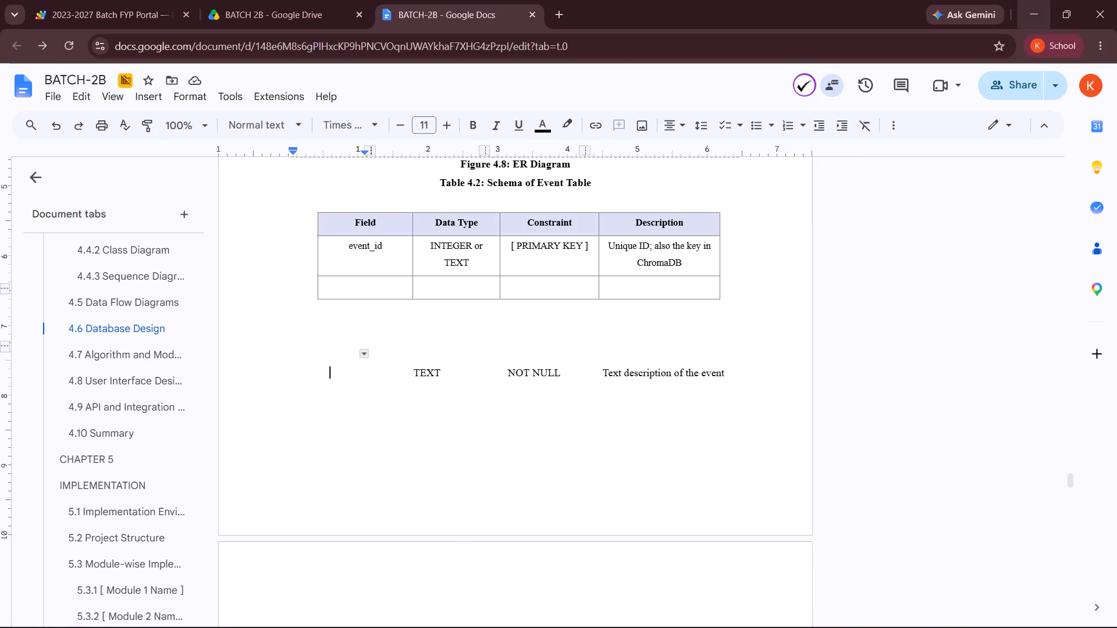
click(387, 282)
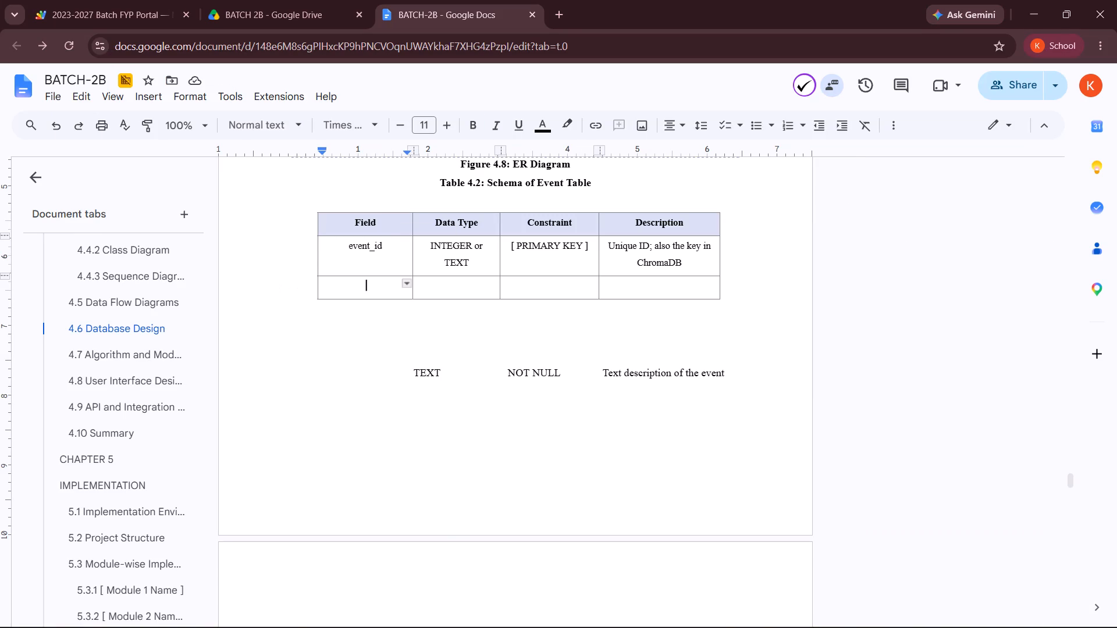
key(ctrl+v)
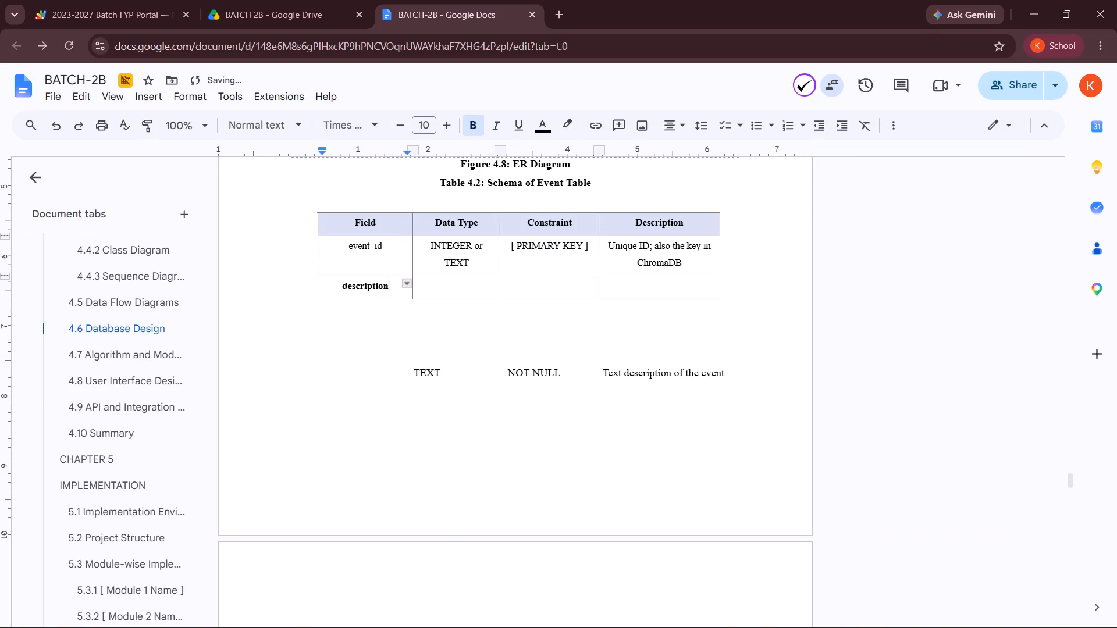
Move TEXT from the borderless table into the description row's Data Type cell, stripping its formatting through Notepad.
drag(446, 371, 411, 373)
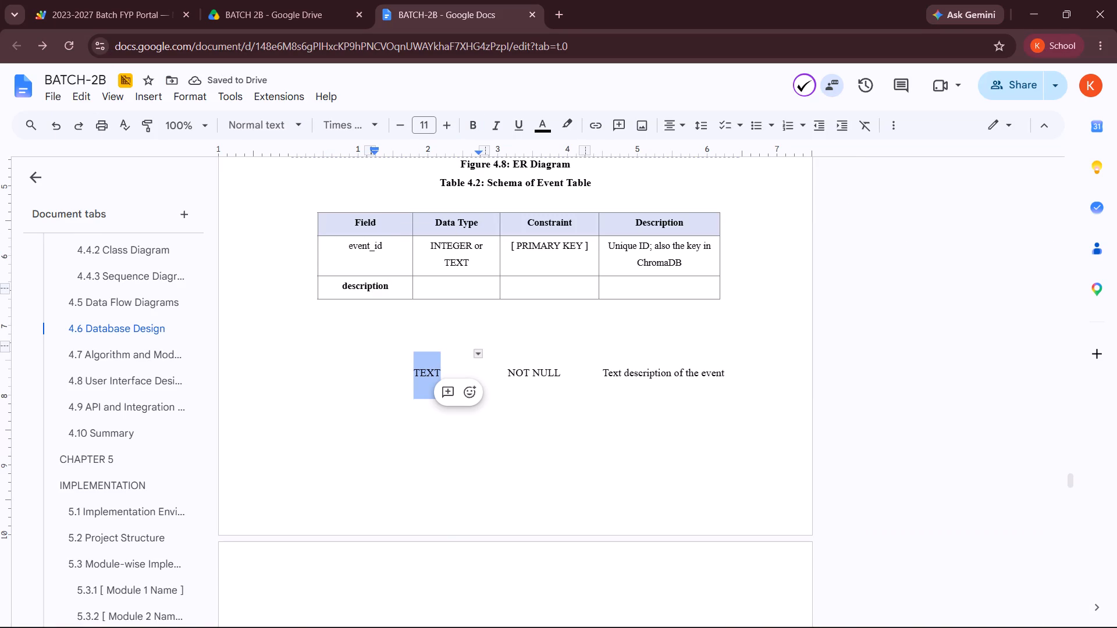
key(ctrl+c)
key(ctrl+x)
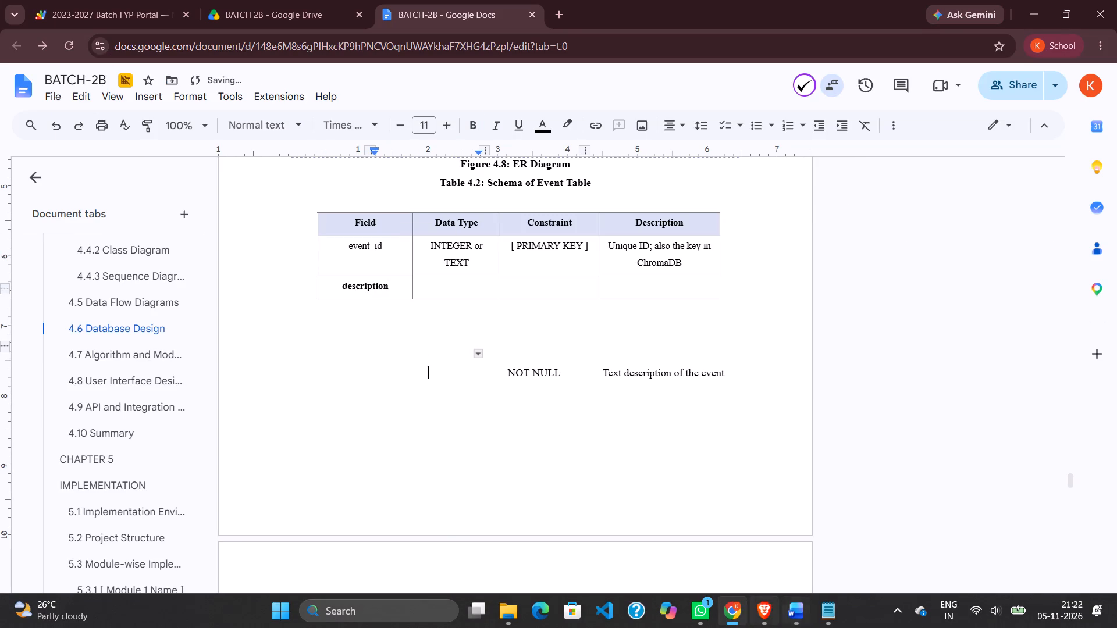
click(831, 605)
key(ctrl+v)
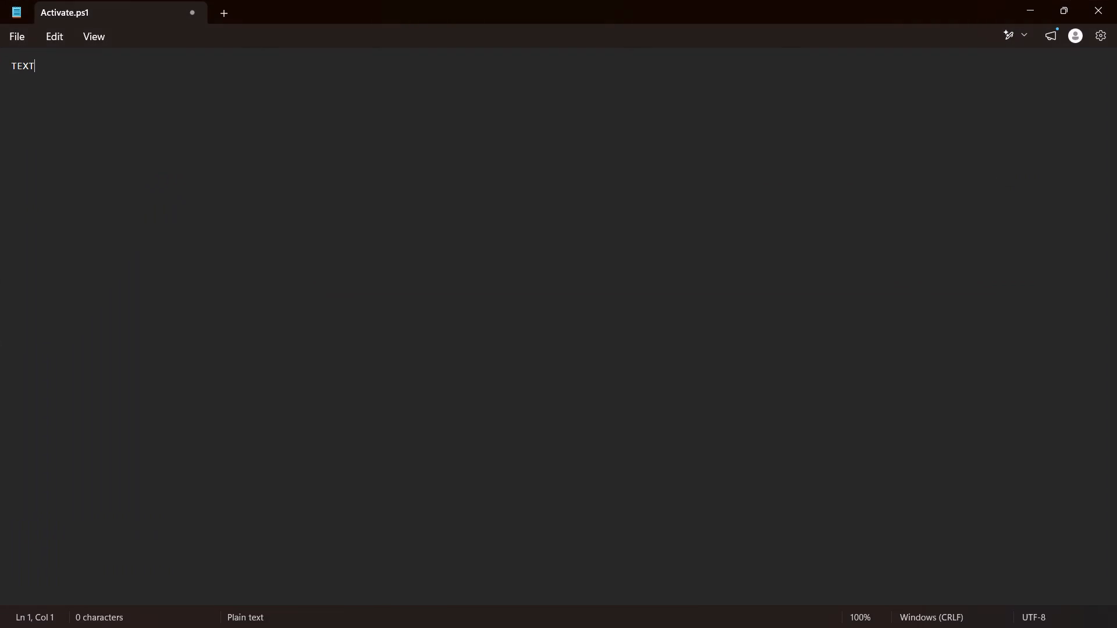
key(ctrl+a)
key(ctrl+x)
click(1023, 3)
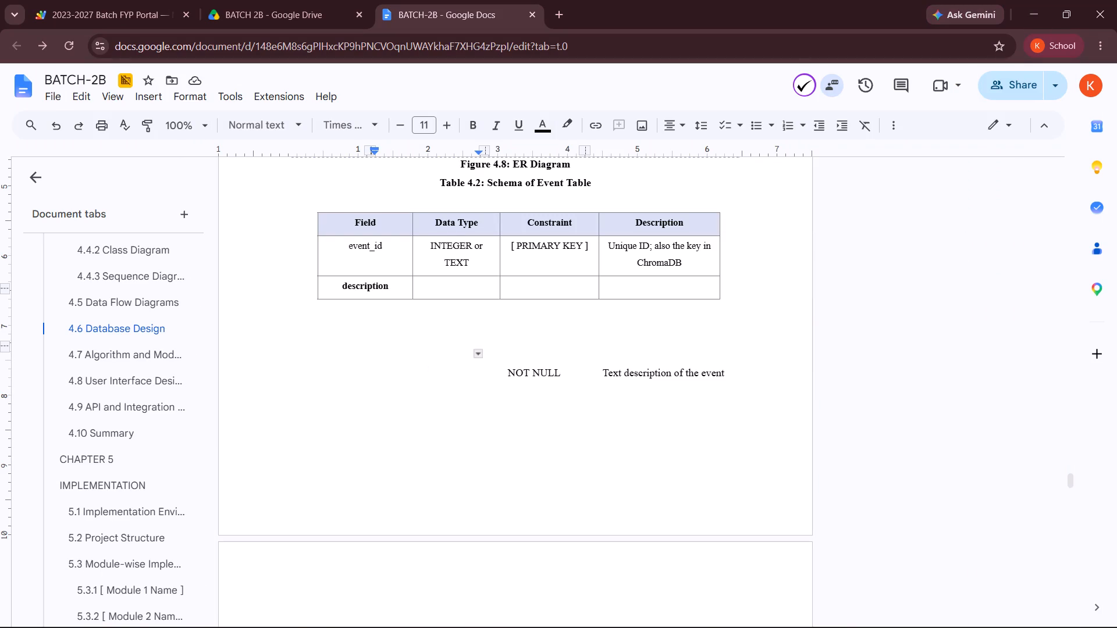
click(469, 283)
key(ctrl+v)
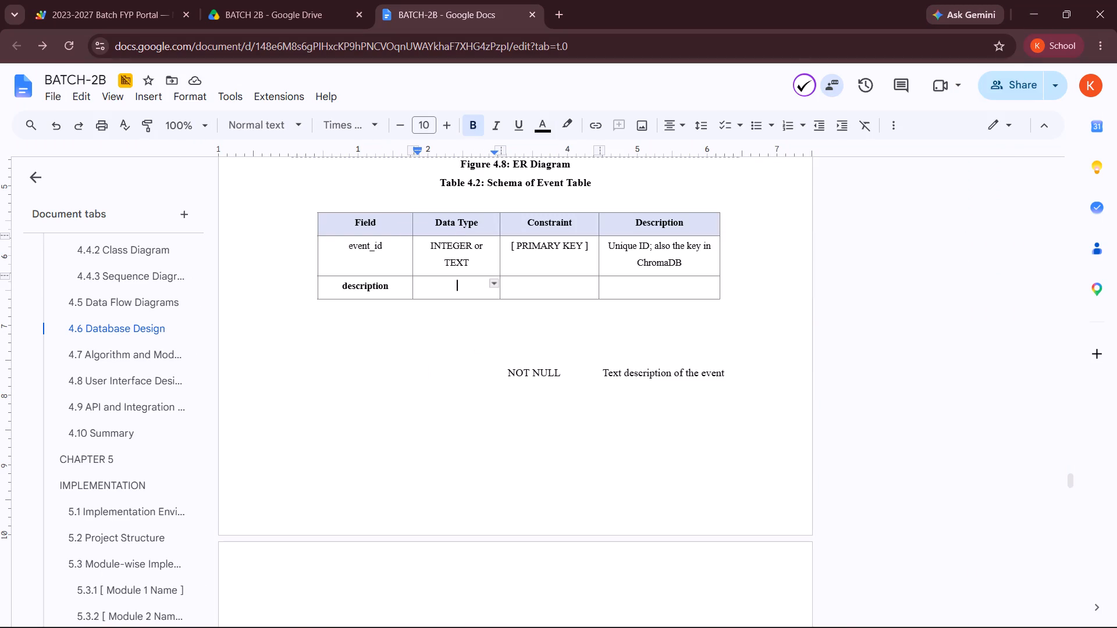
Move NOT NULL from the borderless table into the description row's Constraint cell in Table 4.2, stripping its formatting through Notepad.
drag(564, 375, 520, 374)
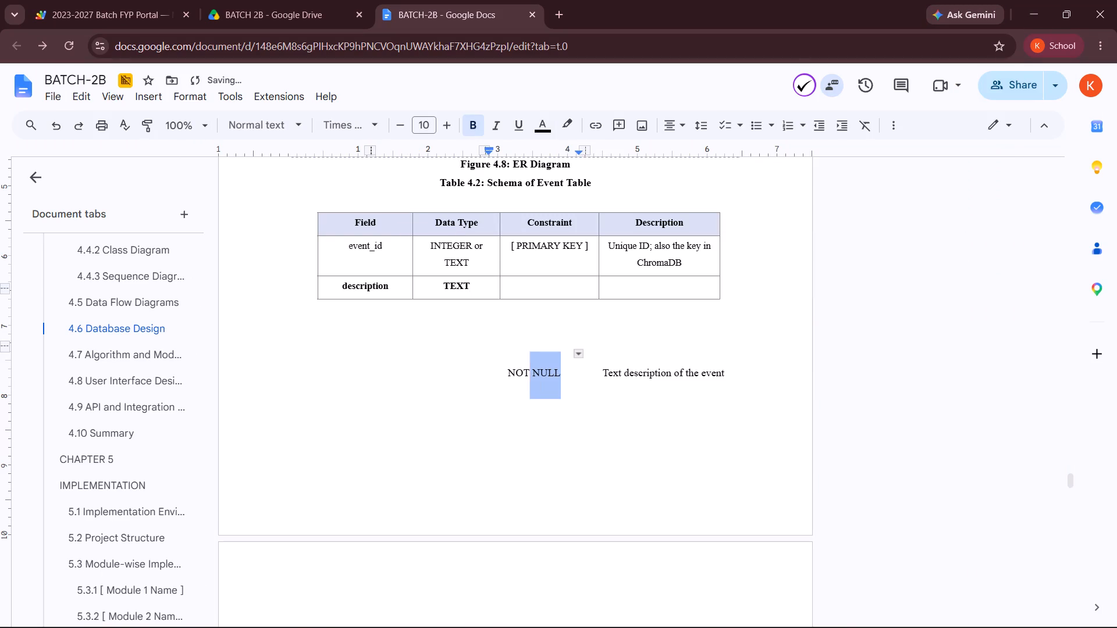
drag(520, 374, 507, 374)
key(ctrl+x)
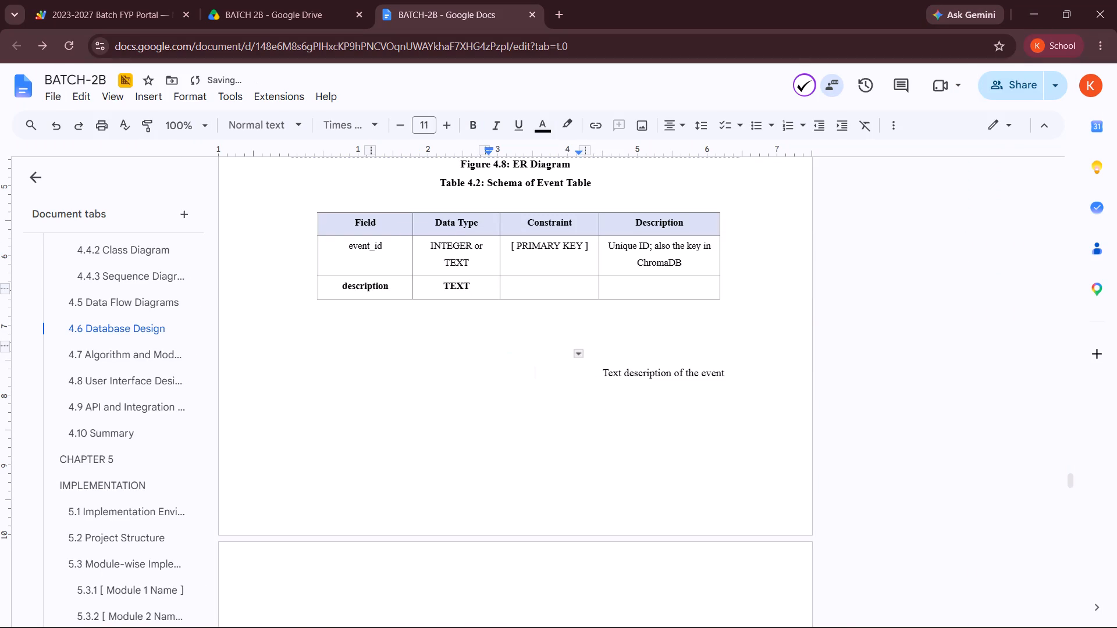
click(831, 616)
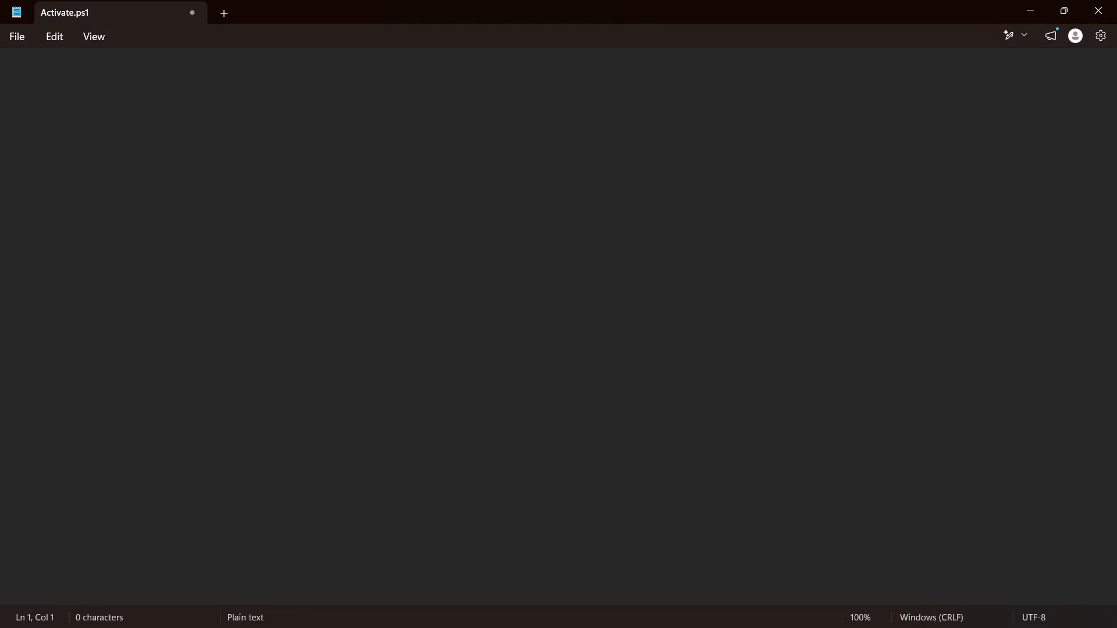
key(ctrl+v)
key(ctrl+a)
key(ctrl+x)
click(1025, 0)
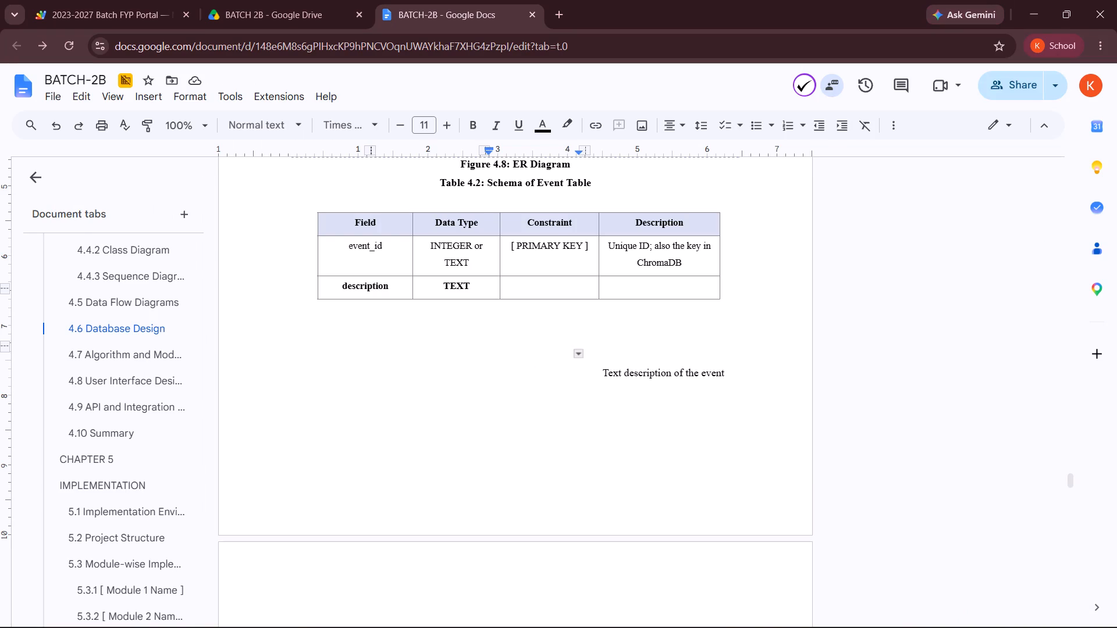
click(563, 287)
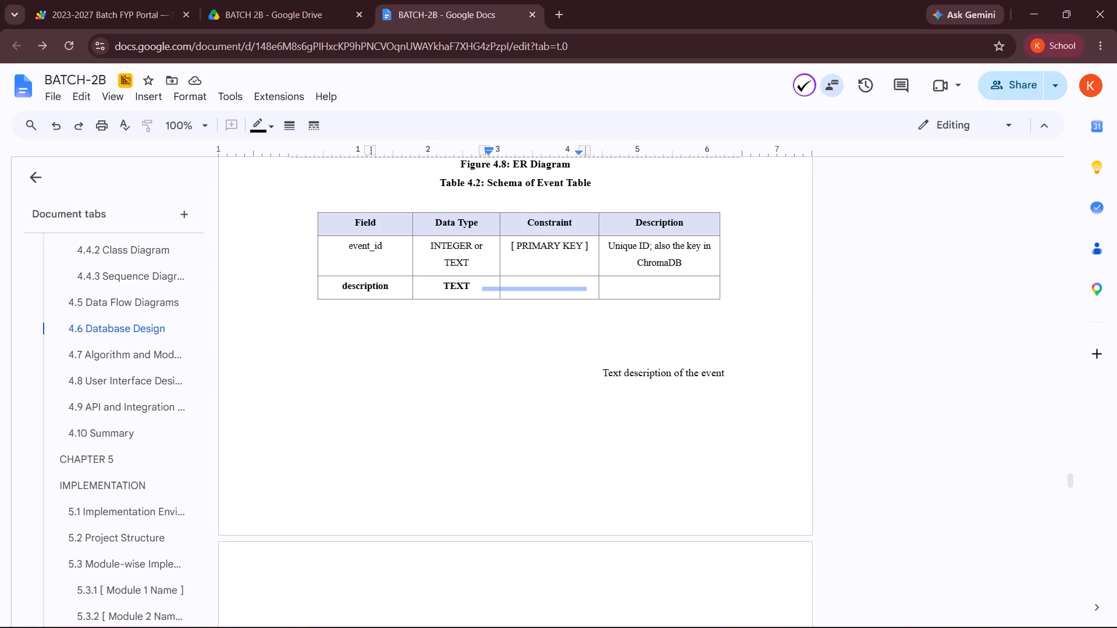
click(904, 290)
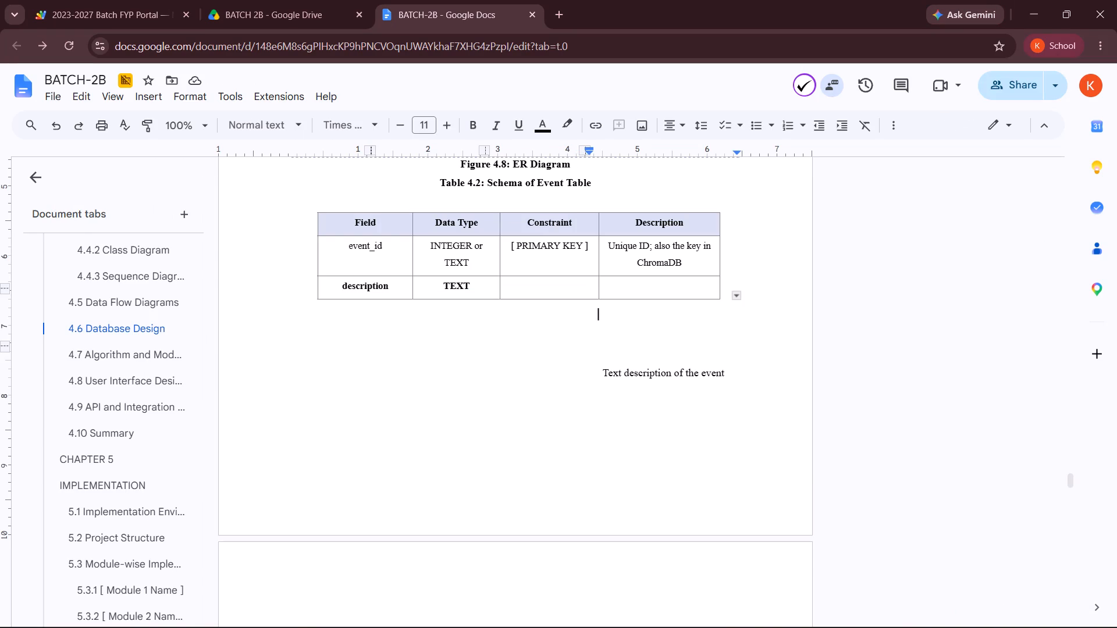
click(525, 287)
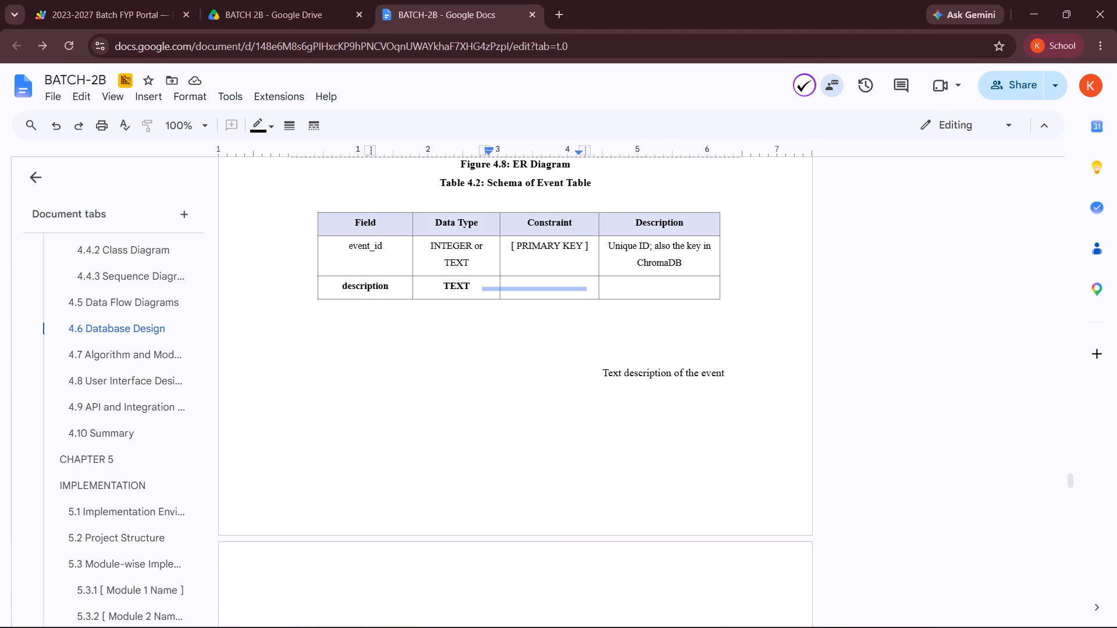
click(954, 254)
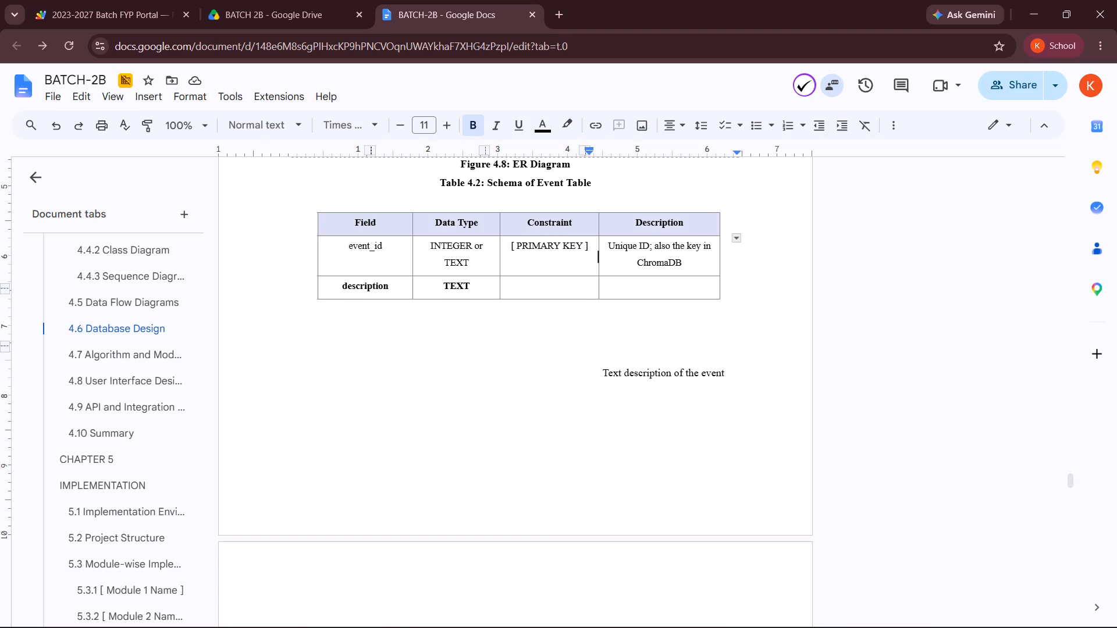
click(535, 285)
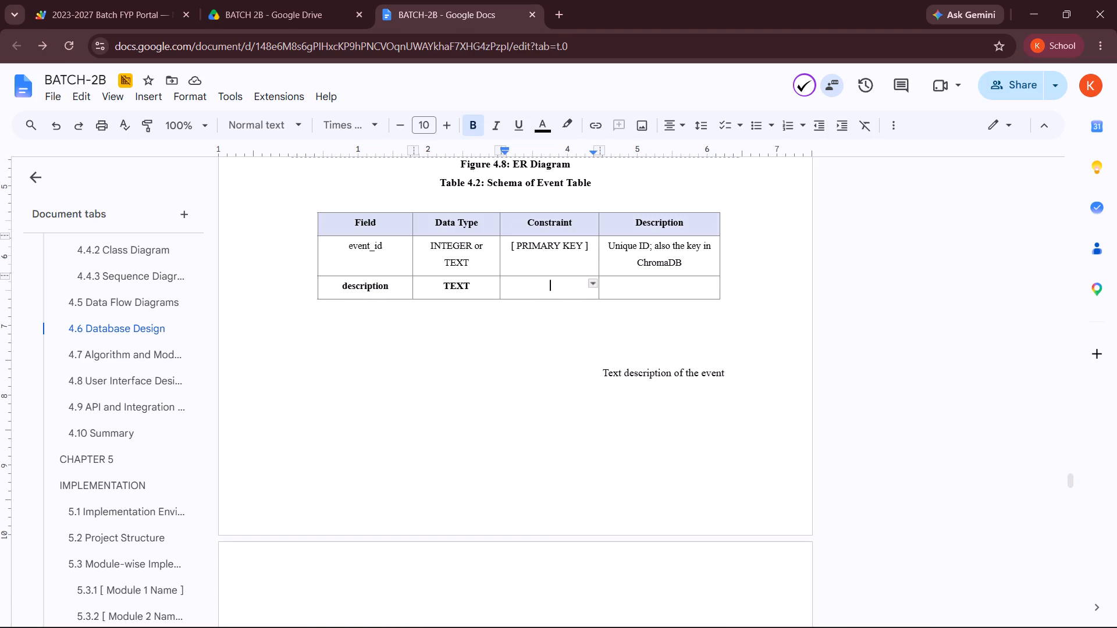
key(ctrl+v)
Move 'Text description of the event' from the borderless table into the description row's Description cell, stripping its formatting through Notepad.
drag(725, 373, 608, 377)
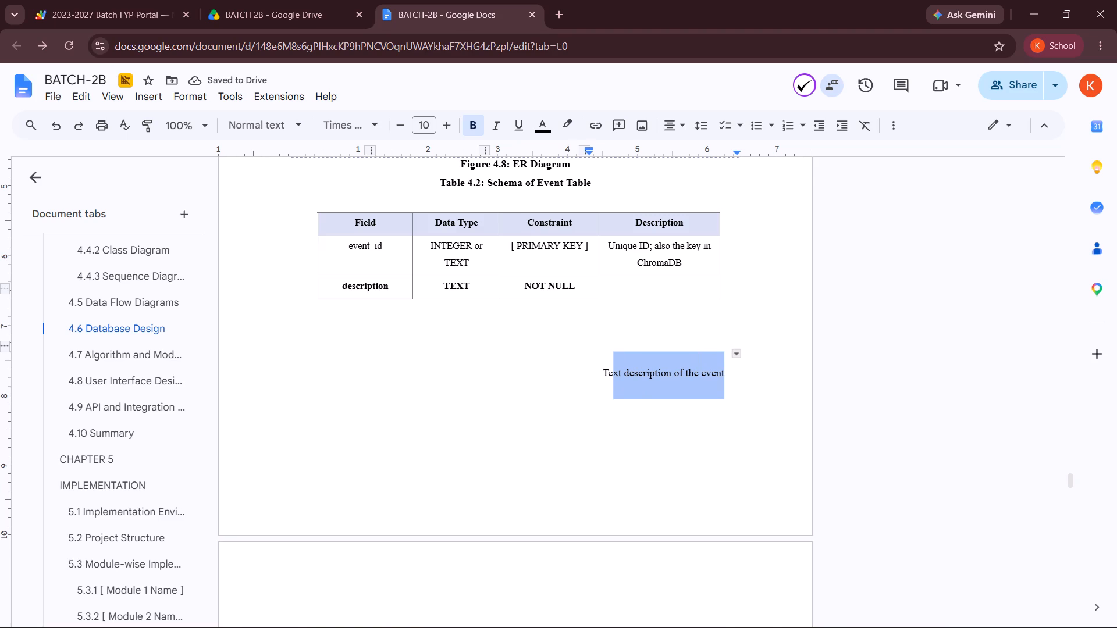
drag(608, 377, 604, 377)
key(ctrl+x)
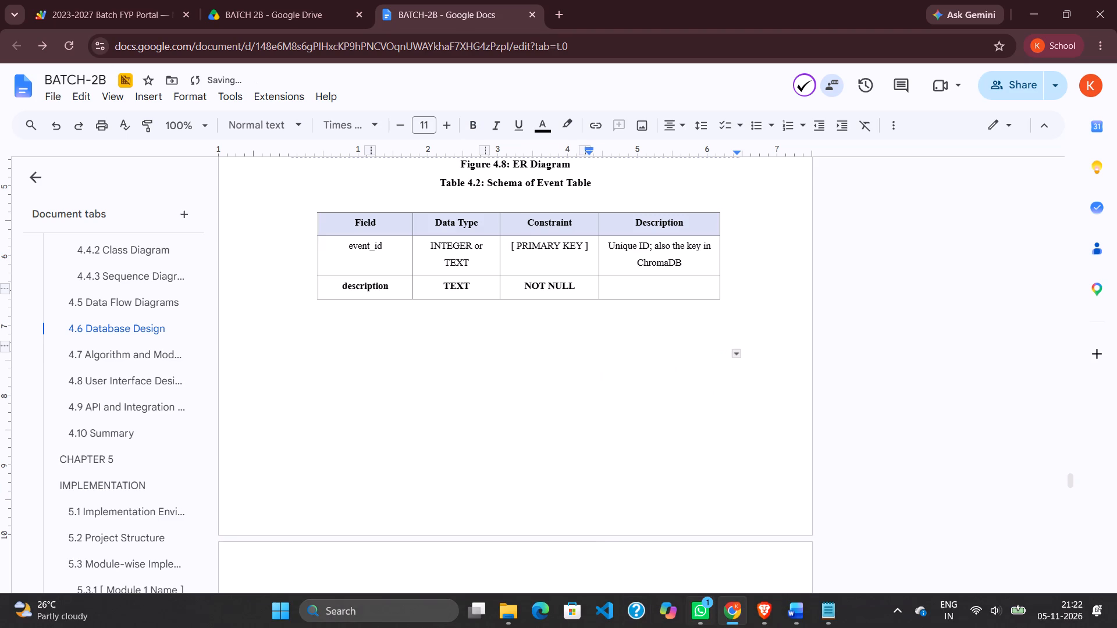
click(814, 612)
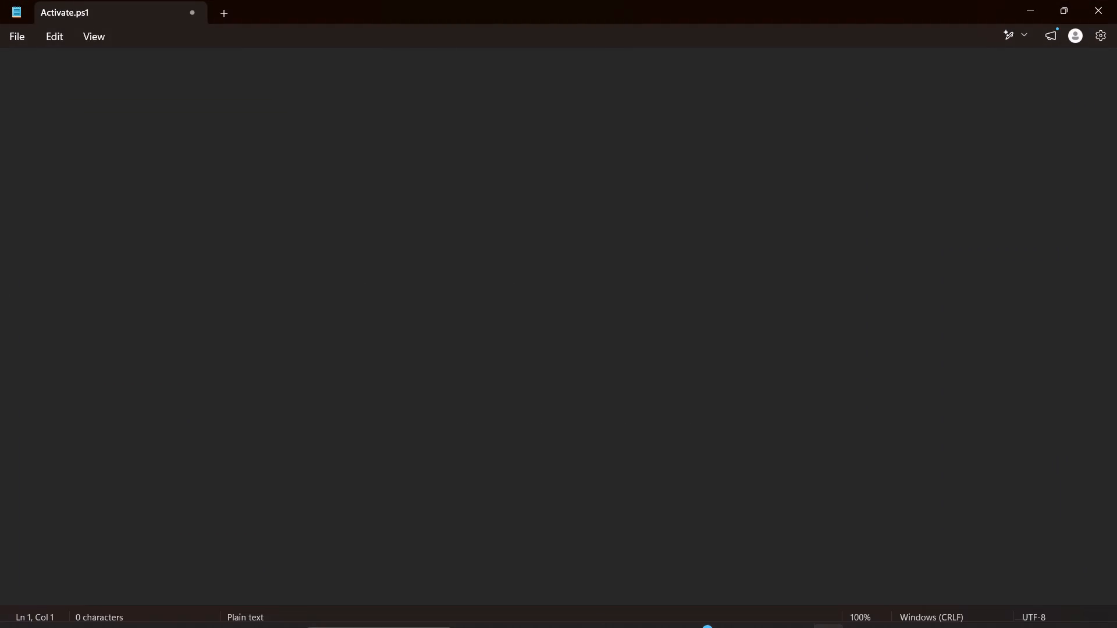
key(ctrl+v)
key(ctrl+a)
key(ctrl+x)
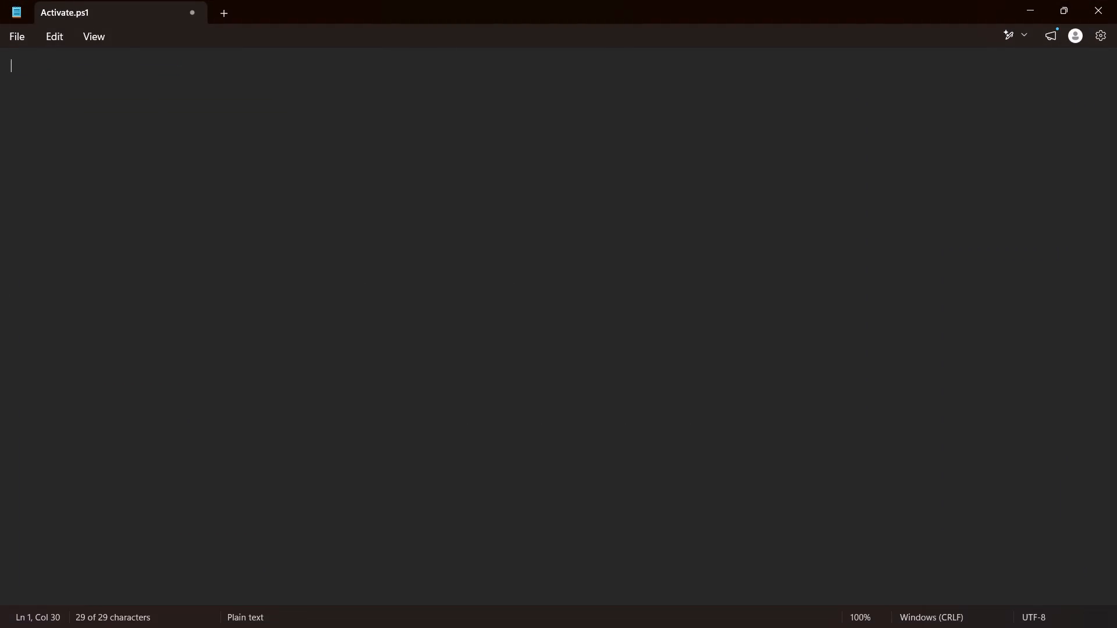
click(1036, 4)
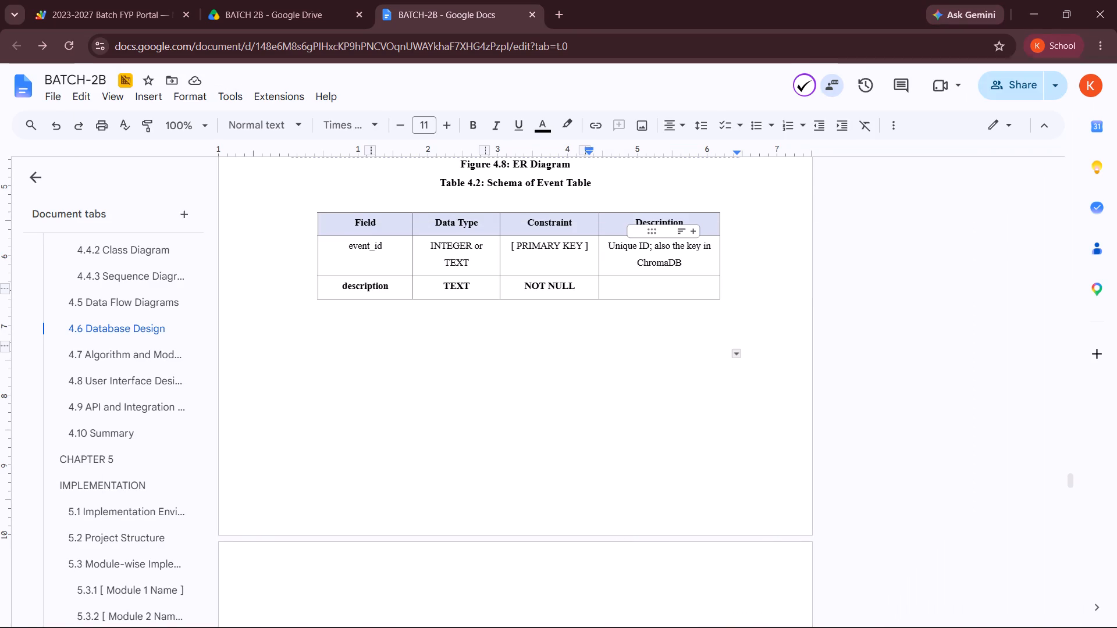
click(630, 287)
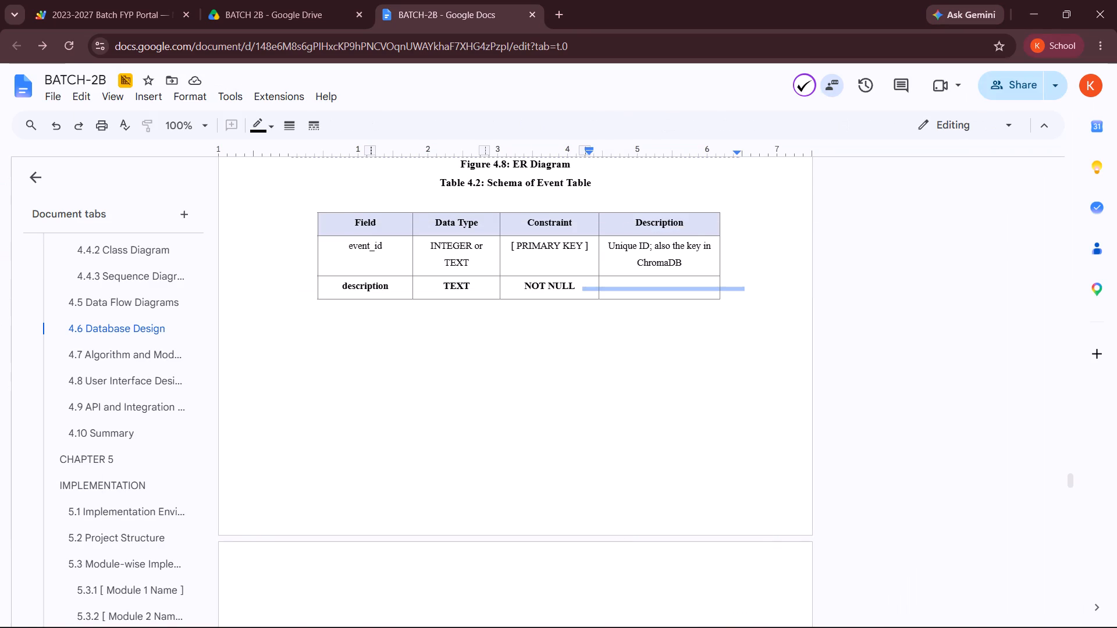
click(898, 261)
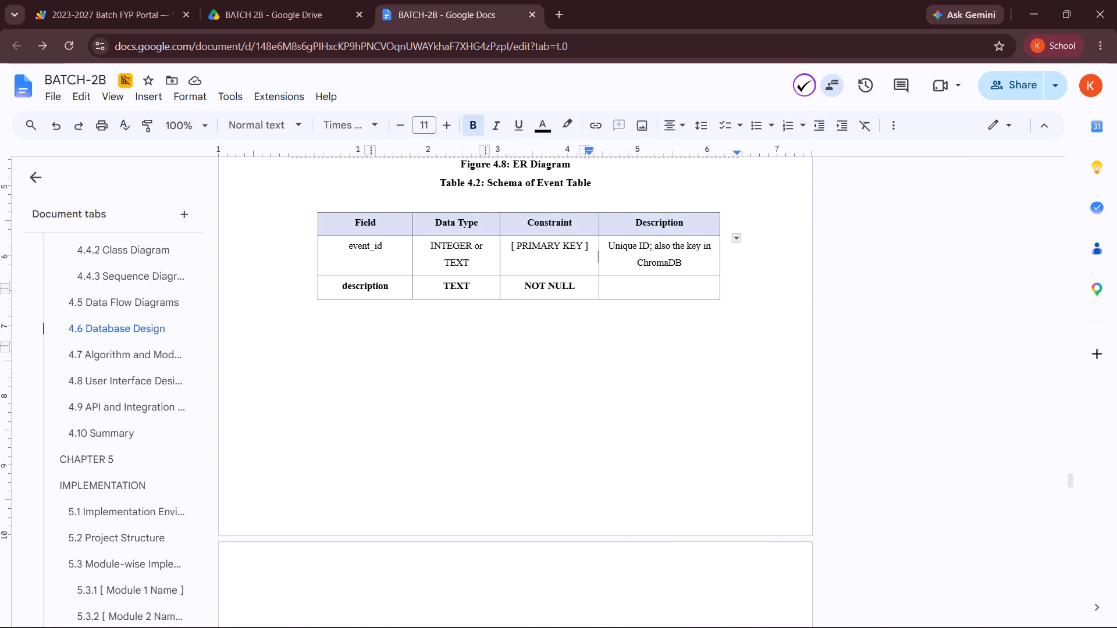
click(652, 286)
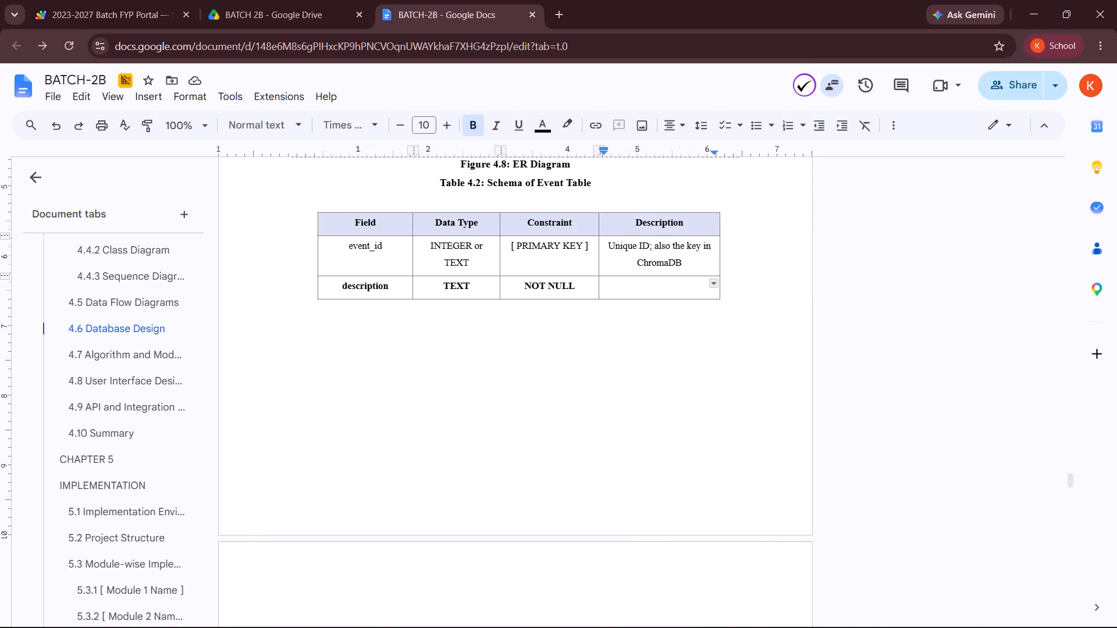
key(ctrl+v)
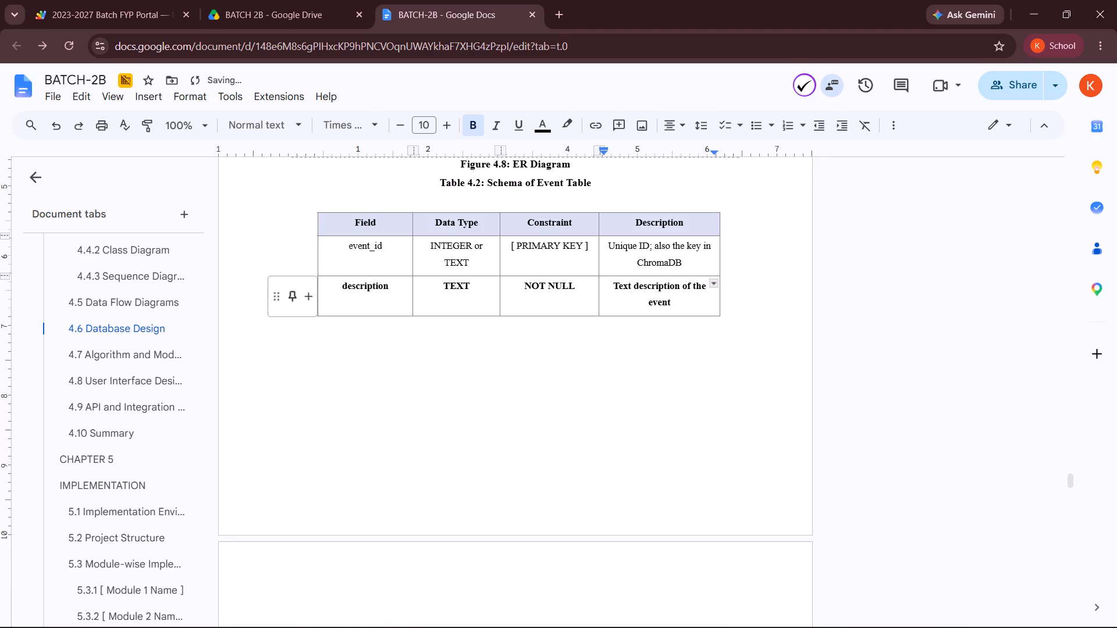
Remove the bold formatting from all four cells of Table 4.2's description row.
drag(343, 286, 620, 309)
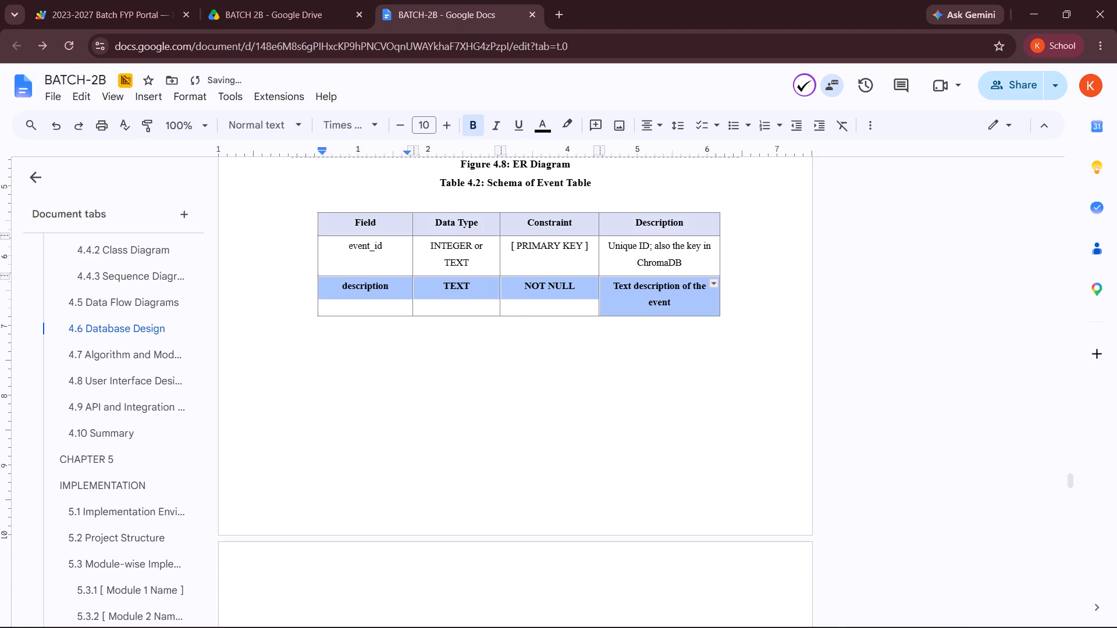
drag(620, 309, 647, 304)
click(473, 121)
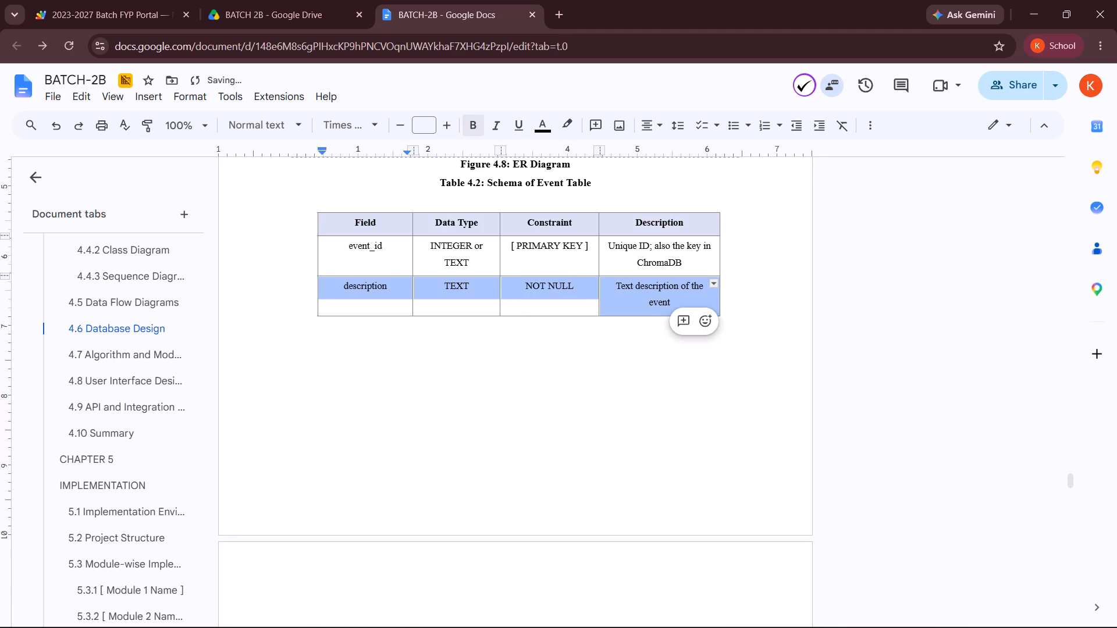
click(1002, 302)
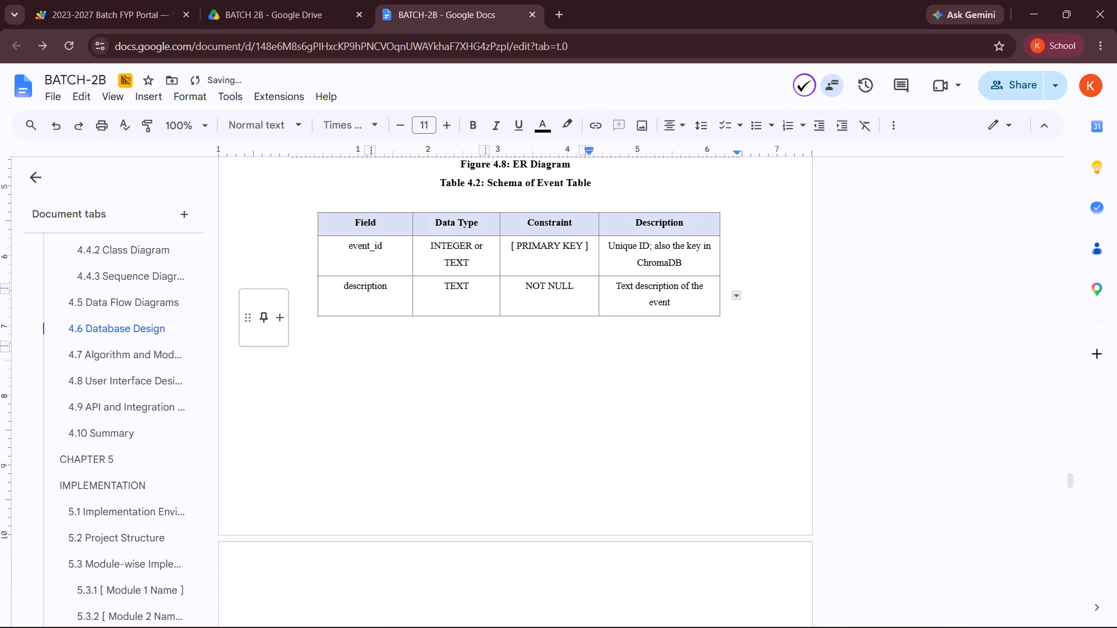
Add an empty row below the description row in Table 4.2.
click(311, 301)
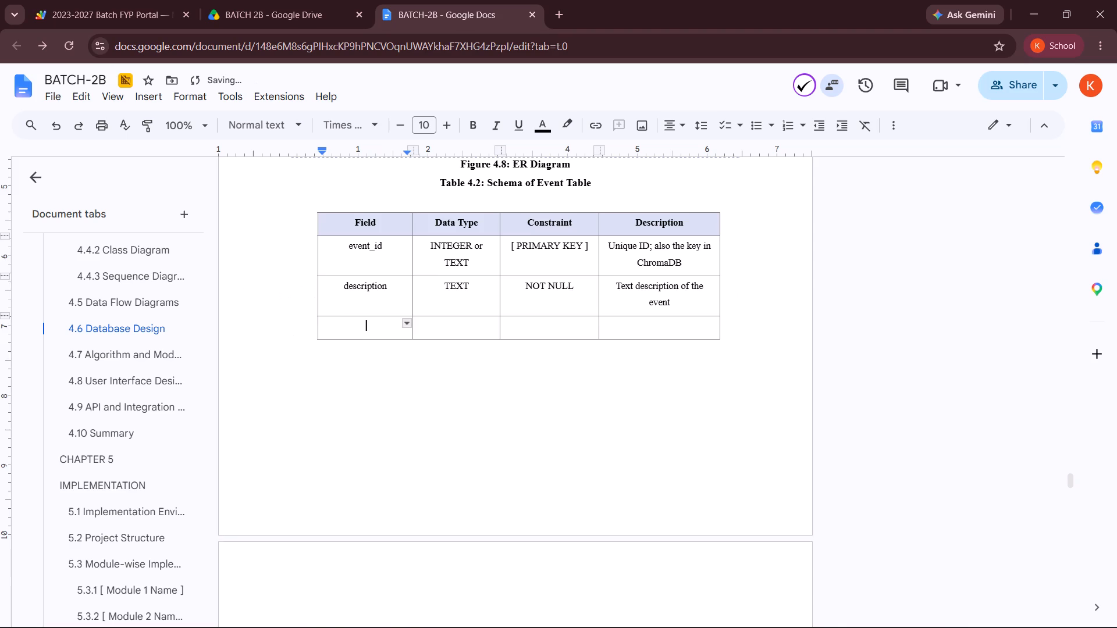
Move start_time from the borderless table into the new row's Field cell through Notepad, and delete the trailing blank lines.
scroll(351, 444, down, 4)
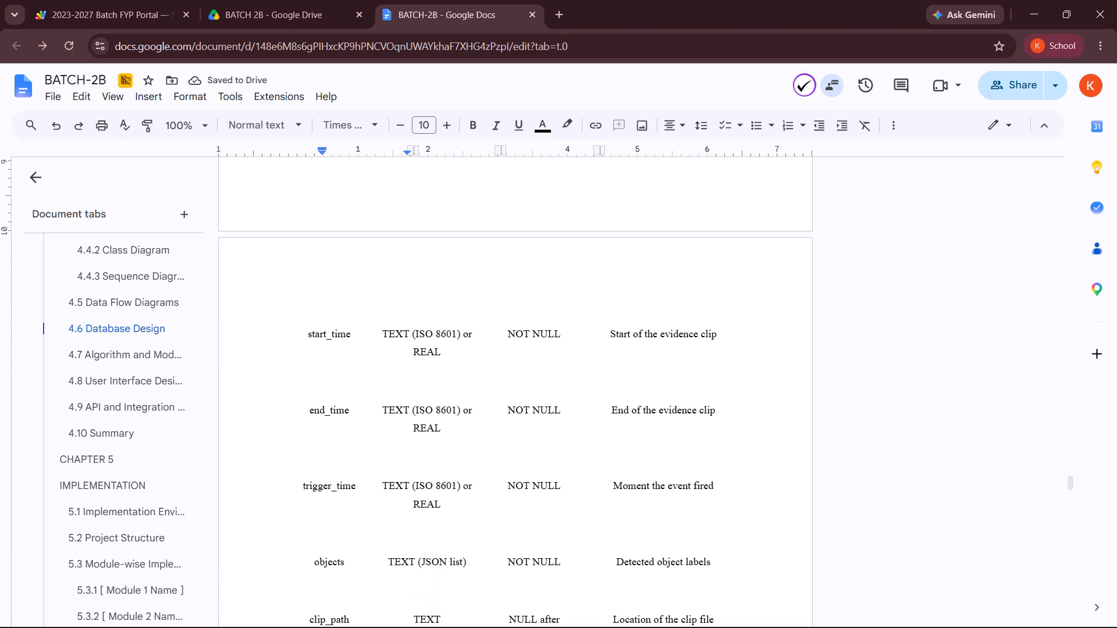
drag(307, 331, 362, 348)
key(ctrl+x)
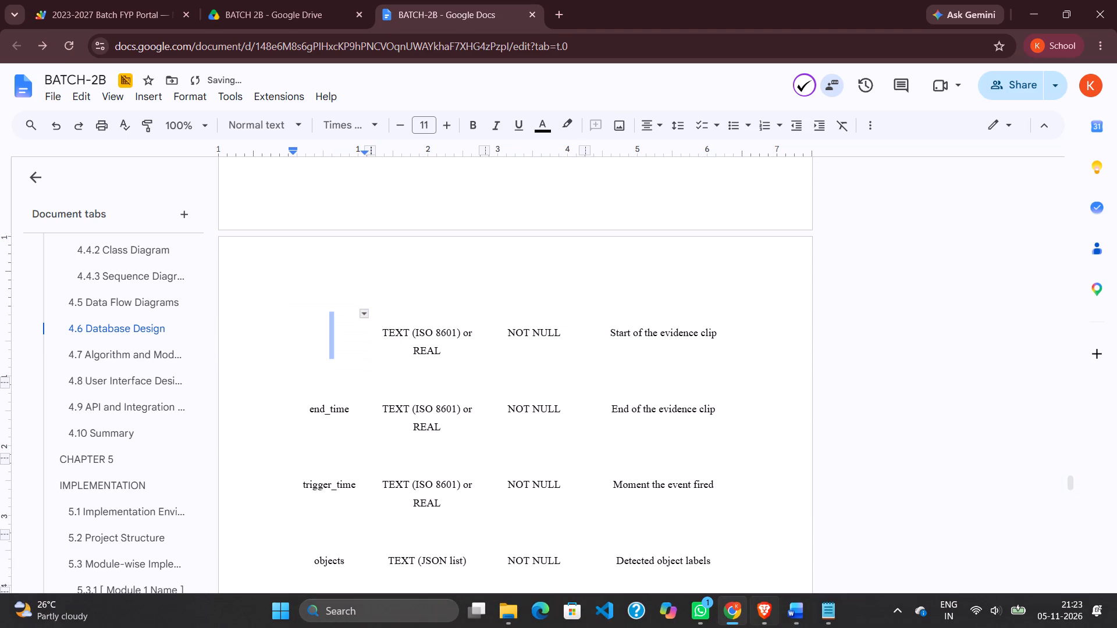
click(819, 626)
key(ctrl+v)
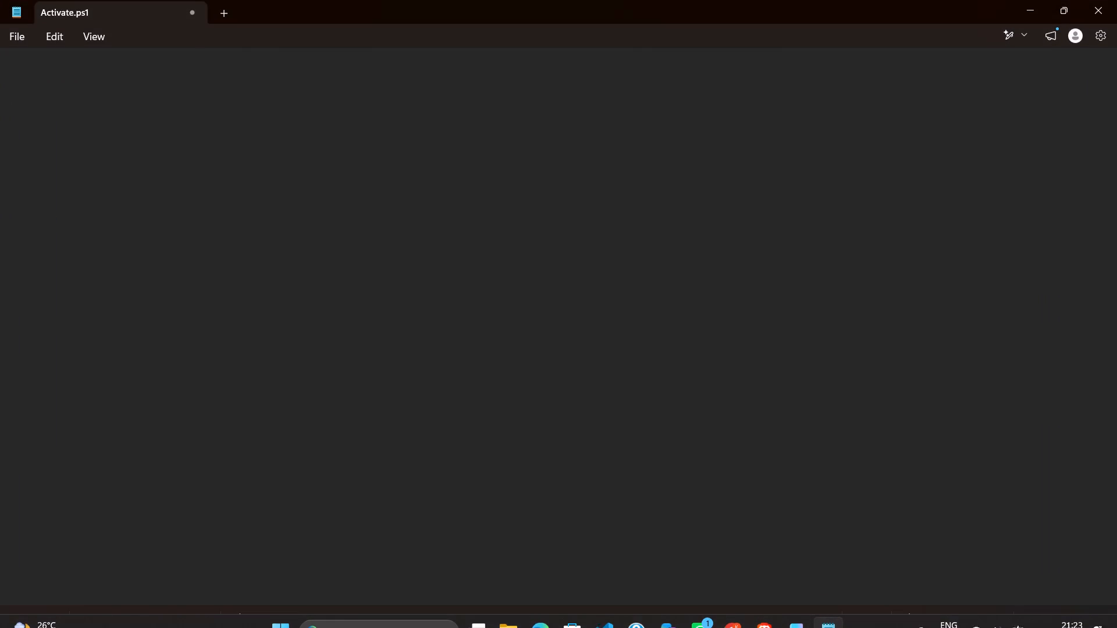
key(ctrl+a)
key(ctrl+x)
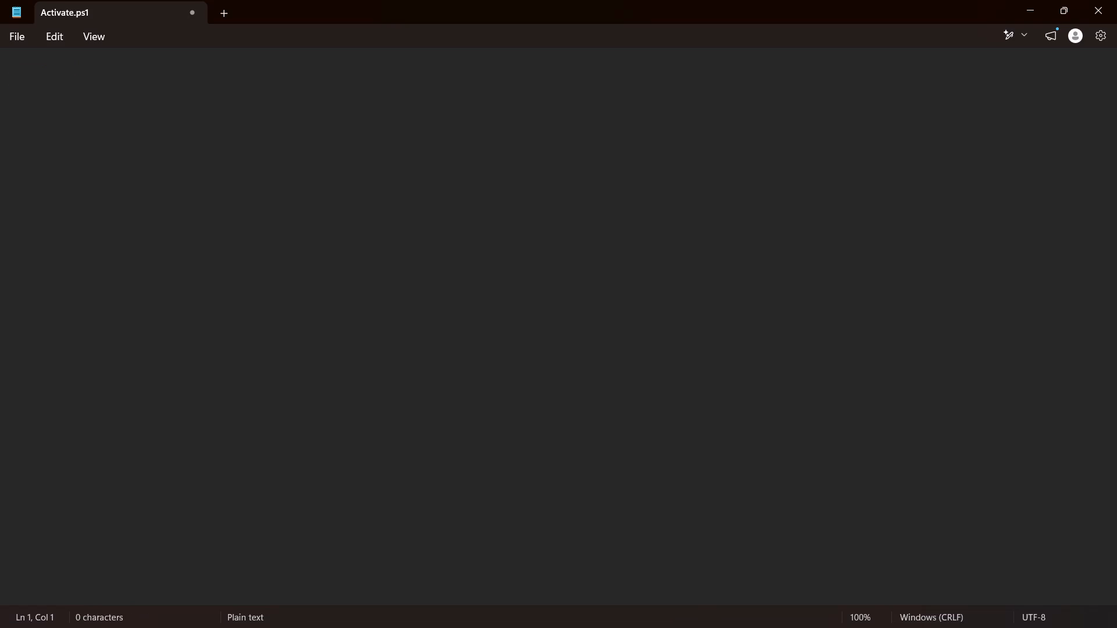
click(1030, 0)
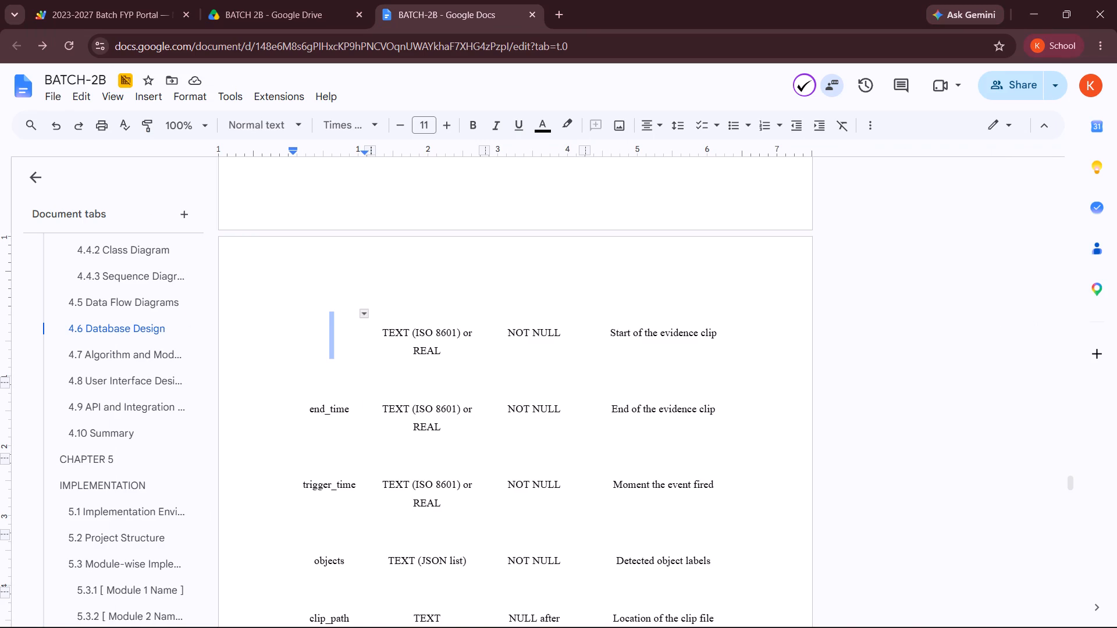
scroll(369, 270, up, 2)
click(367, 313)
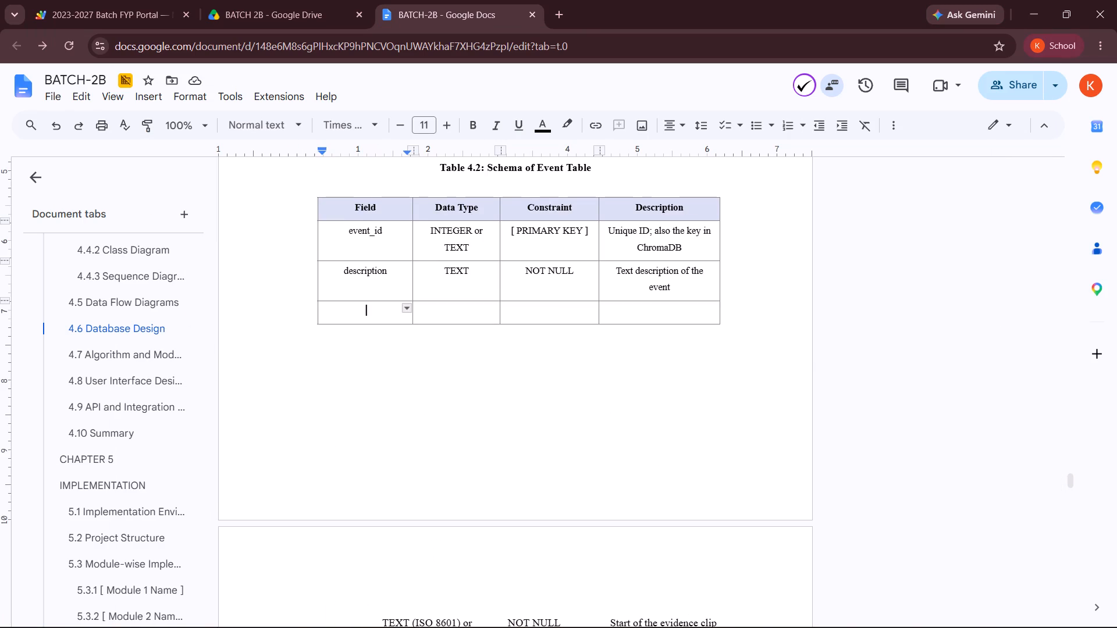
key(ctrl+v)
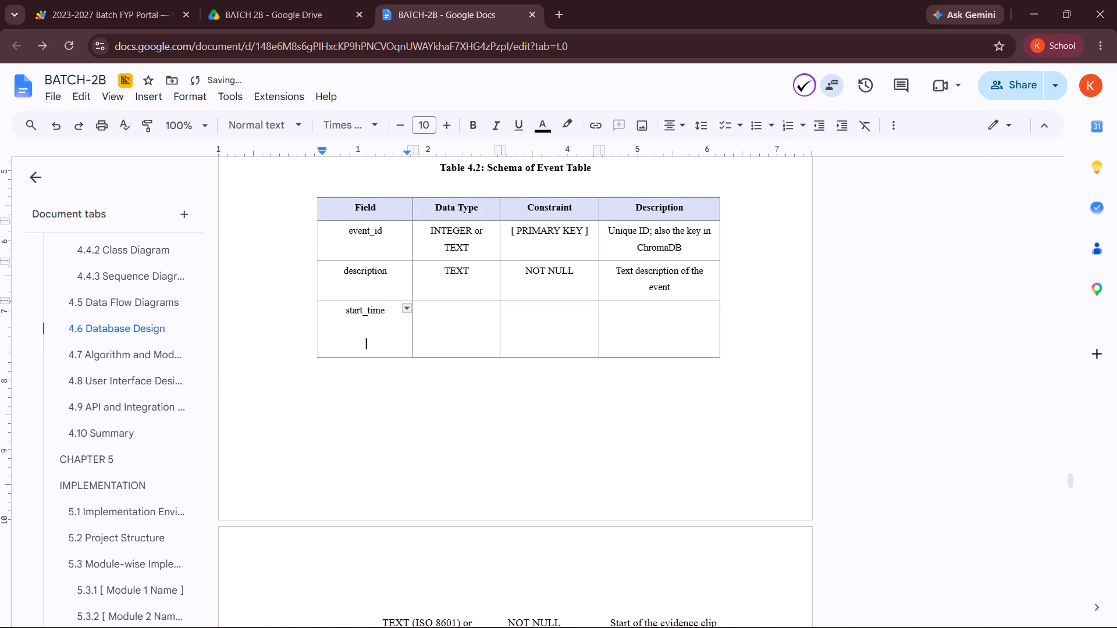
key(BackSpace)
key(BackSpace)
key(BackSpace)
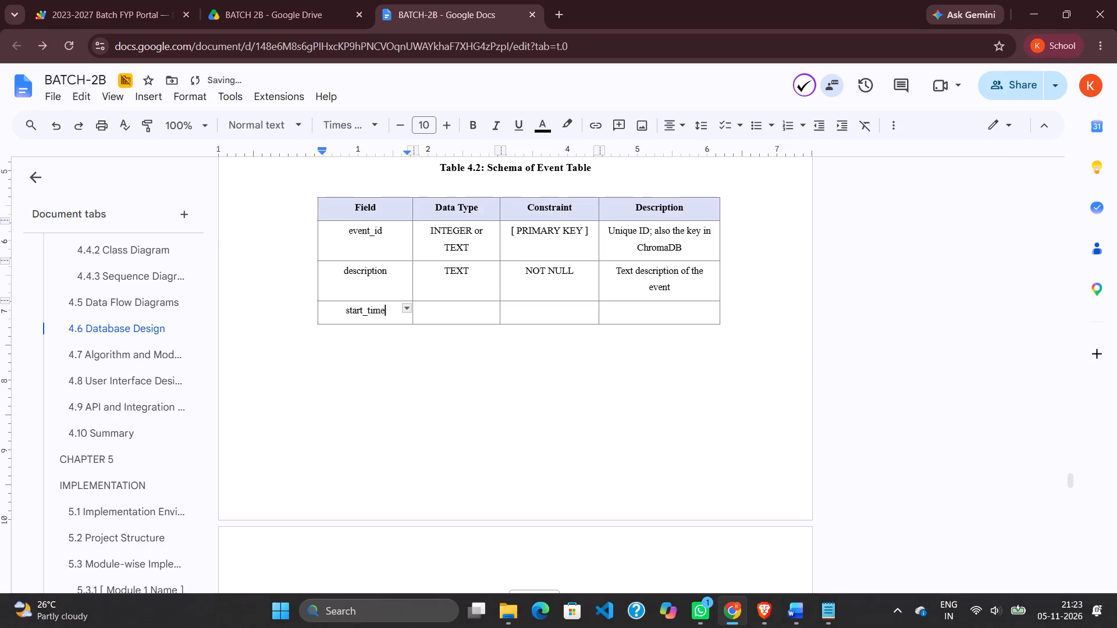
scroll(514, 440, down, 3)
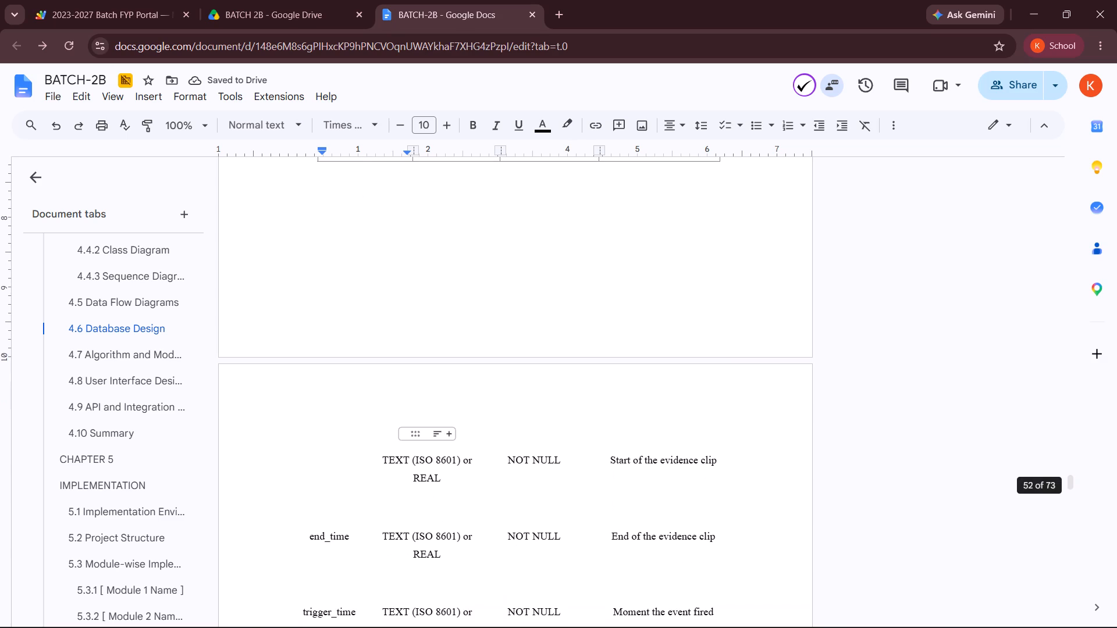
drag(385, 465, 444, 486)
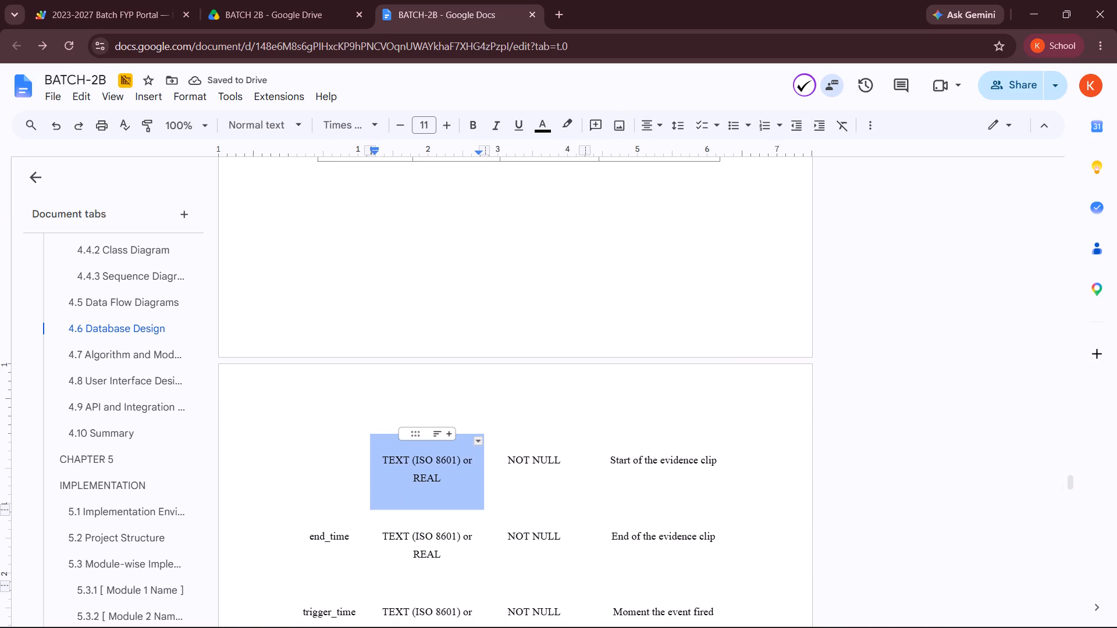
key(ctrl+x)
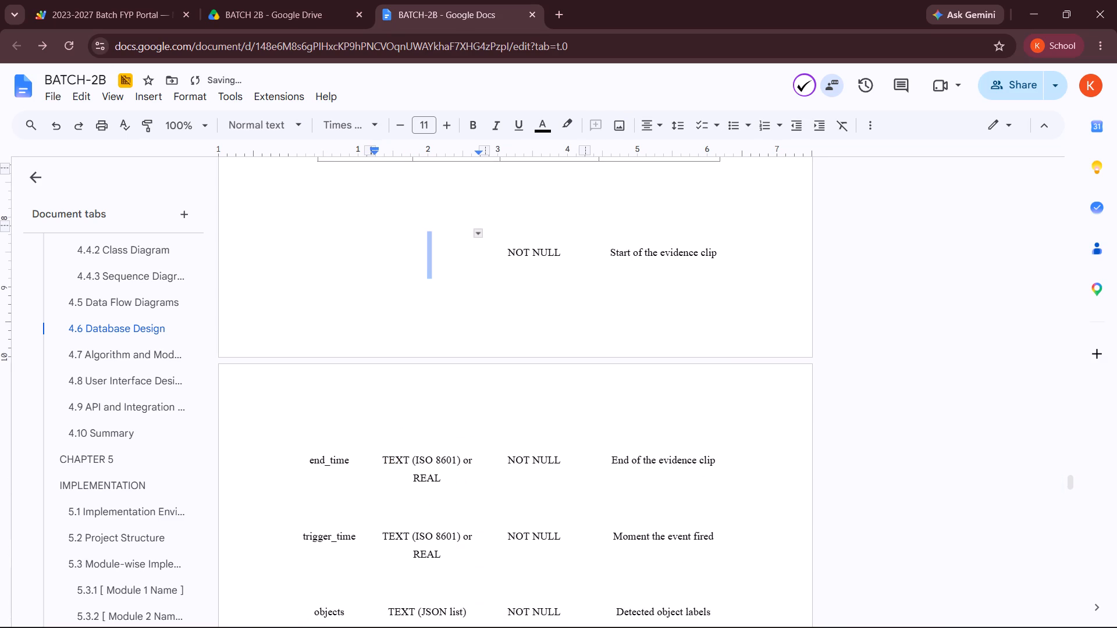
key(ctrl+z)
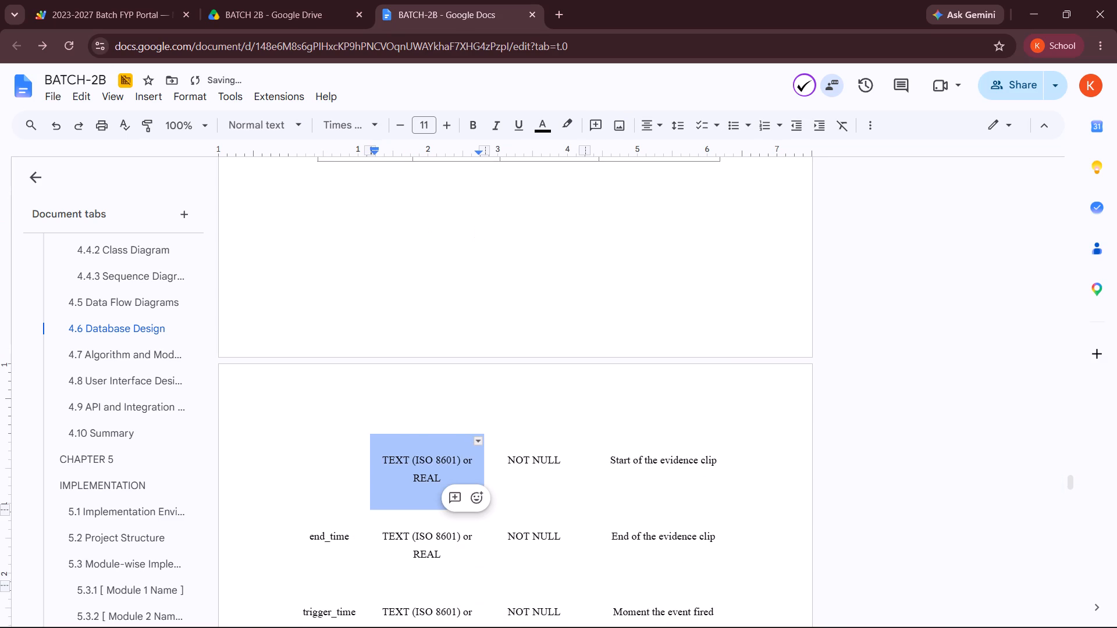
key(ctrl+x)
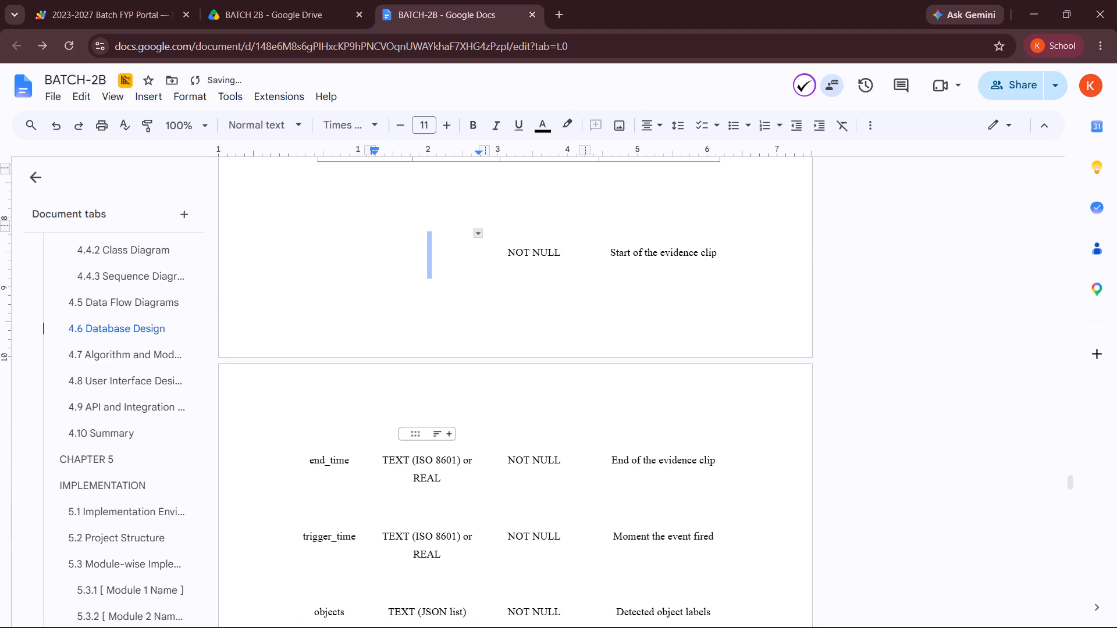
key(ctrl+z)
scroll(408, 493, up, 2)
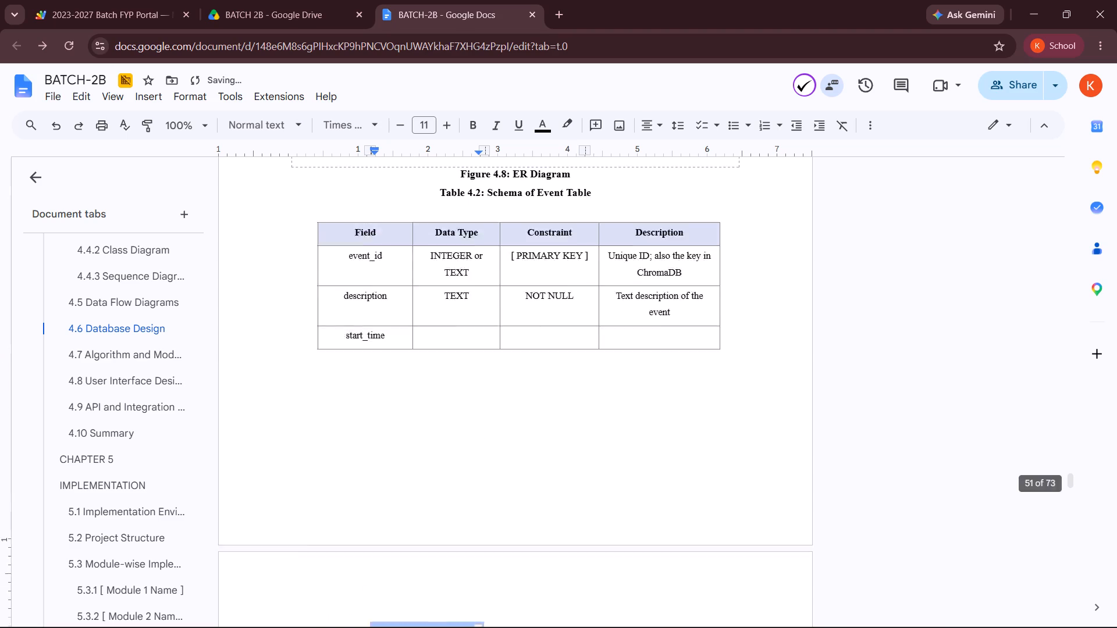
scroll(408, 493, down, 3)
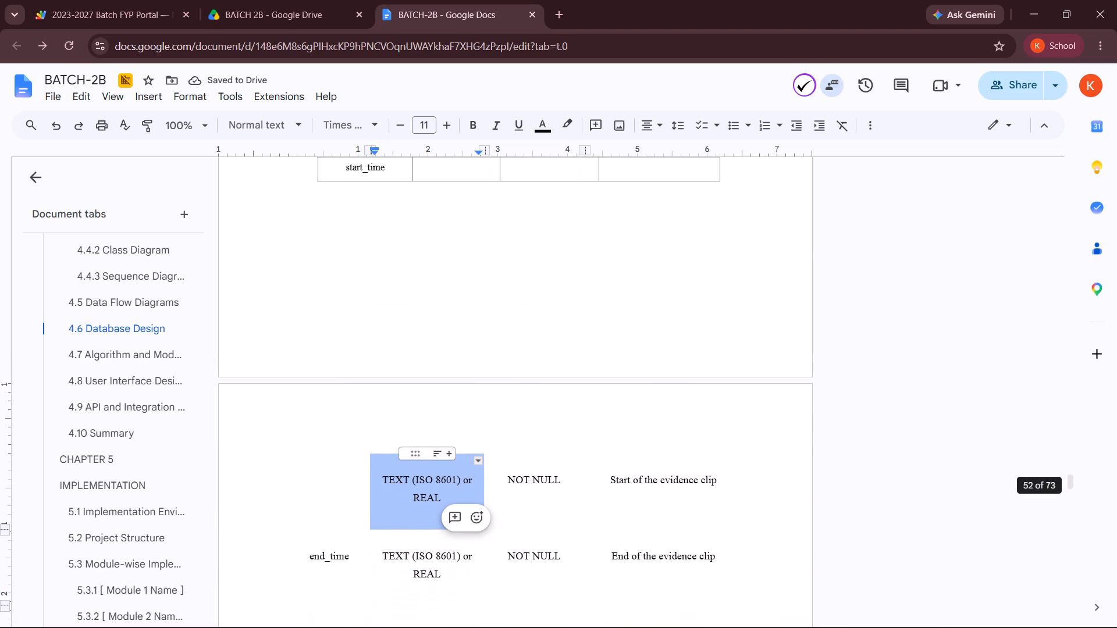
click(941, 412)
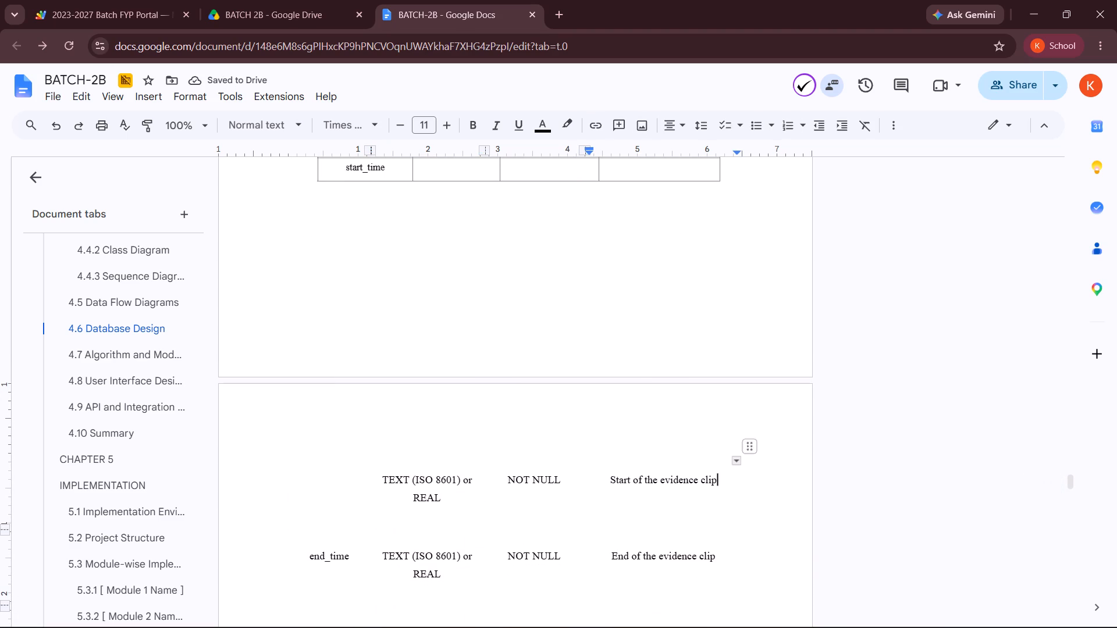
Move 'TEXT (ISO 8601) or REAL' from the borderless table into the start_time row's Data Type cell, stripping its formatting through Notepad.
drag(384, 478, 444, 502)
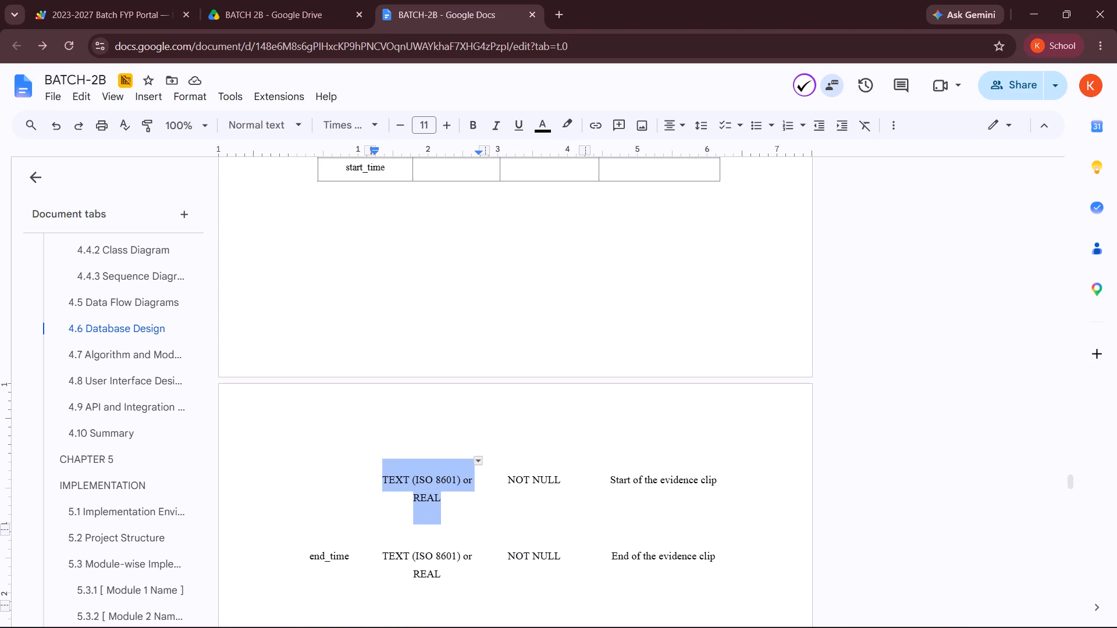
drag(444, 502, 442, 499)
key(ctrl+x)
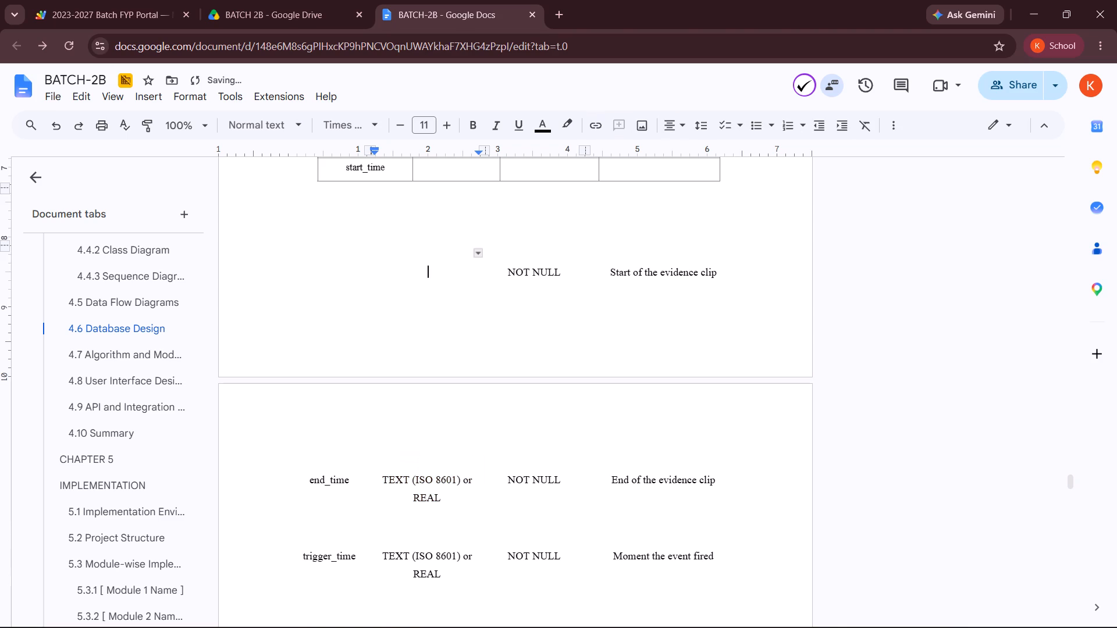
scroll(442, 499, up, 1)
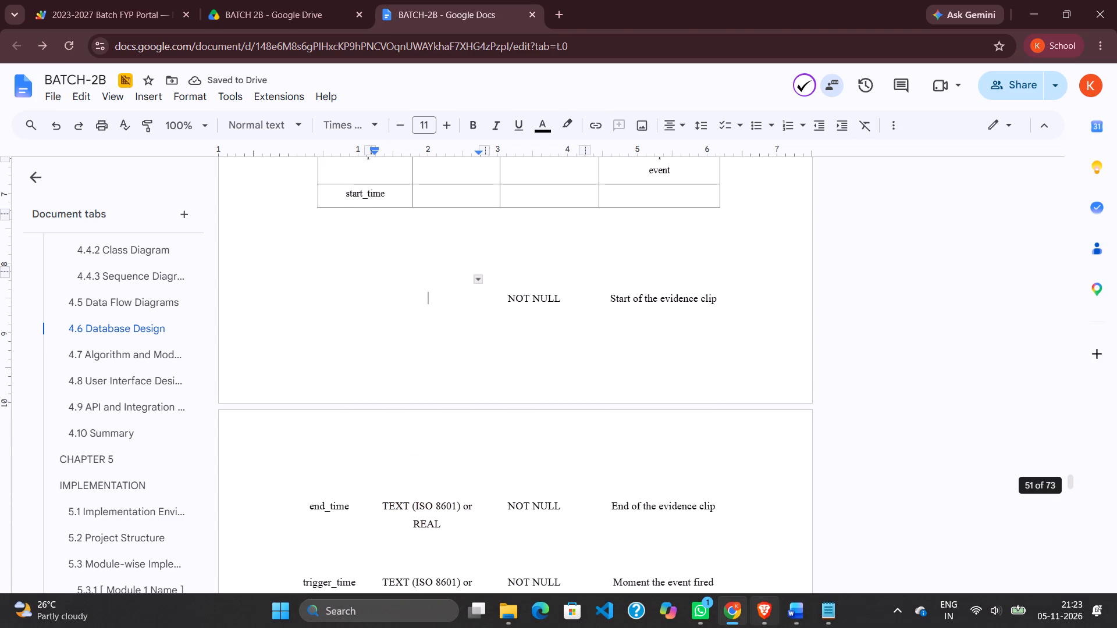
click(812, 612)
click(830, 612)
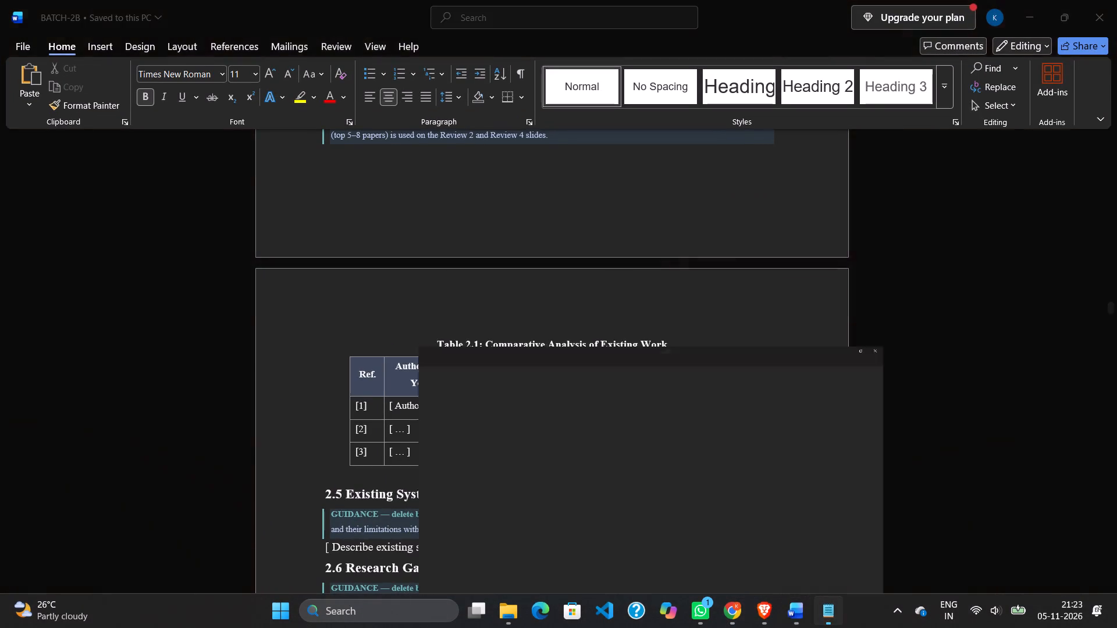
key(ctrl+v)
key(ctrl+a)
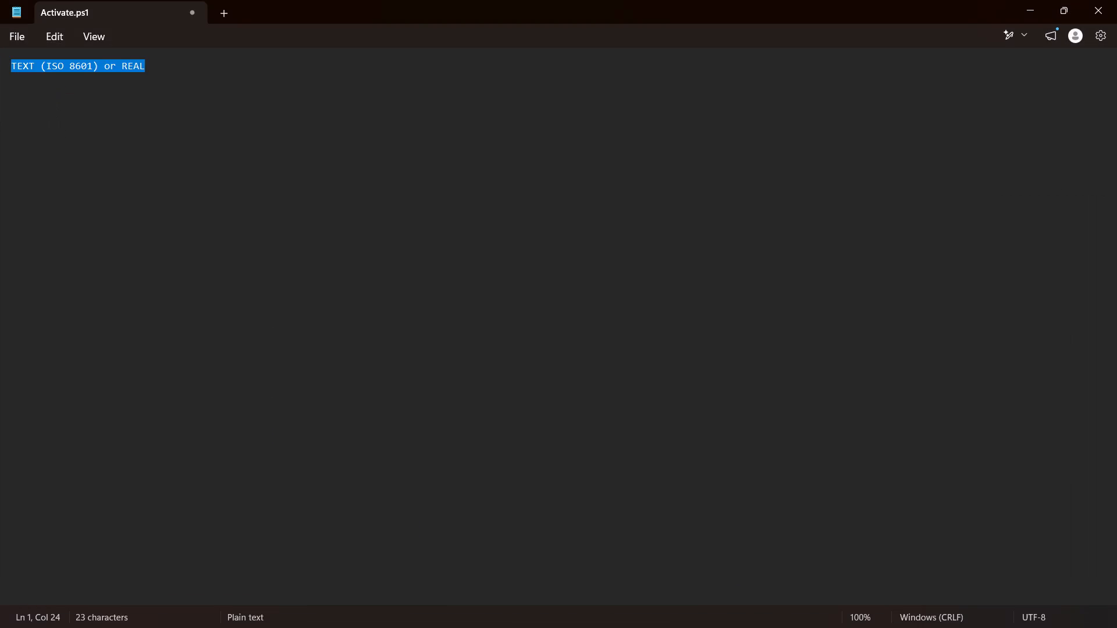
key(ctrl+x)
click(1033, 0)
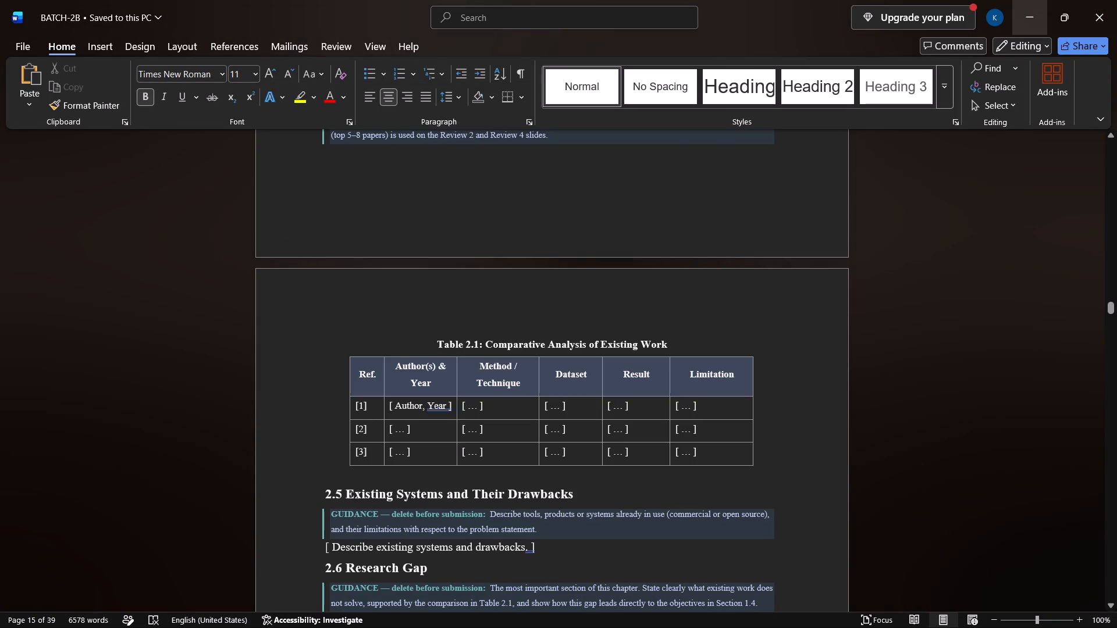
click(1015, 10)
scroll(423, 276, up, 1)
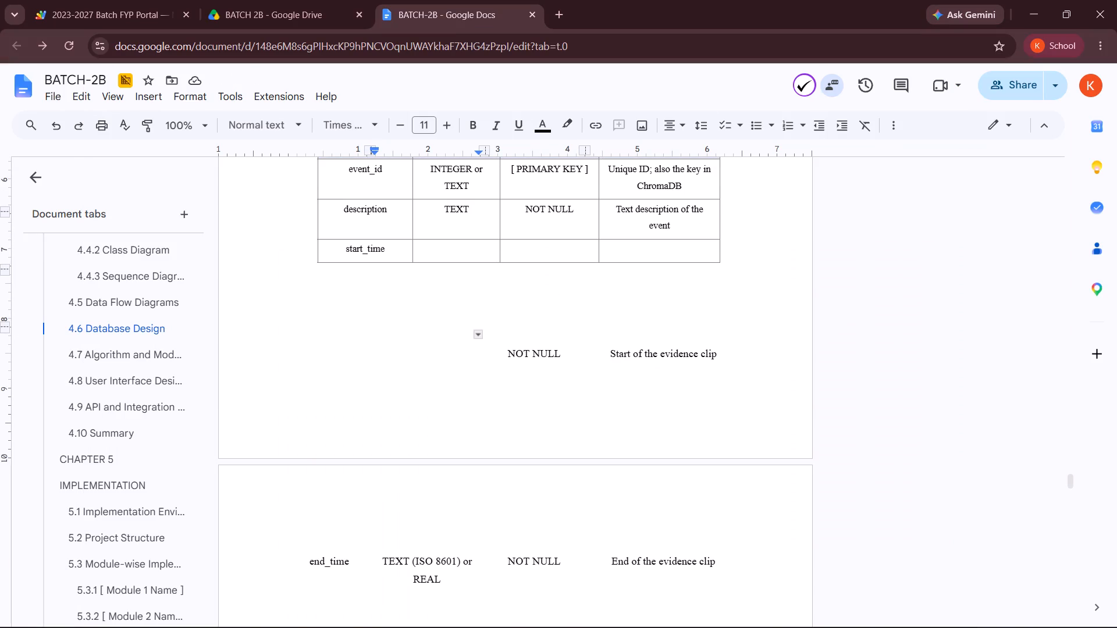
click(447, 254)
key(ctrl+v)
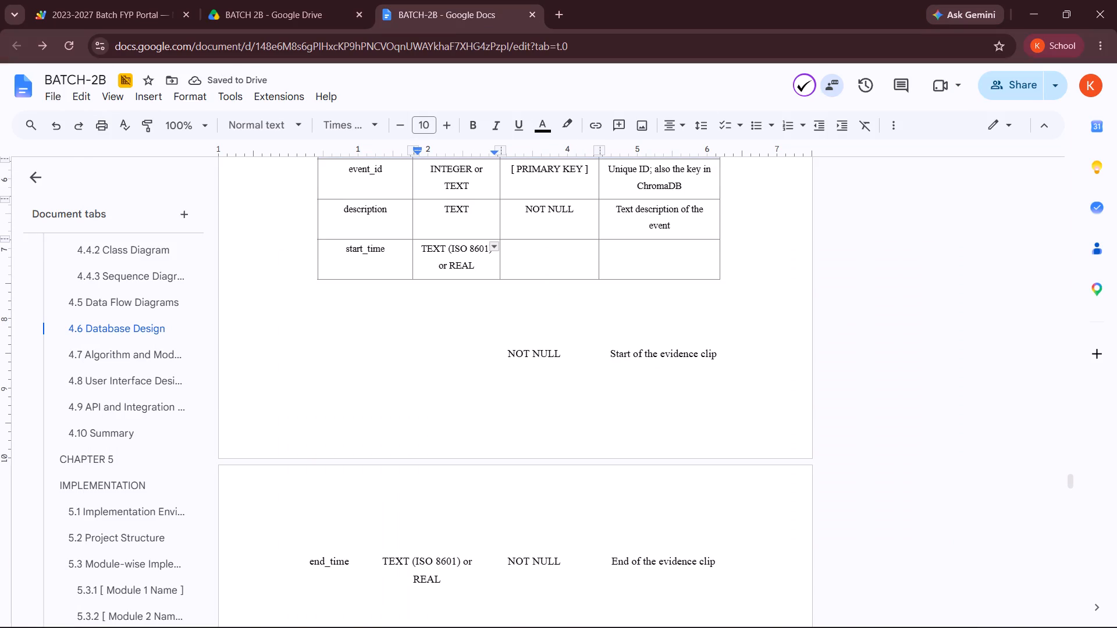
Move 'NOT NULL' from the borderless table into the start_time row's Constraint cell through Notepad, and delete the trailing blank lines.
drag(510, 352, 577, 357)
key(ctrl+x)
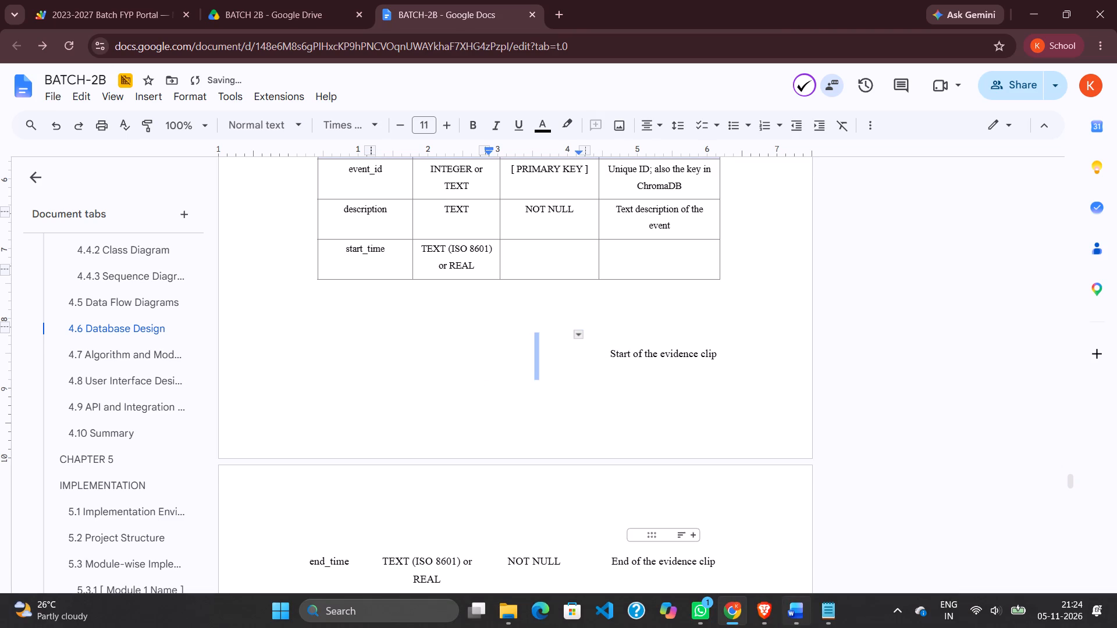
click(823, 621)
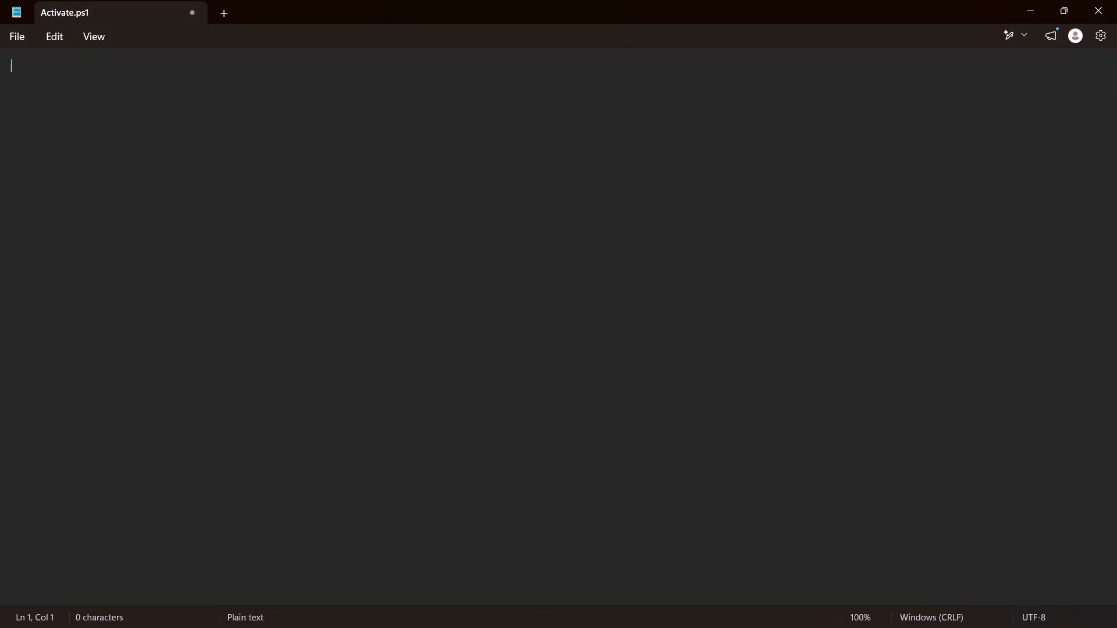
key(ctrl+v)
key(ctrl+a)
key(ctrl+x)
click(1026, 0)
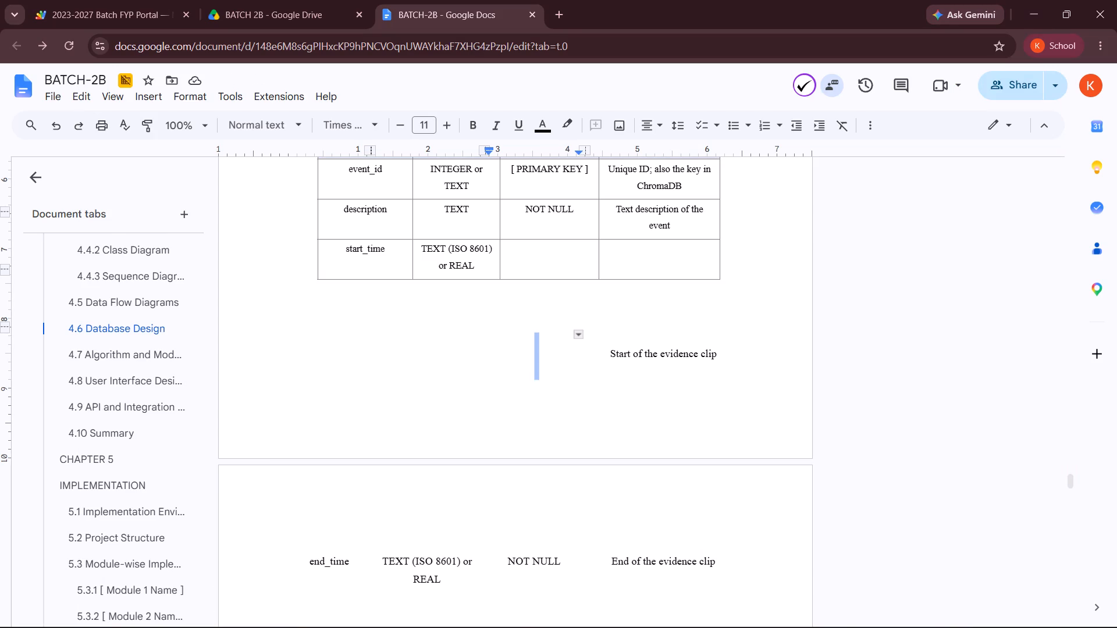
click(563, 252)
key(ctrl+v)
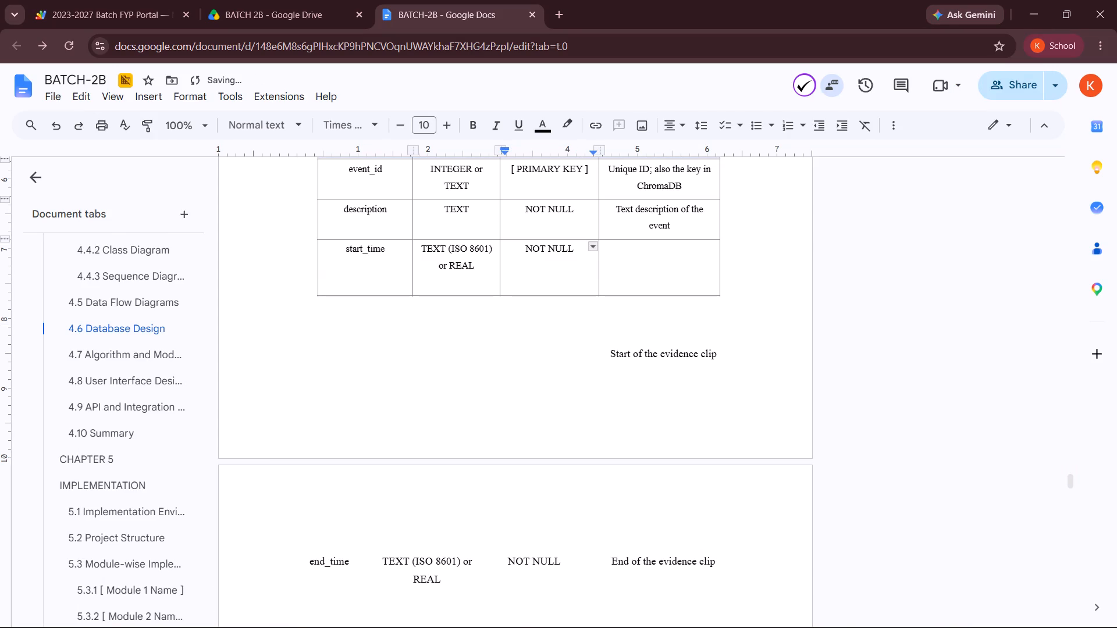
key(BackSpace)
key(BackSpace)
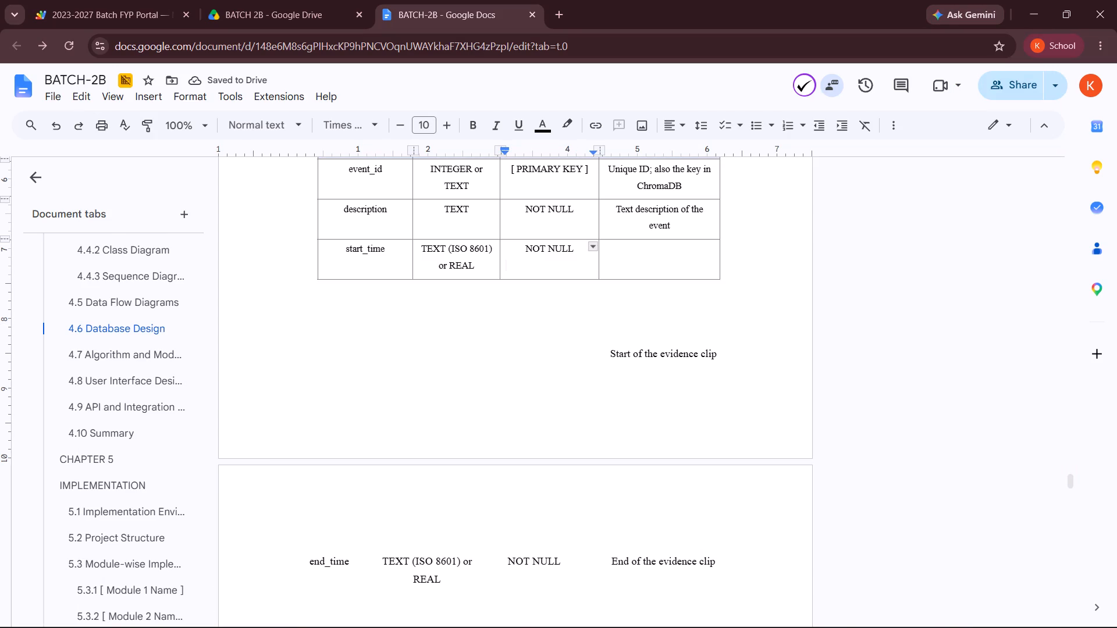
Move 'Start of the evidence clip' from the borderless table into the start_time row's Description cell, stripping its formatting through Notepad.
drag(723, 356, 611, 360)
key(ctrl+x)
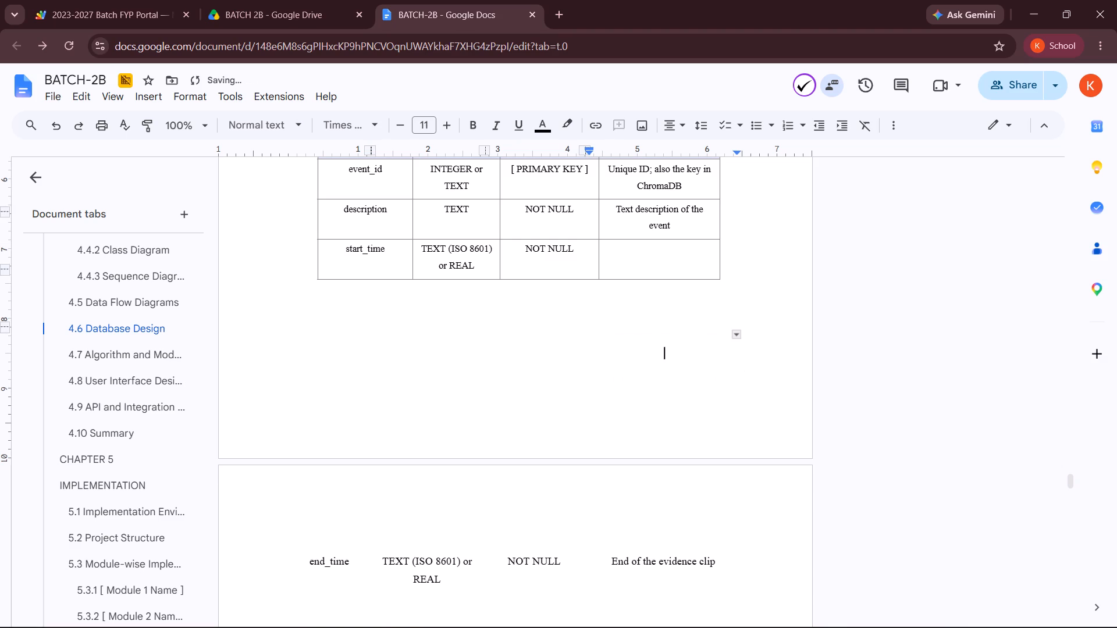
click(828, 618)
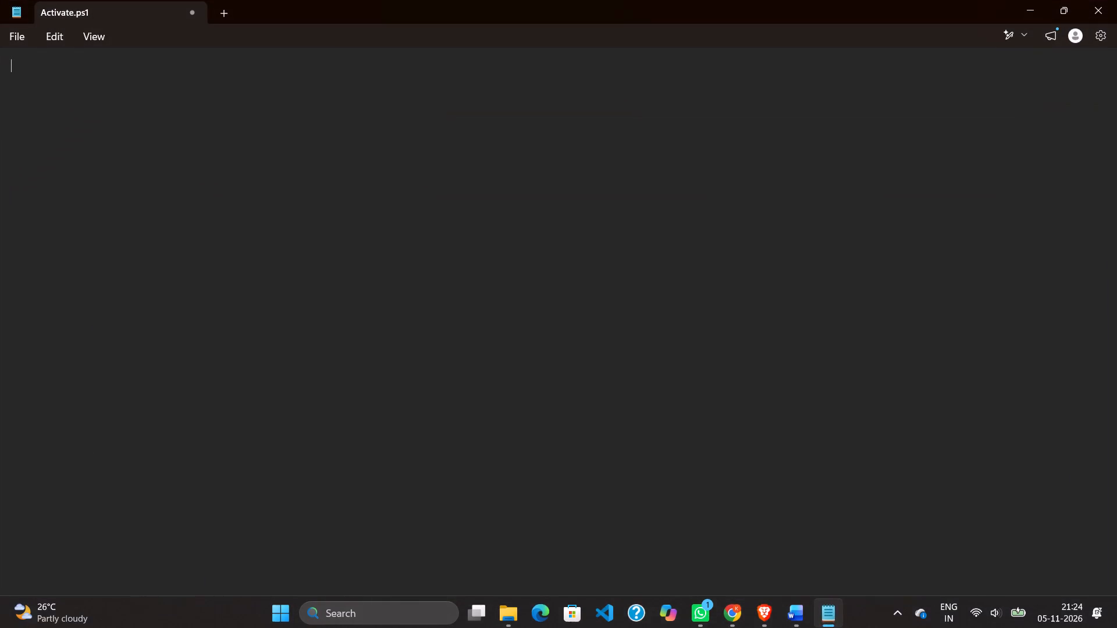
key(ctrl+v)
key(ctrl+a)
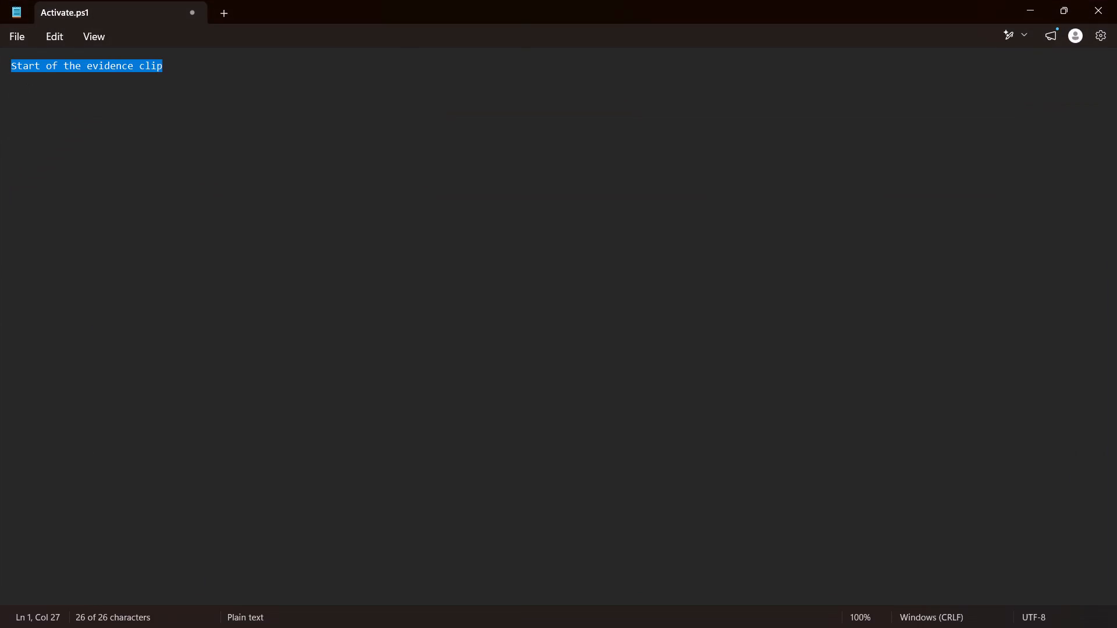
key(ctrl+x)
click(1018, 0)
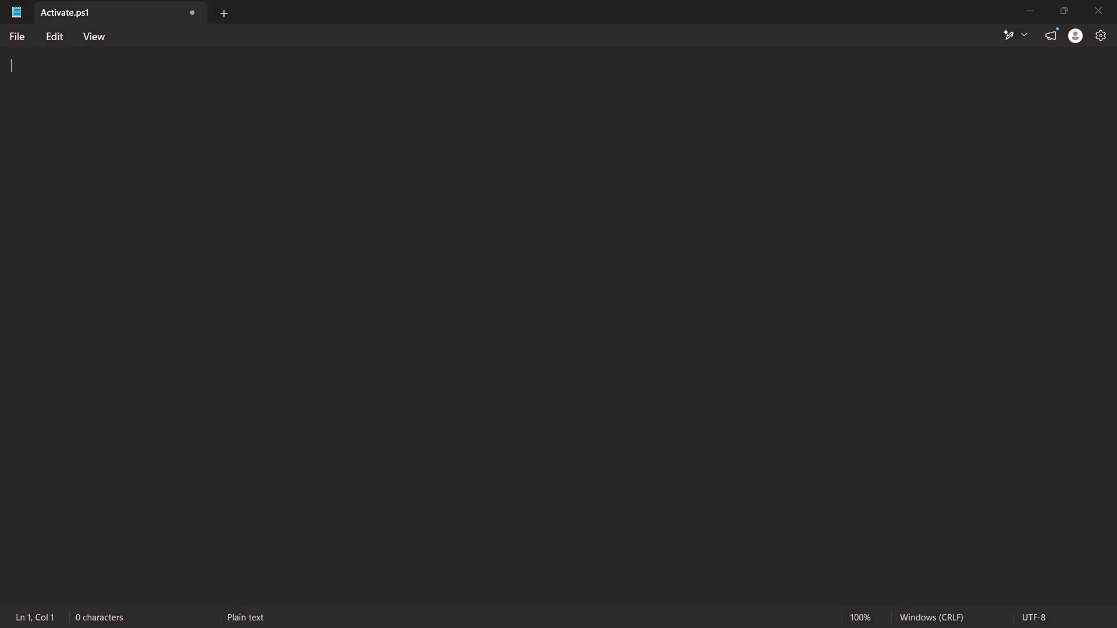
click(682, 256)
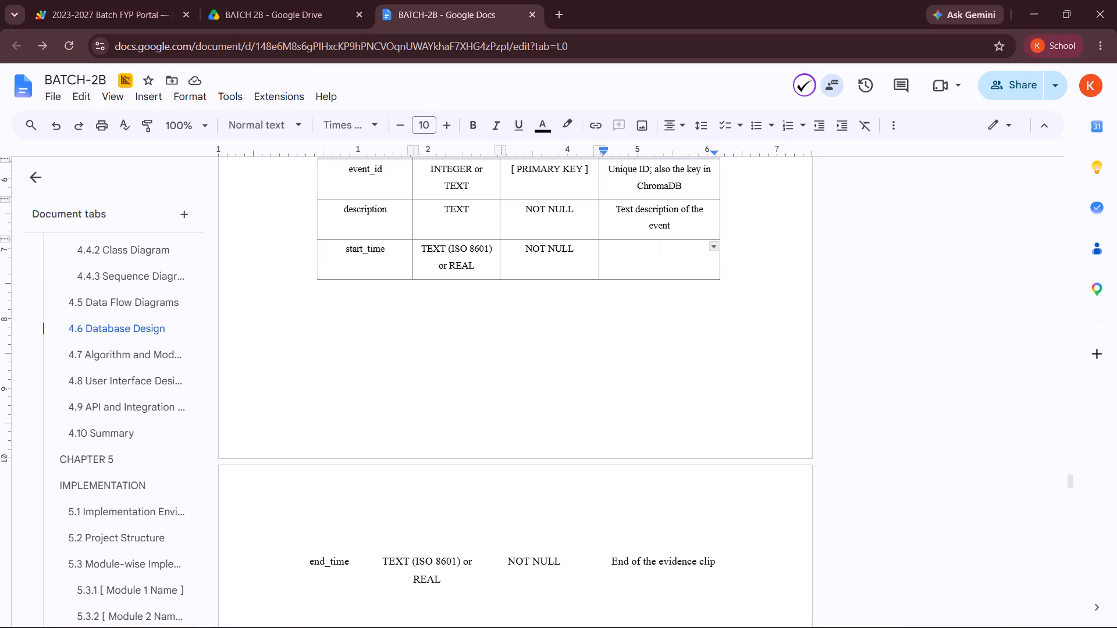
key(ctrl+v)
Add an empty row below the start_time row in Table 4.2.
scroll(507, 355, down, 1)
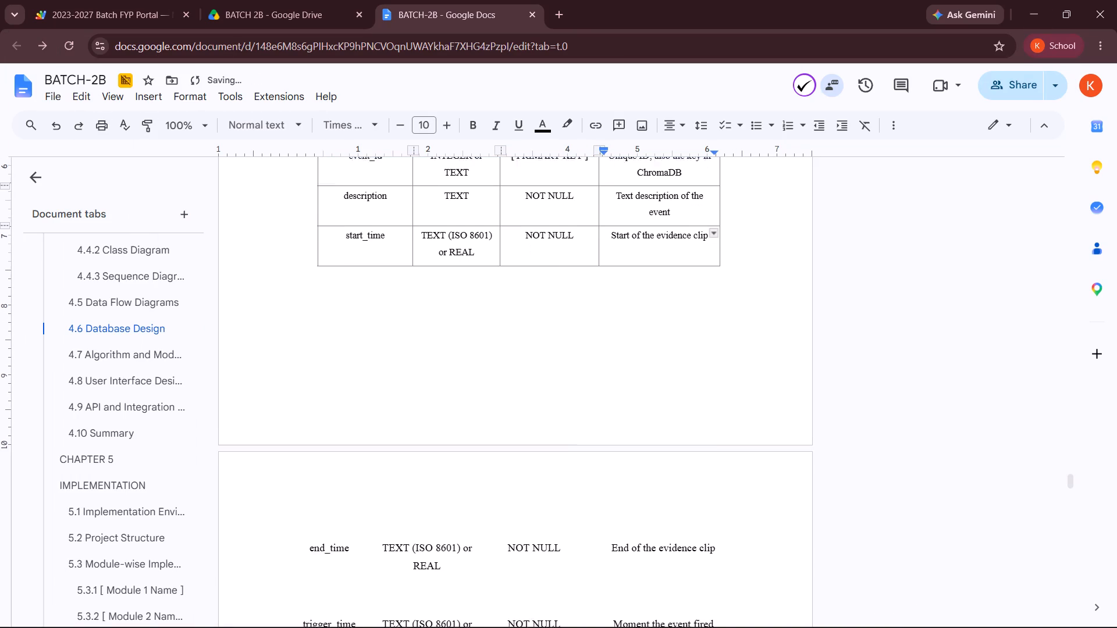
scroll(507, 355, down, 1)
click(313, 241)
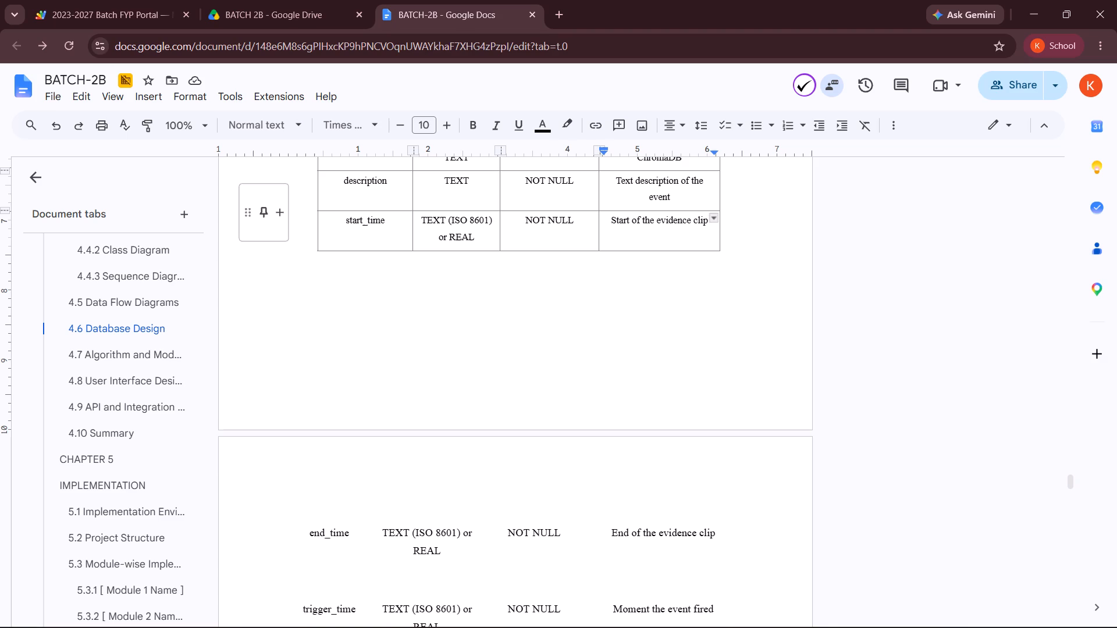
click(311, 231)
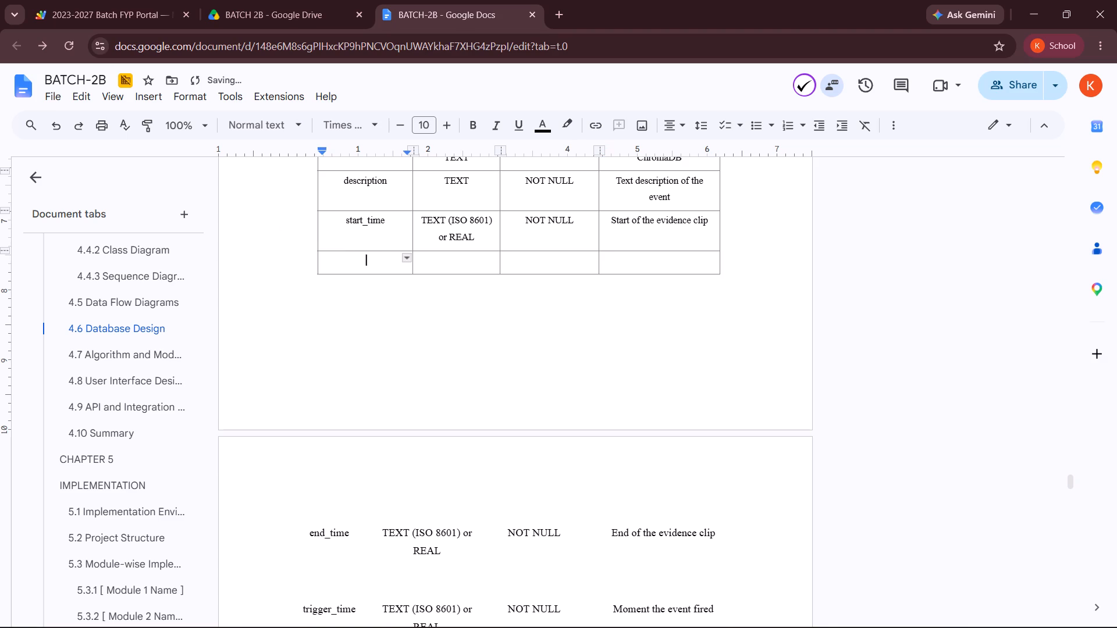
Move 'end_time' from the borderless table into the first cell of Table 4.2's empty row through Notepad, and delete the trailing blank lines.
scroll(404, 537, down, 1)
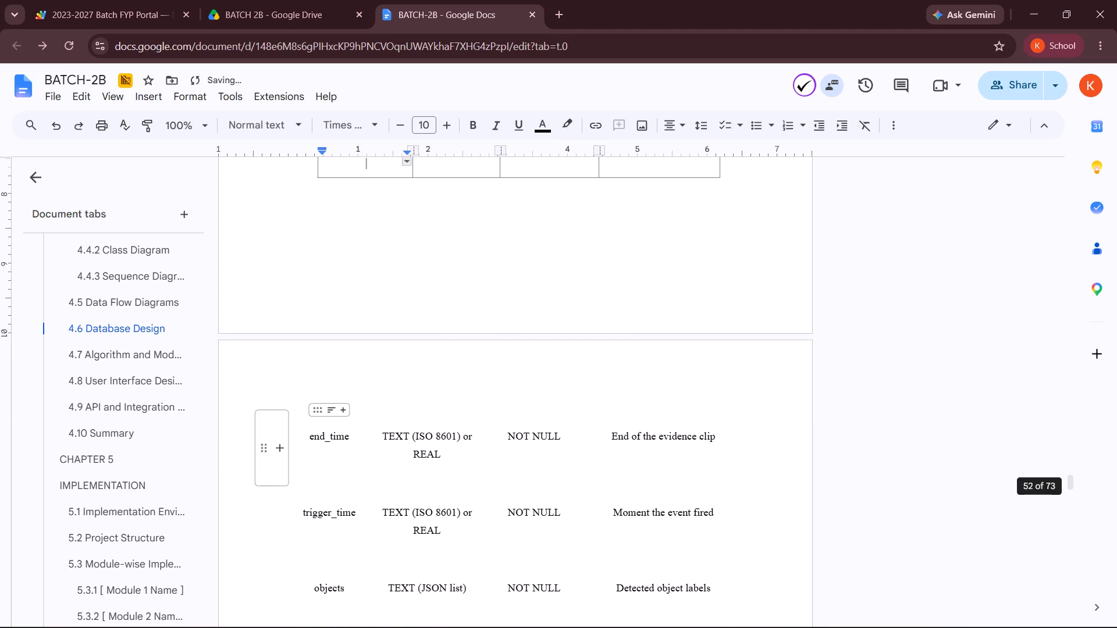
drag(311, 441, 355, 451)
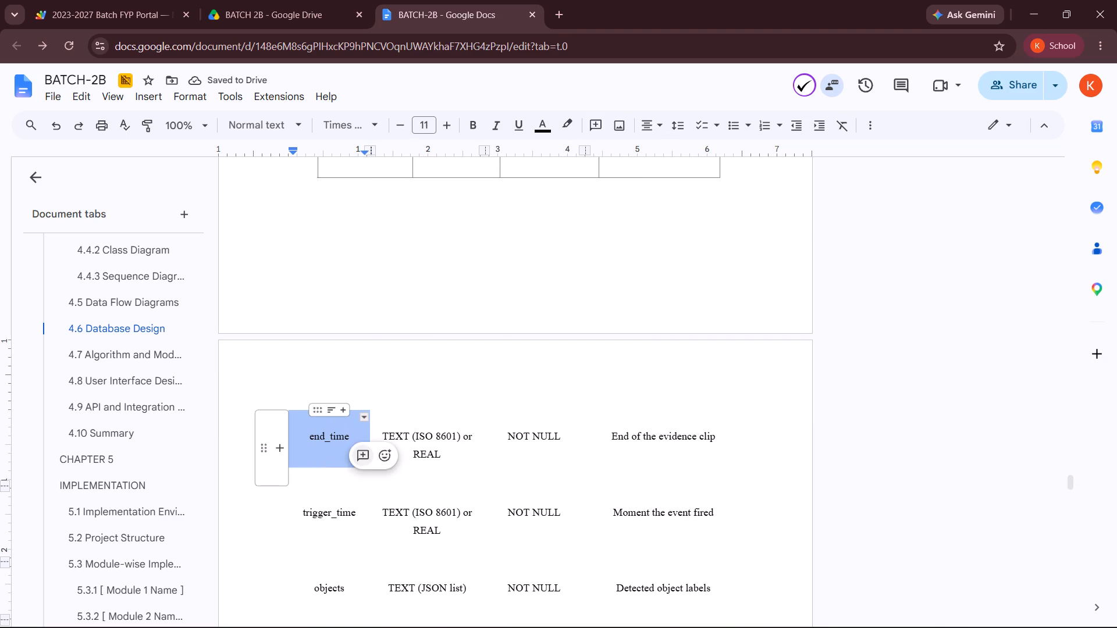
key(ctrl+x)
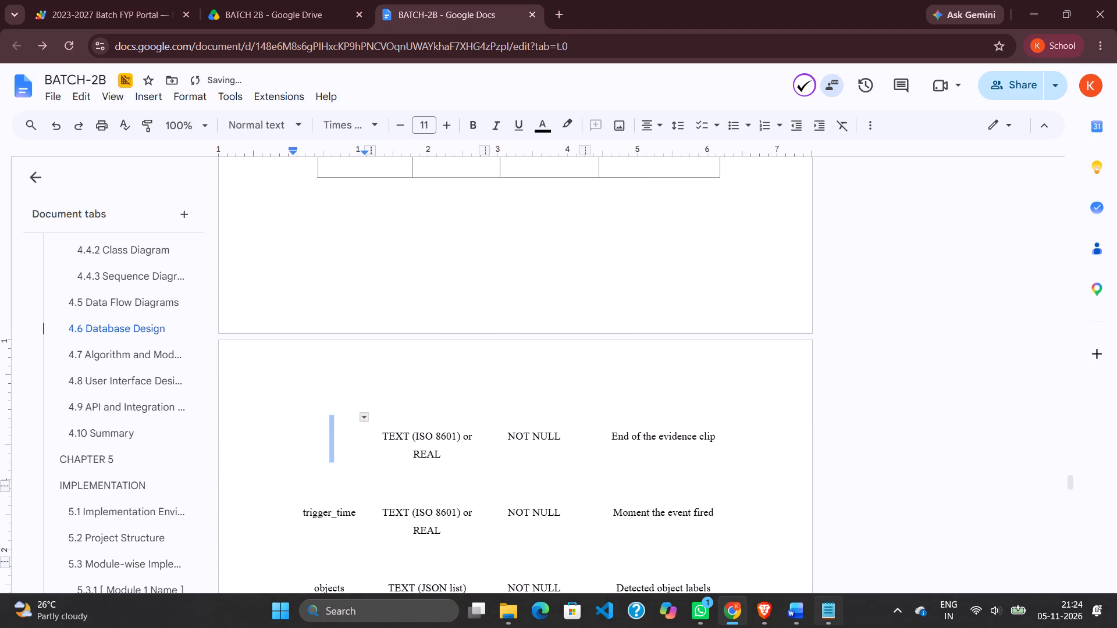
click(834, 608)
key(ctrl+v)
key(ctrl+a)
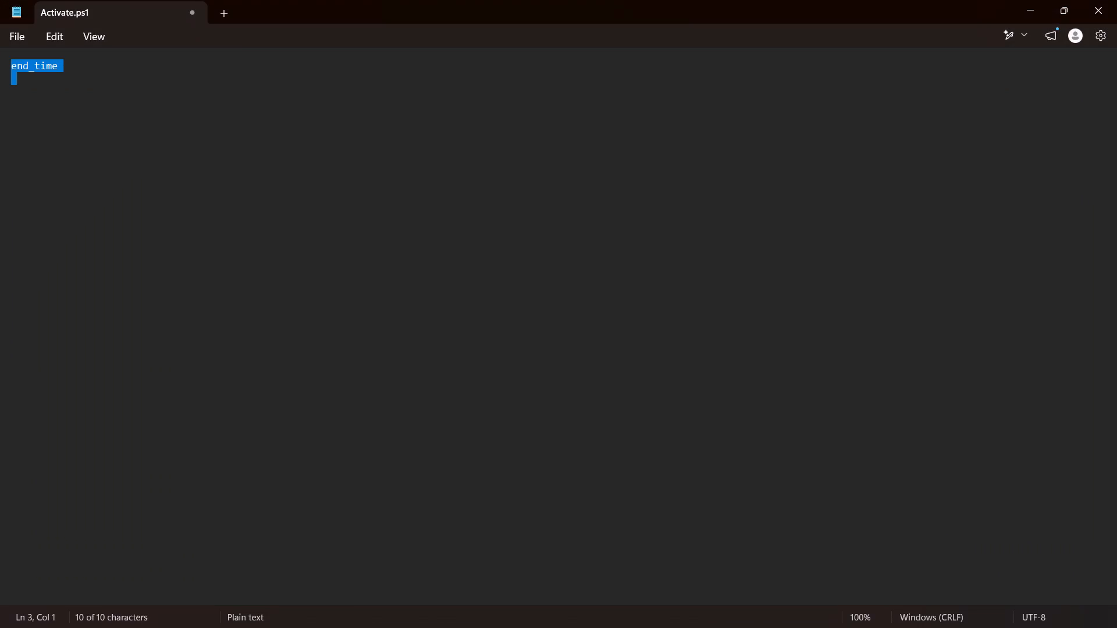
key(ctrl+x)
click(1033, 0)
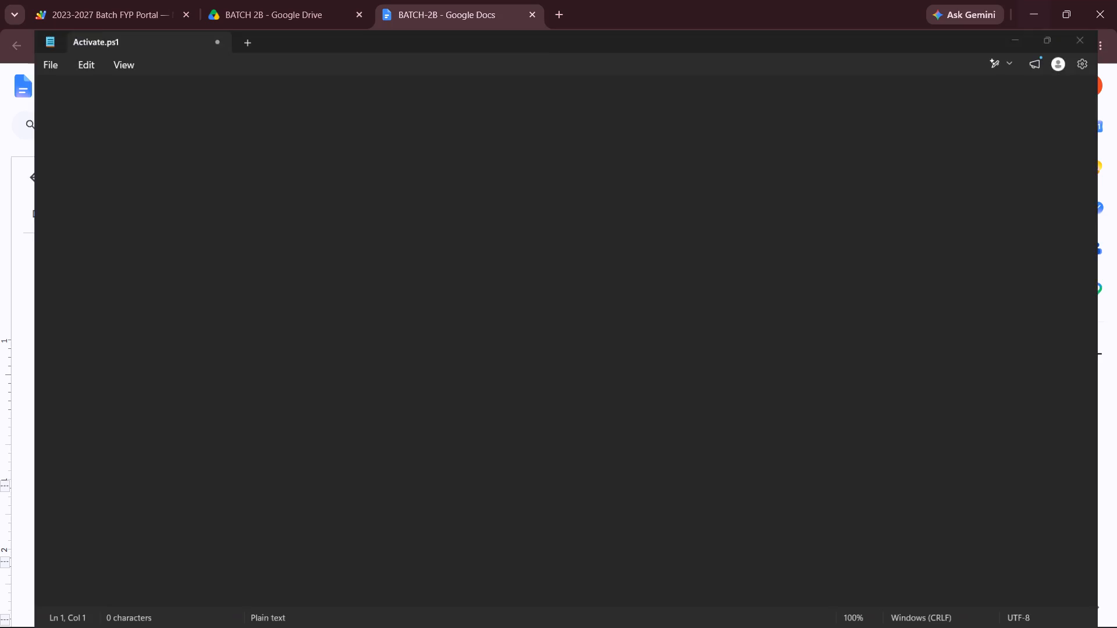
scroll(419, 211, up, 1)
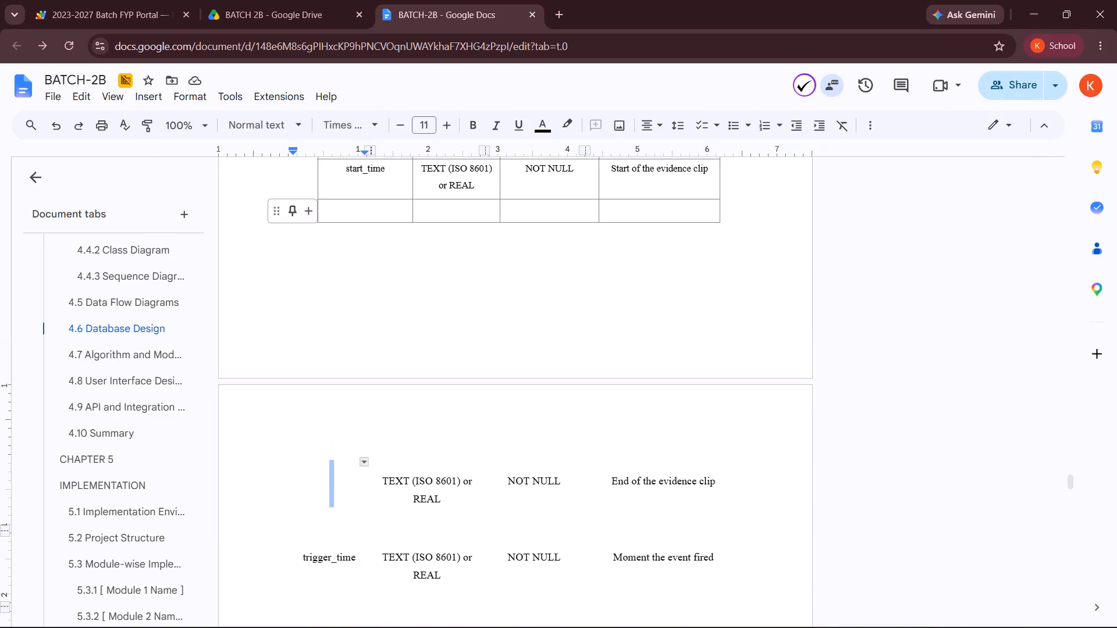
click(389, 216)
key(ctrl+v)
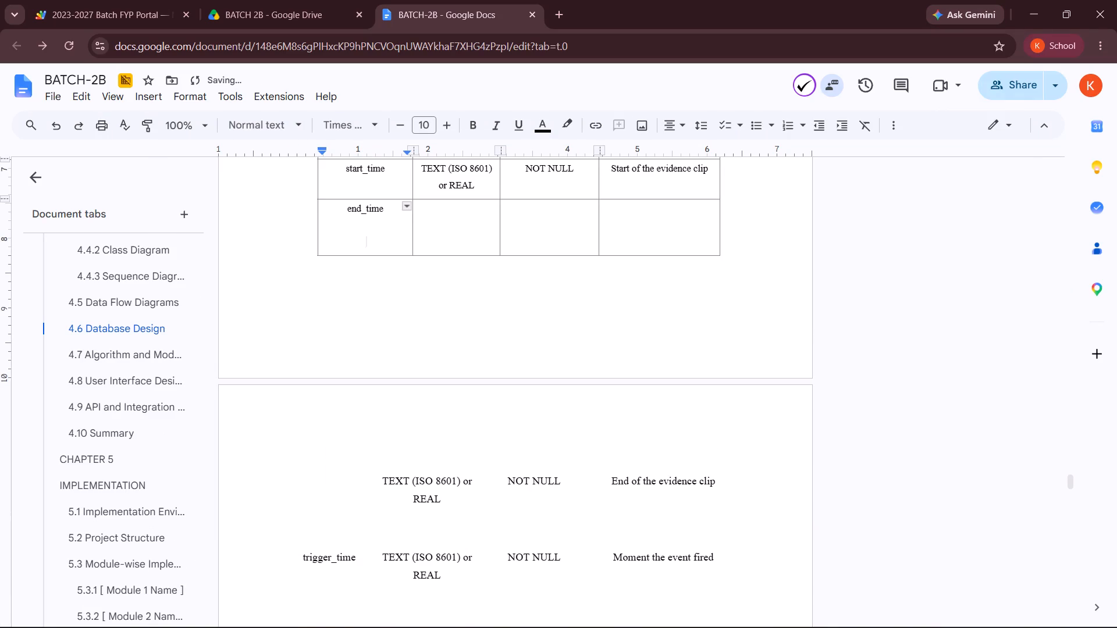
key(BackSpace)
key(BackSpace)
key(BackSpace)
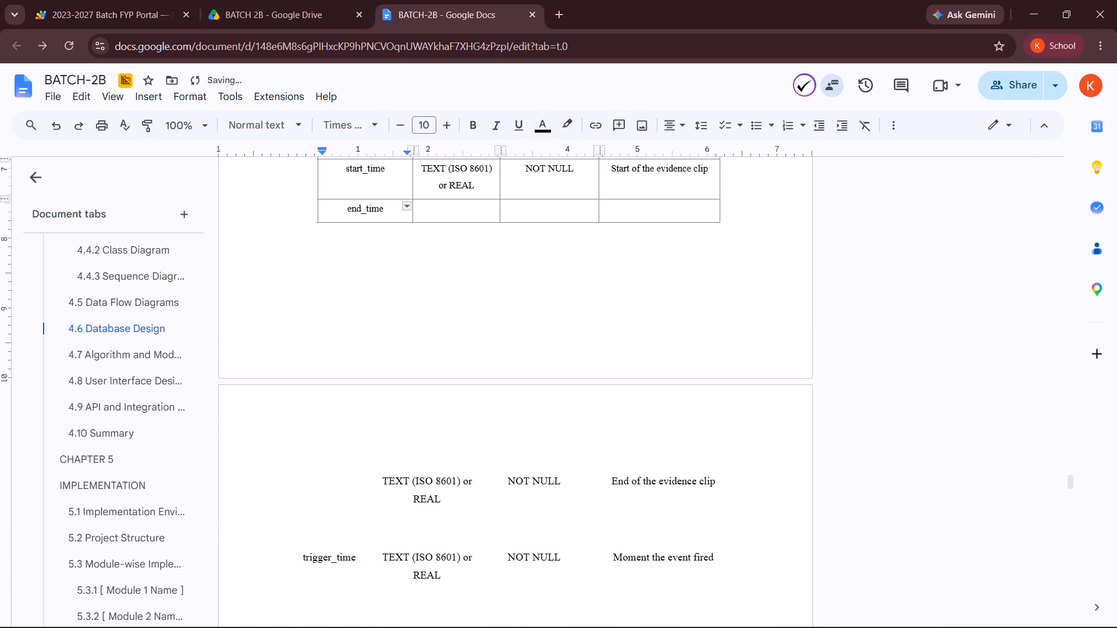
Move 'TEXT (ISO 8601) or REAL' from the borderless table into the end_time row's Data Type cell through Notepad, and delete the trailing blank lines.
drag(383, 479, 446, 502)
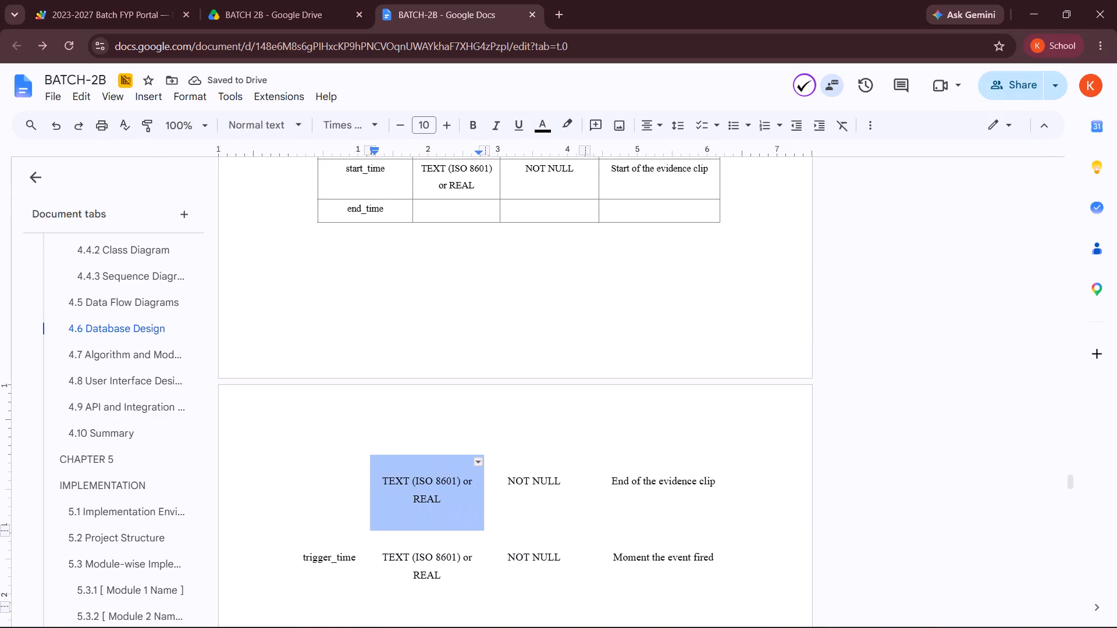
drag(446, 502, 447, 503)
key(ctrl+x)
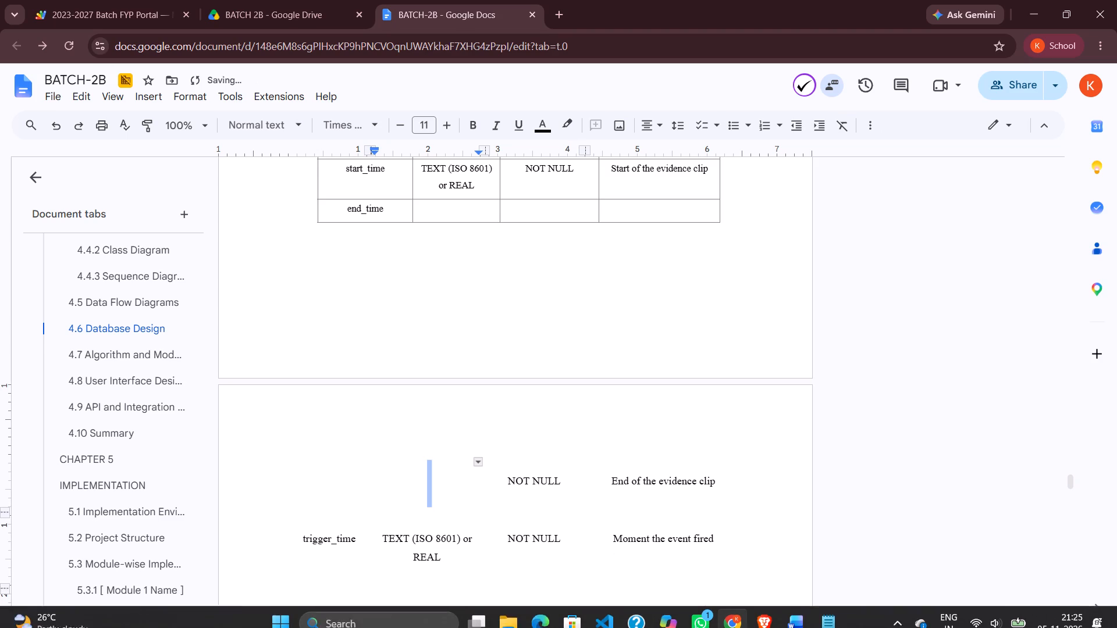
click(829, 618)
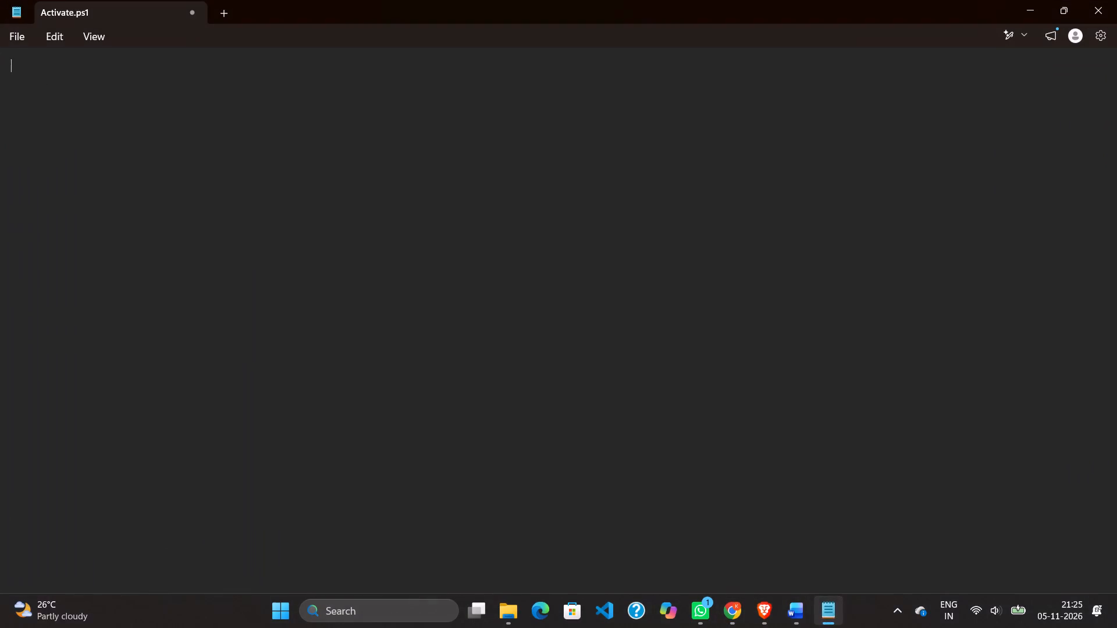
key(ctrl+v)
key(ctrl+a)
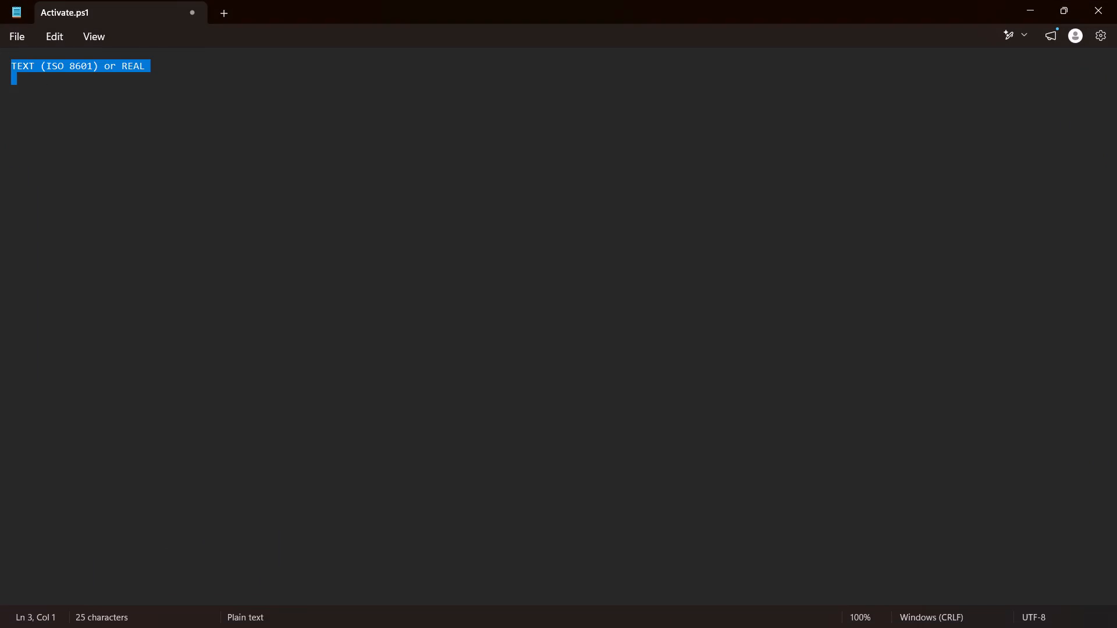
key(ctrl+x)
click(1018, 0)
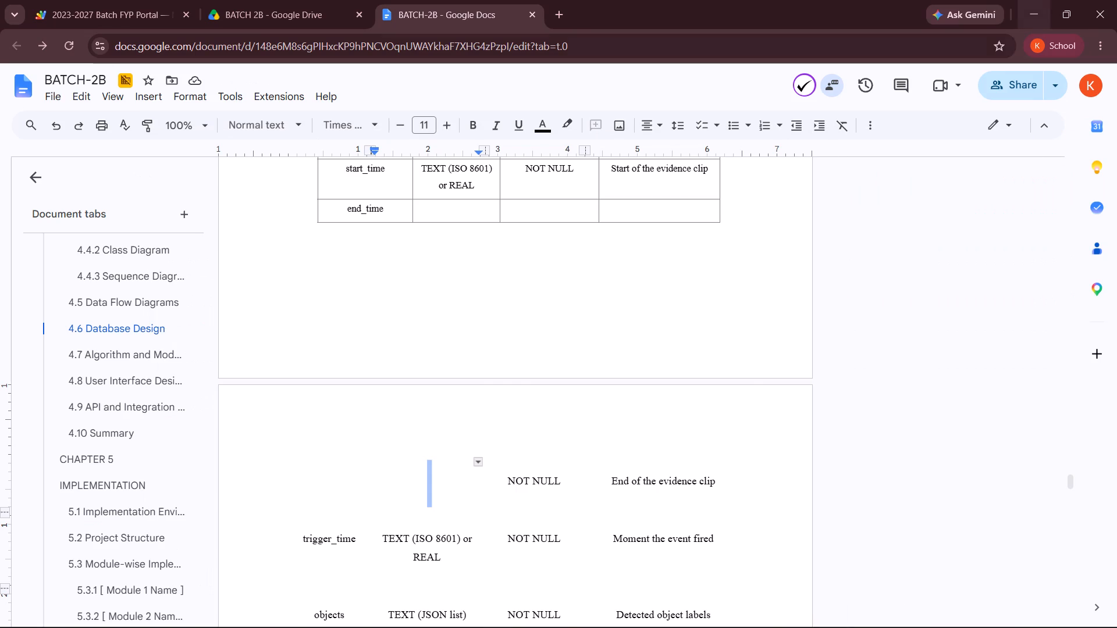
click(447, 210)
key(ctrl+v)
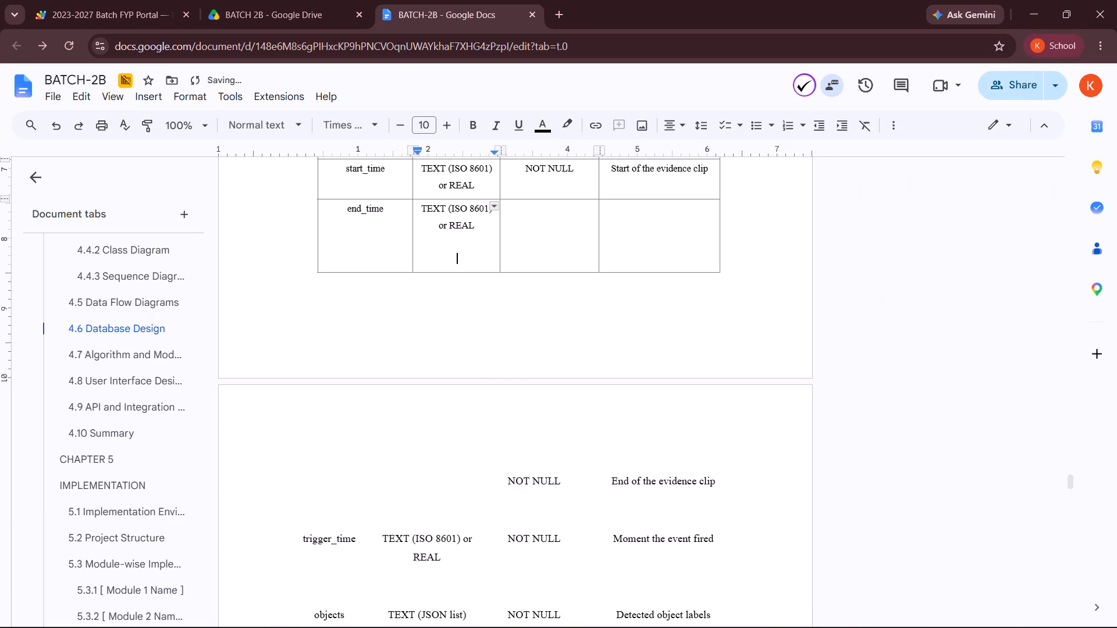
key(BackSpace)
key(BackSpace)
key(BackSpace)
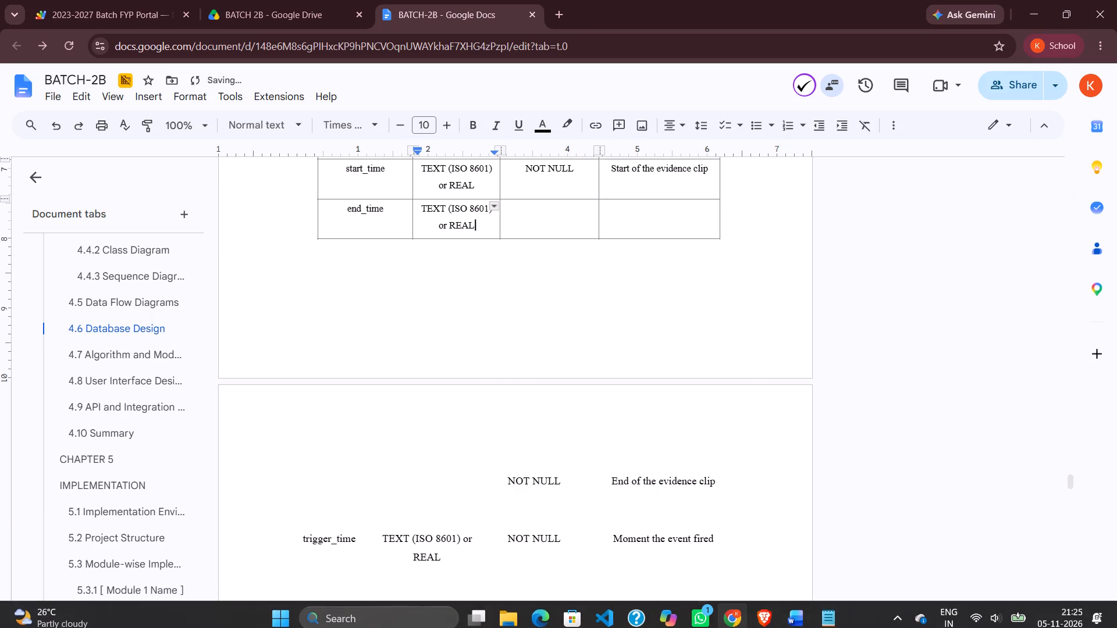
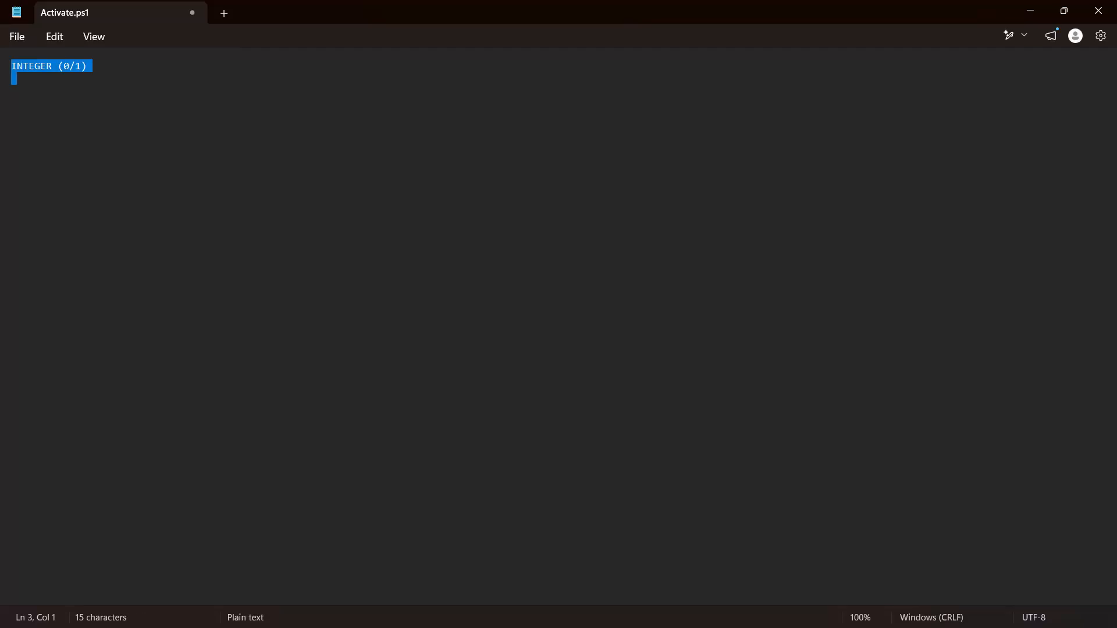
Move 'INTEGER (0/1)' from Notepad into the clip_deleted row's Data Type cell in Table 4.2, and delete the trailing blank lines.
key(ctrl+x)
click(1020, 0)
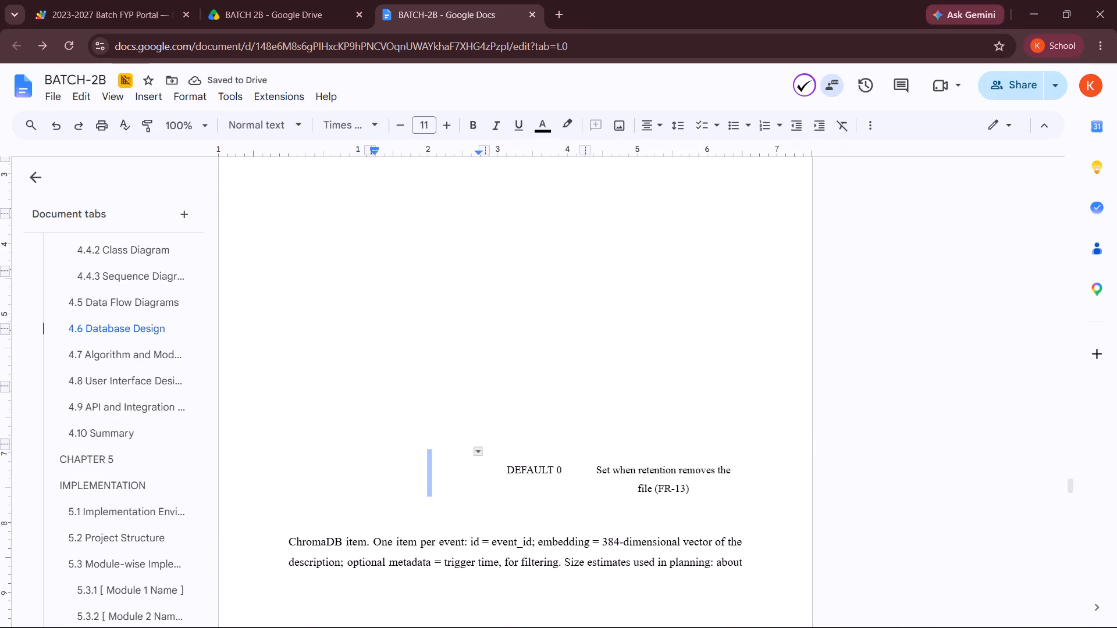
scroll(577, 311, up, 3)
click(478, 314)
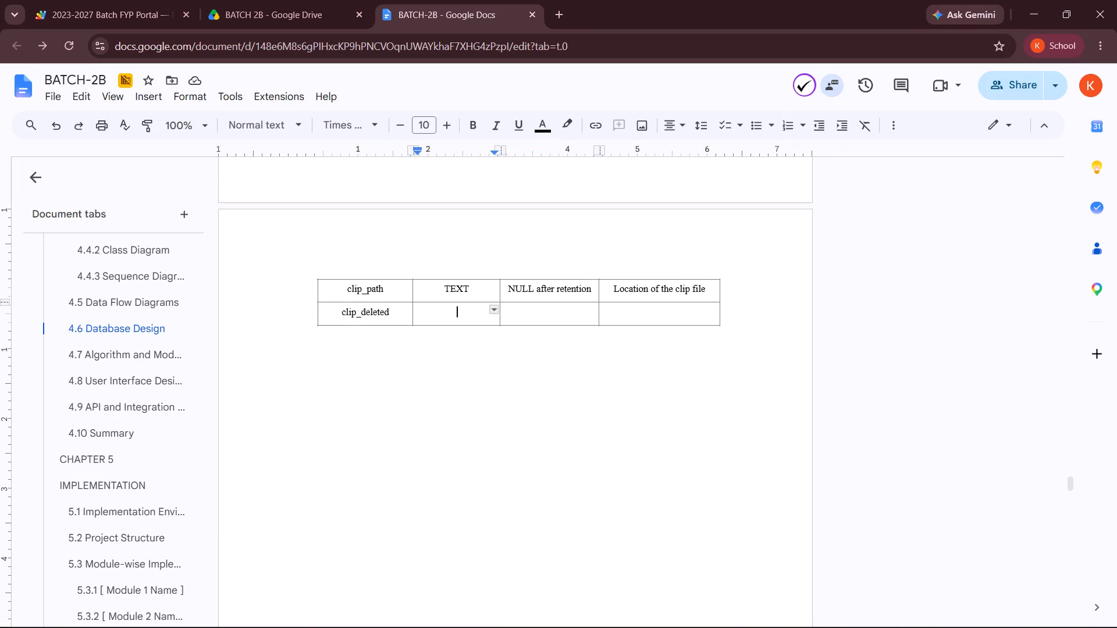
key(ctrl+v)
key(BackSpace)
key(BackSpace)
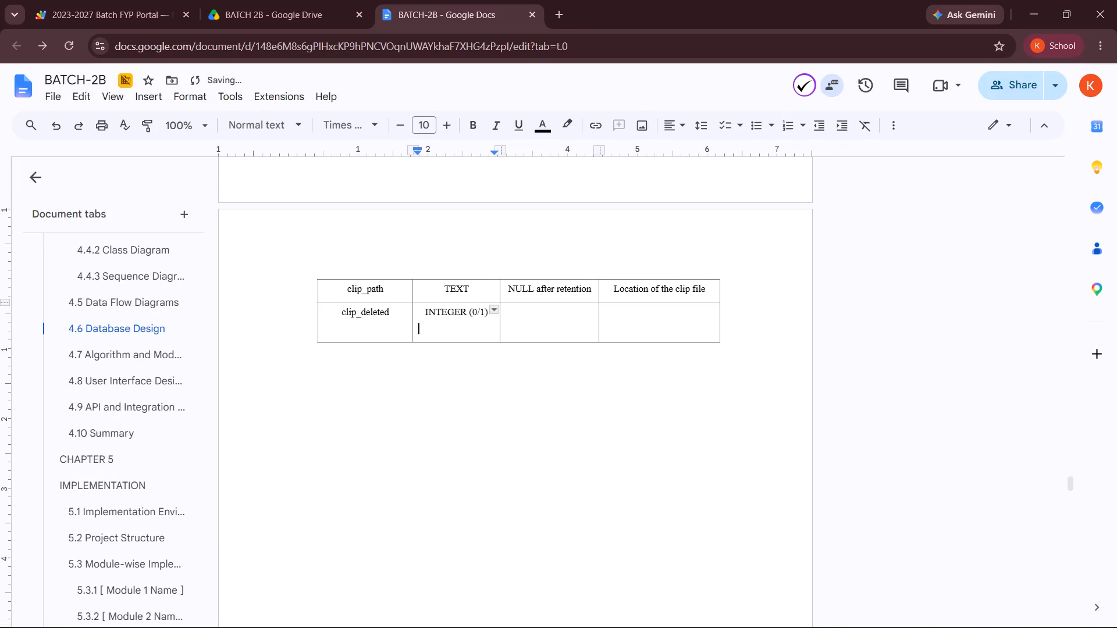
key(BackSpace)
Move 'DEFAULT 0' from the borderless table into the clip_deleted row's third cell through Notepad, and delete the trailing blank lines.
scroll(478, 314, down, 3)
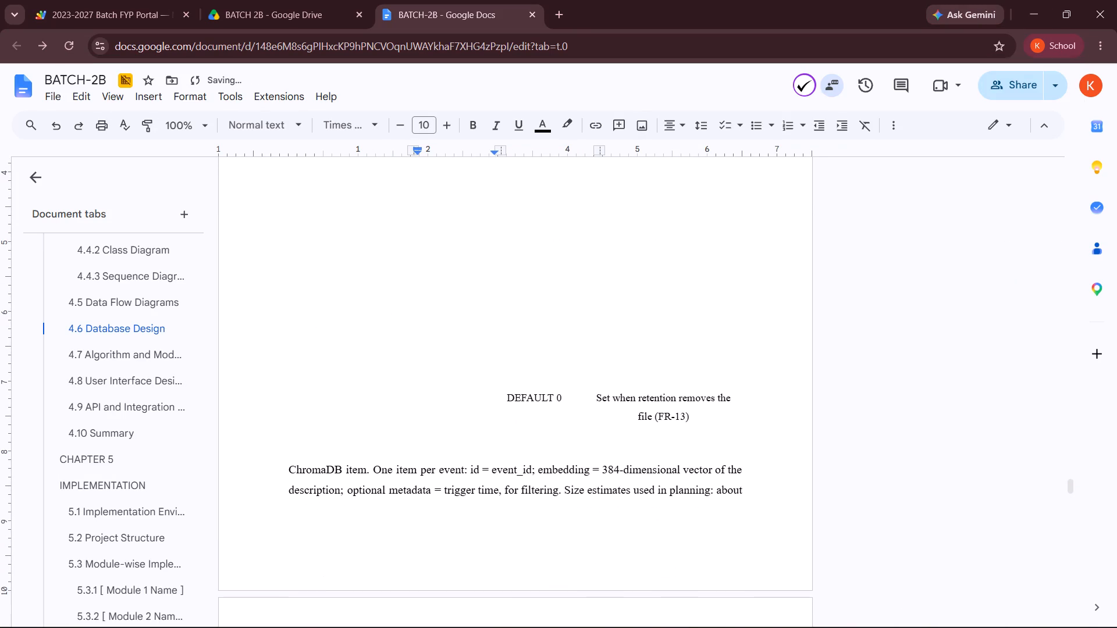
drag(506, 396, 569, 390)
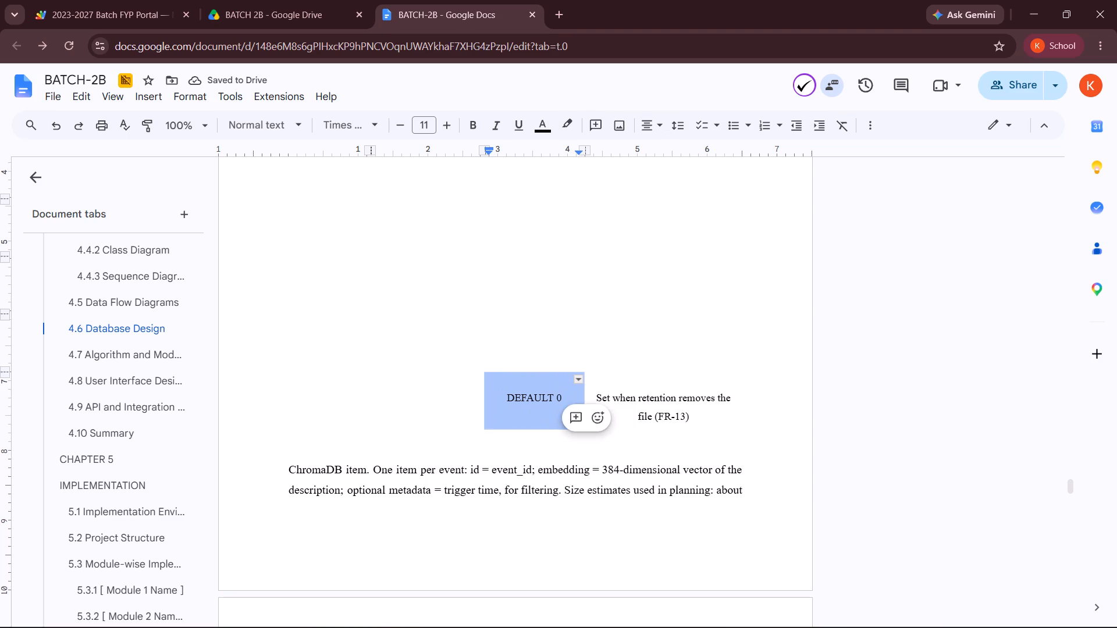
key(ctrl+x)
click(813, 610)
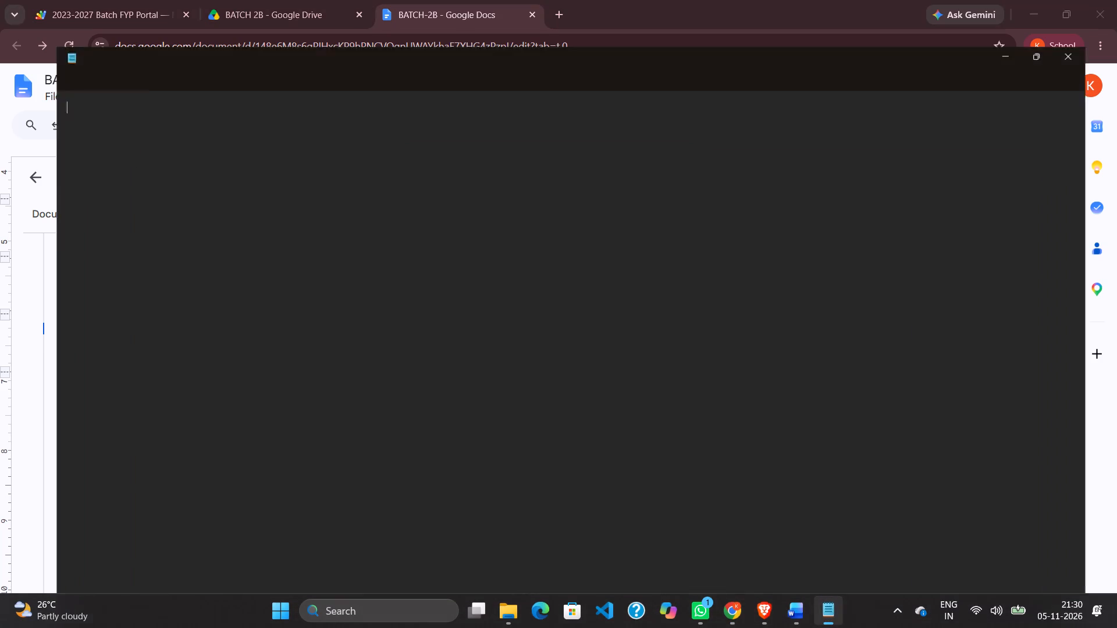
key(ctrl+v)
key(ctrl+a)
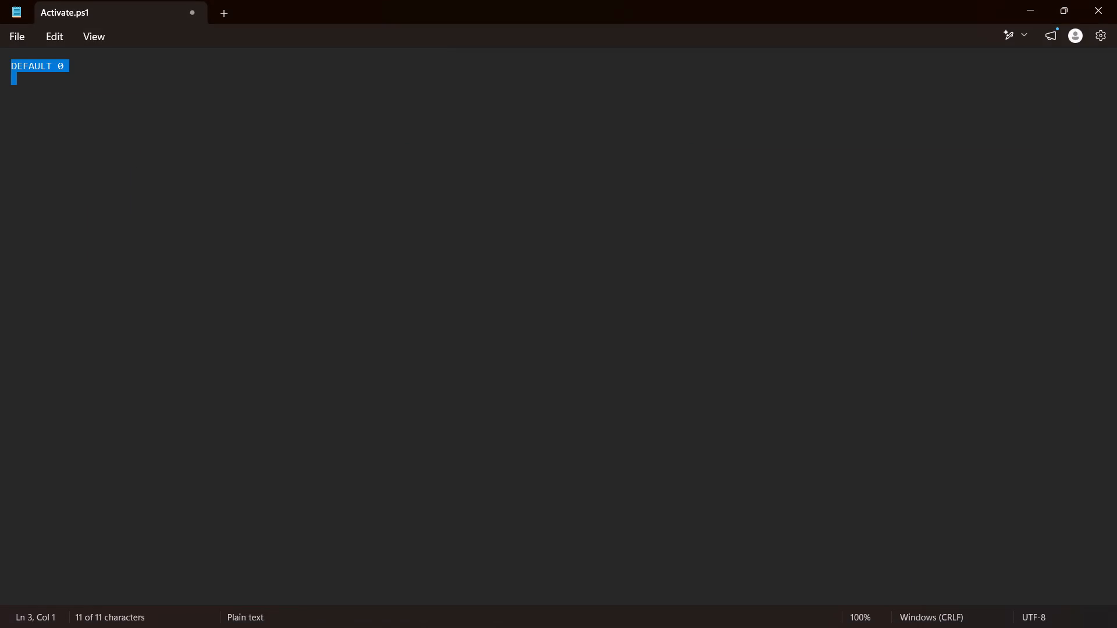
key(ctrl+x)
click(1024, 2)
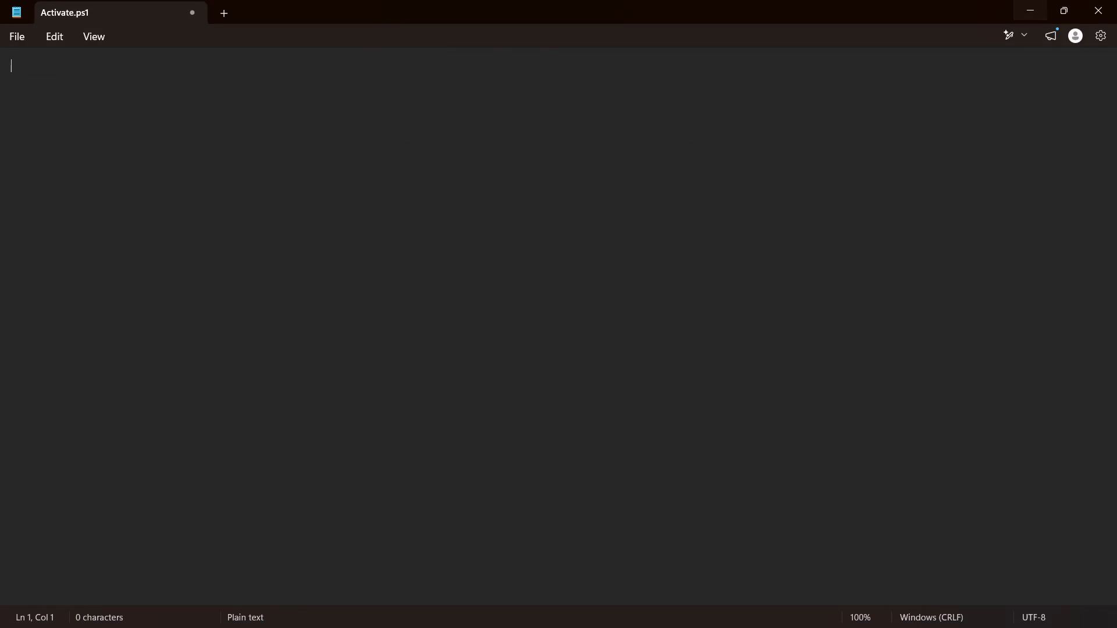
scroll(574, 305, up, 3)
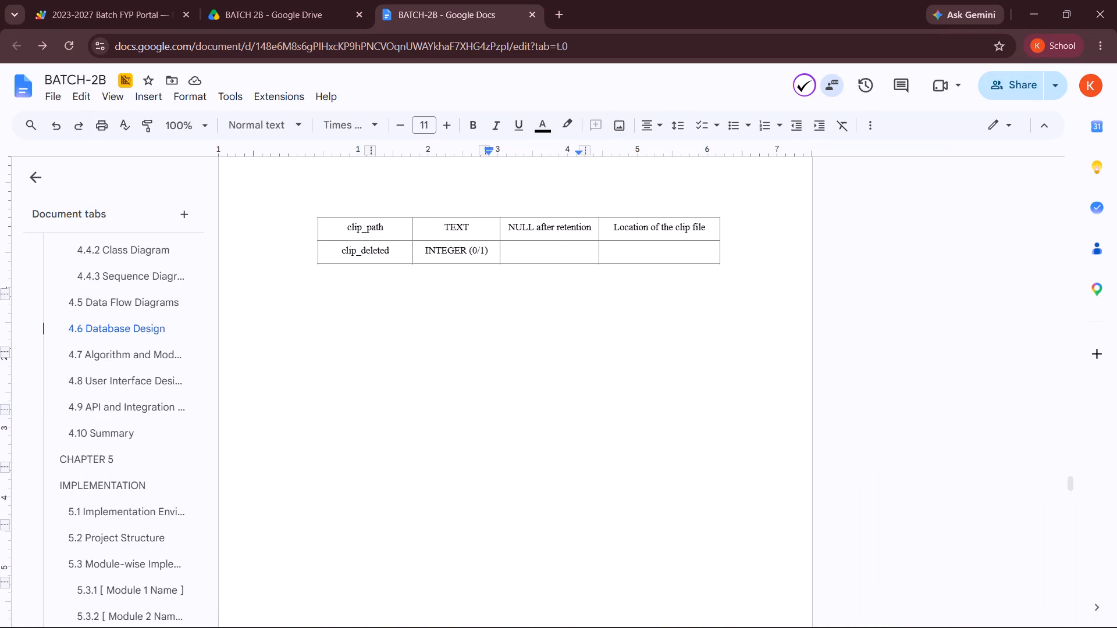
click(557, 251)
key(ctrl+v)
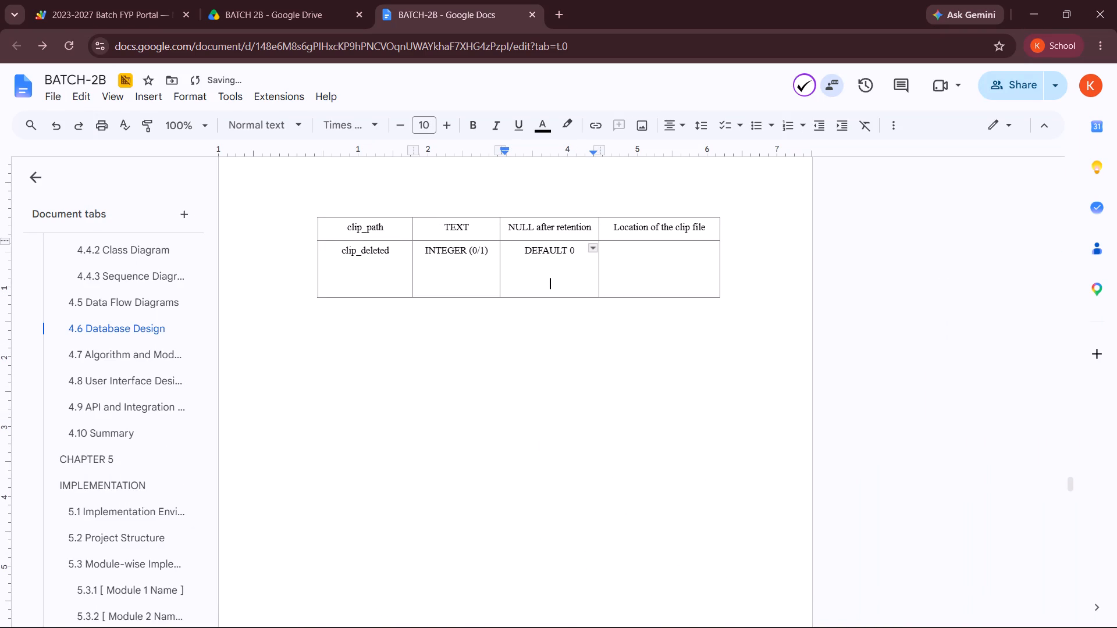
key(BackSpace)
key(BackSpace)
key(BackSpace)
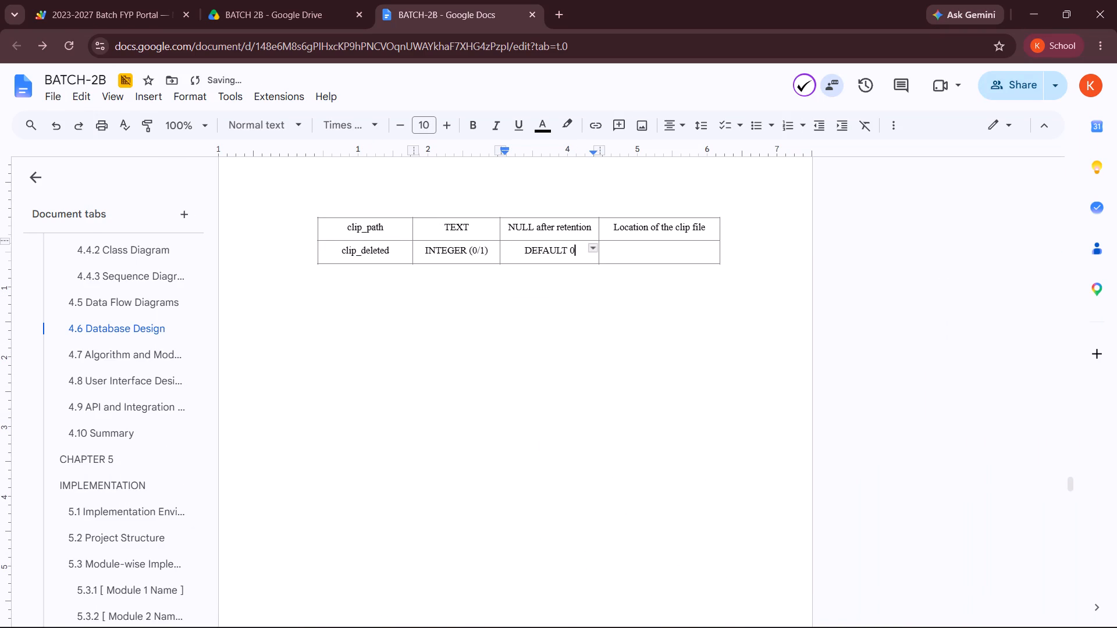
Cut 'Set when retention removes the file (FR-13)' from the borderless table for the clip_deleted row's Description cell.
scroll(539, 301, down, 1)
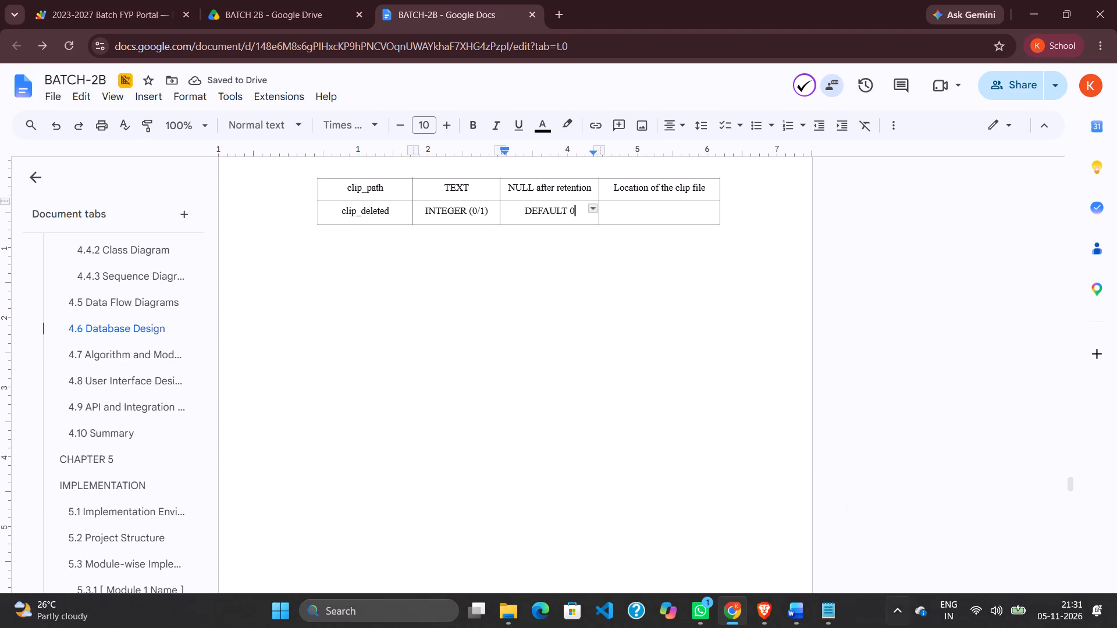
scroll(533, 438, down, 2)
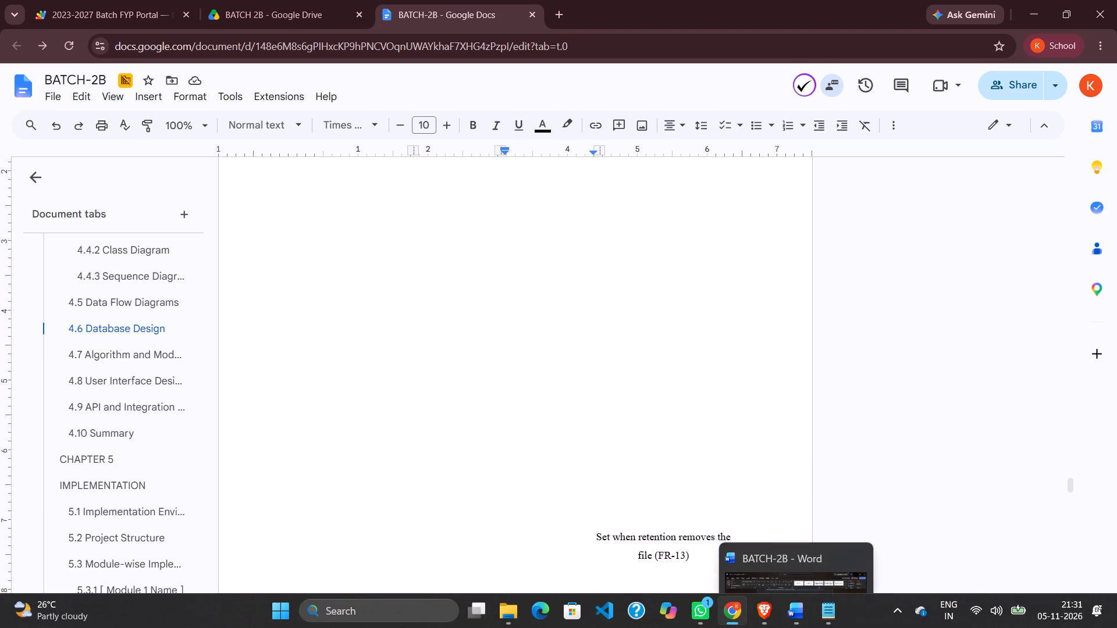
scroll(533, 438, down, 1)
drag(593, 484, 689, 502)
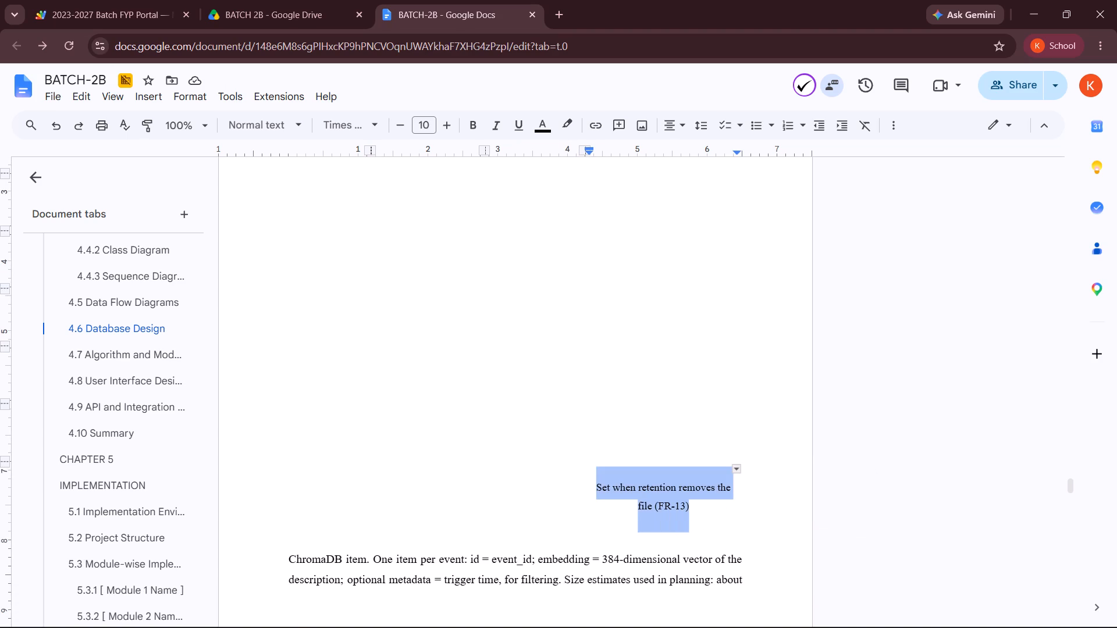
drag(689, 502, 696, 502)
key(ctrl+x)
scroll(696, 502, up, 3)
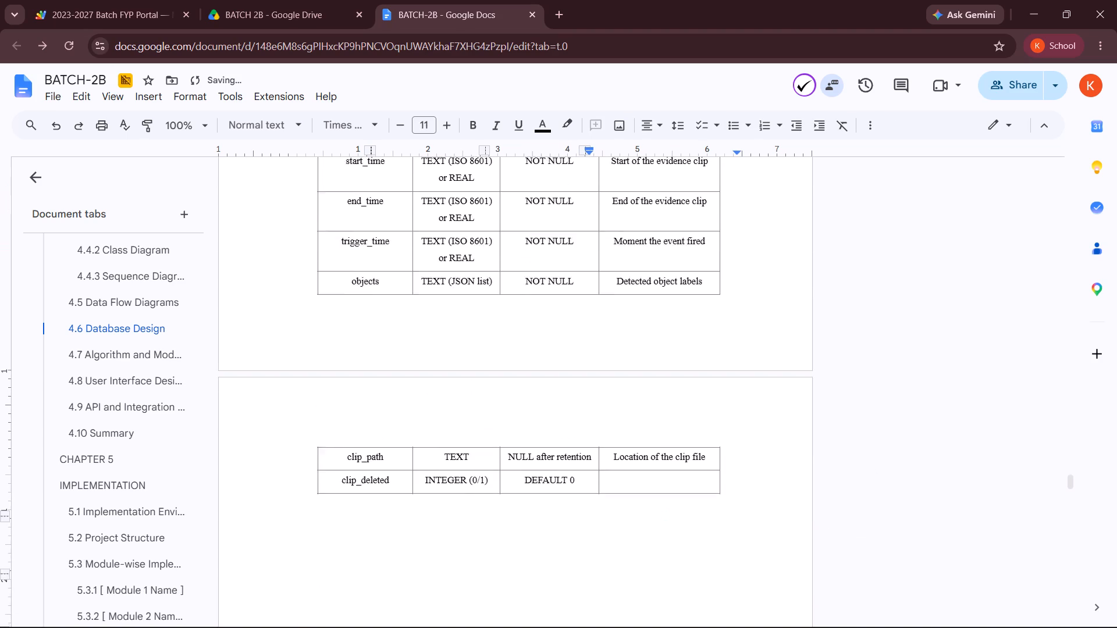
scroll(696, 502, down, 1)
click(664, 475)
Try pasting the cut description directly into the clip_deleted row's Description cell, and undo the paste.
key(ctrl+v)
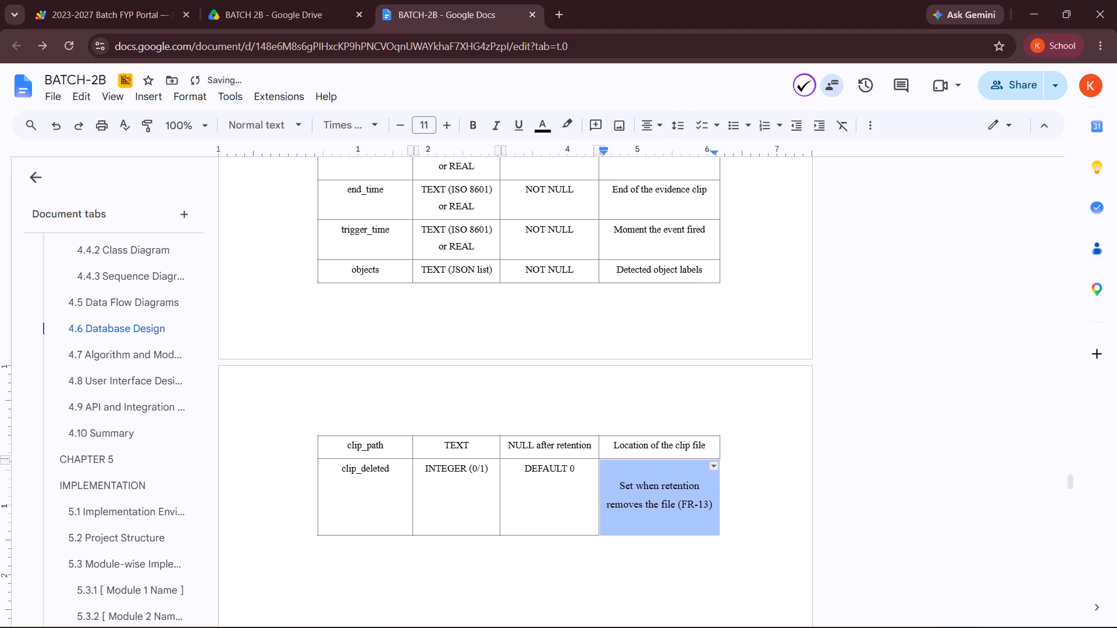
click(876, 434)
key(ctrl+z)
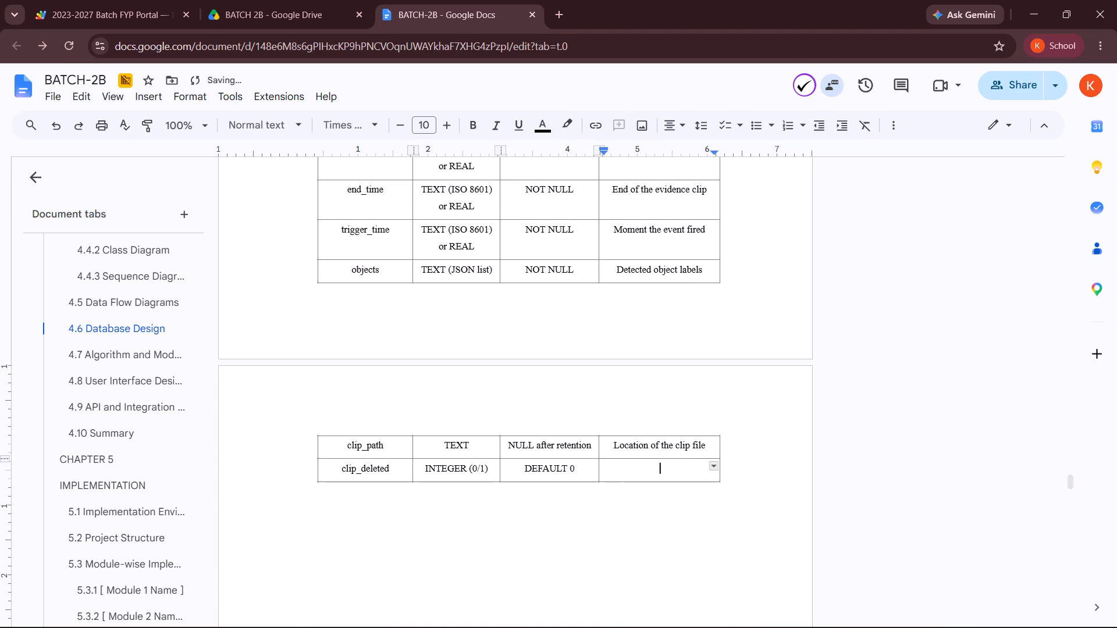
Strip the cut description's formatting through Notepad, put it in the clip_deleted row's Description cell, and delete the trailing blank lines.
click(831, 615)
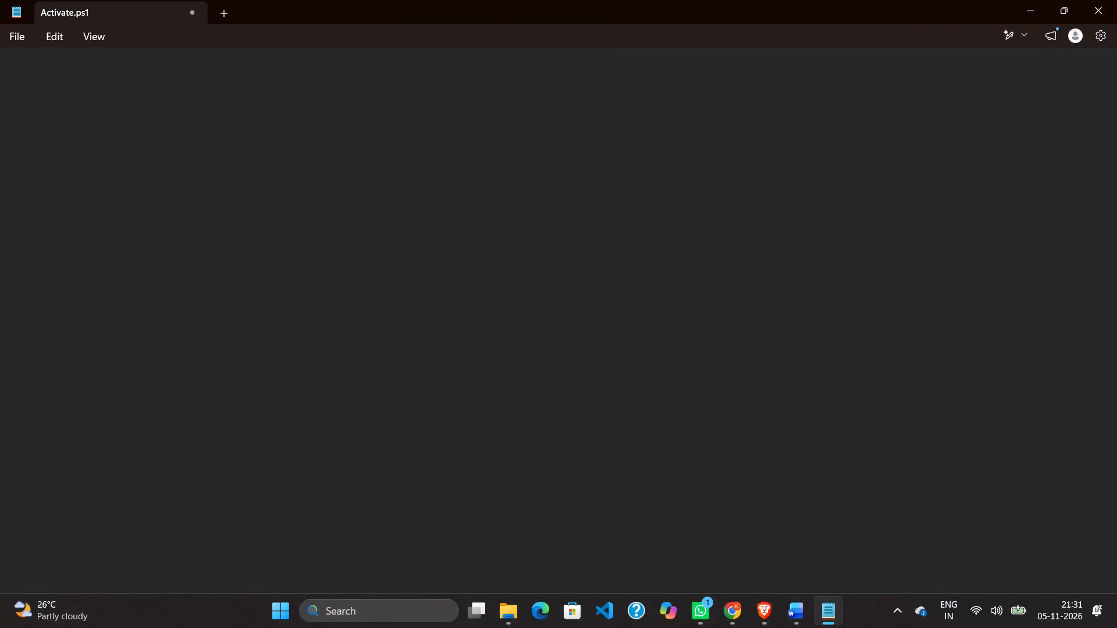
key(ctrl+v)
key(ctrl+a)
key(ctrl+x)
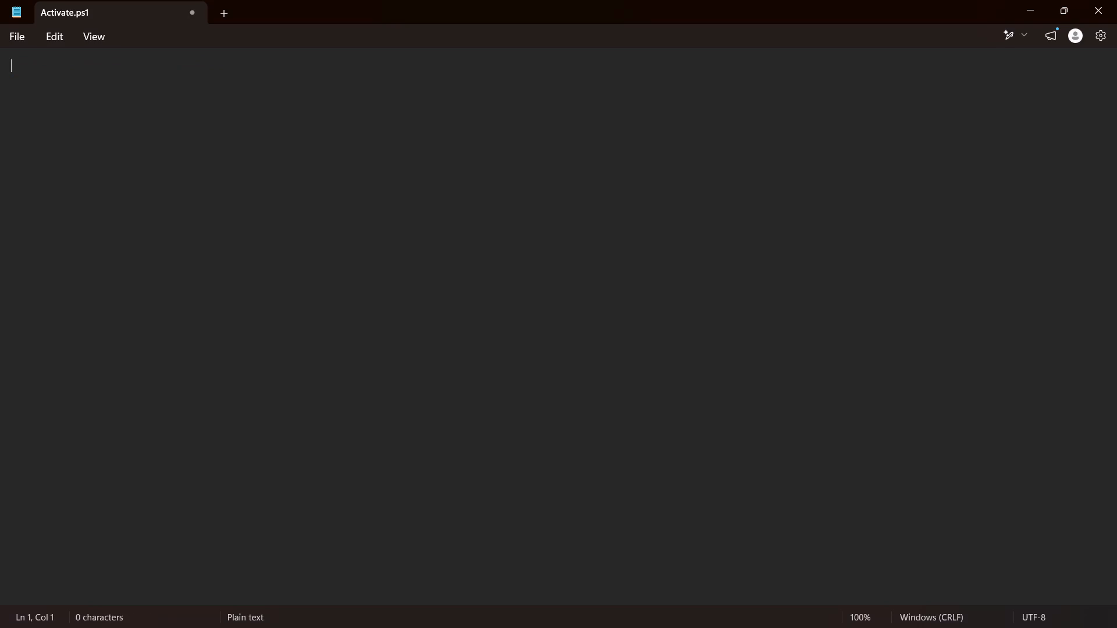
click(1027, 0)
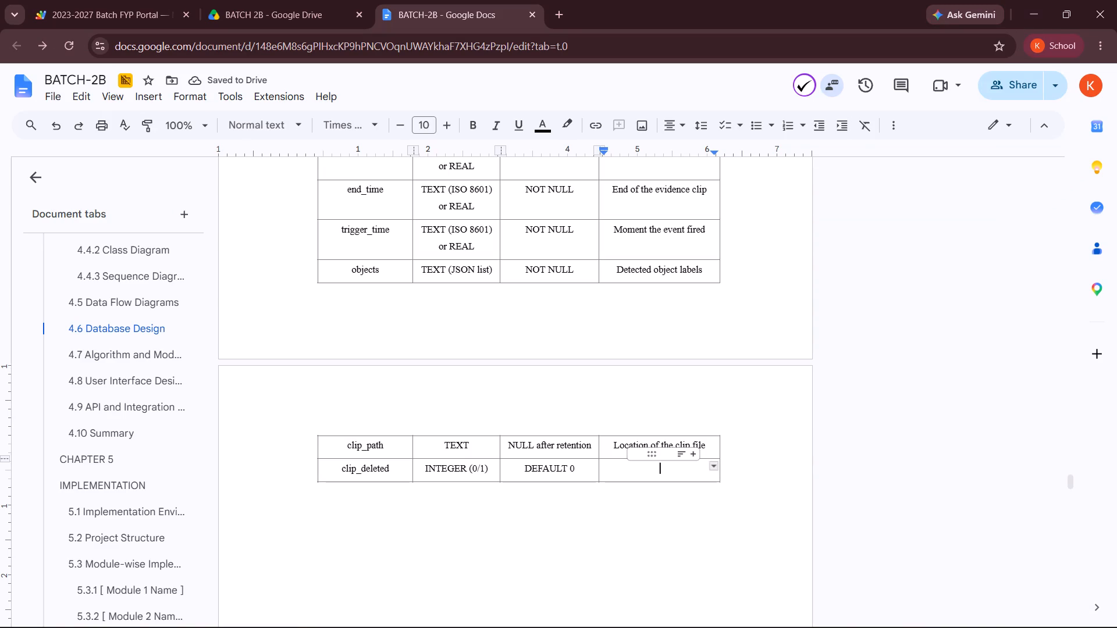
key(ctrl+v)
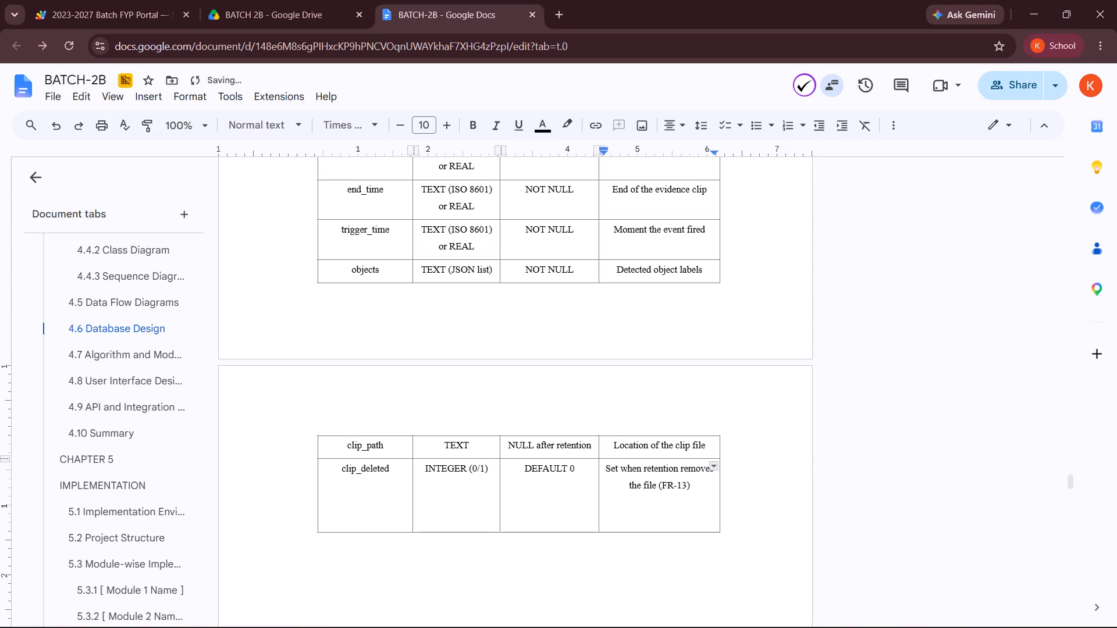
key(BackSpace)
key(BackSpace)
key(BackSpace)
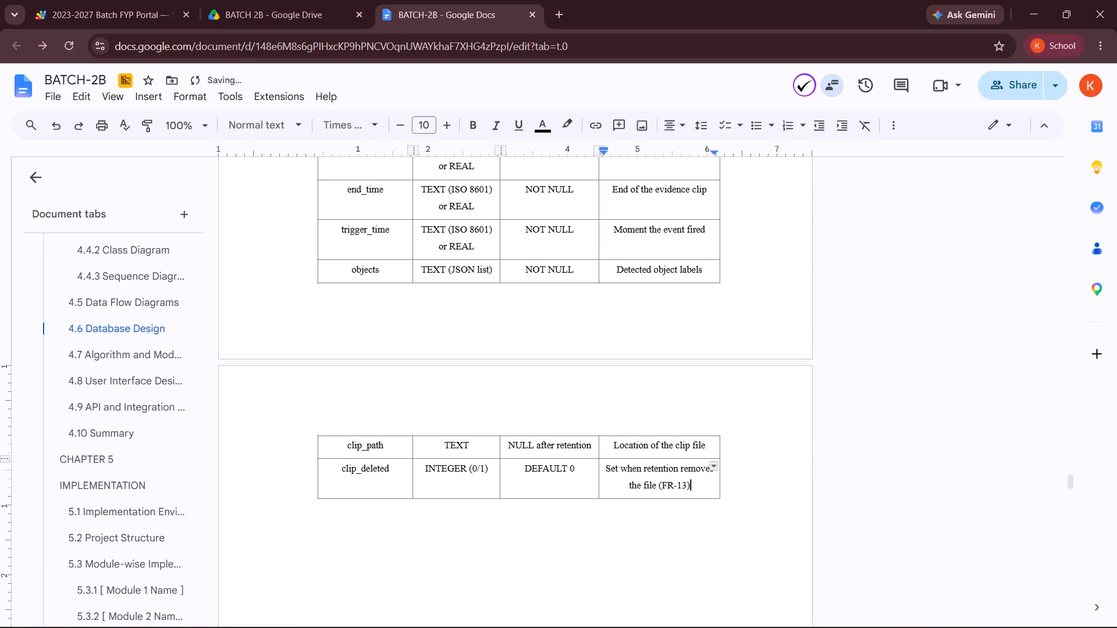
Delete the emptied borderless table below Table 4.2.
scroll(651, 523, down, 5)
scroll(651, 523, up, 4)
scroll(651, 523, down, 1)
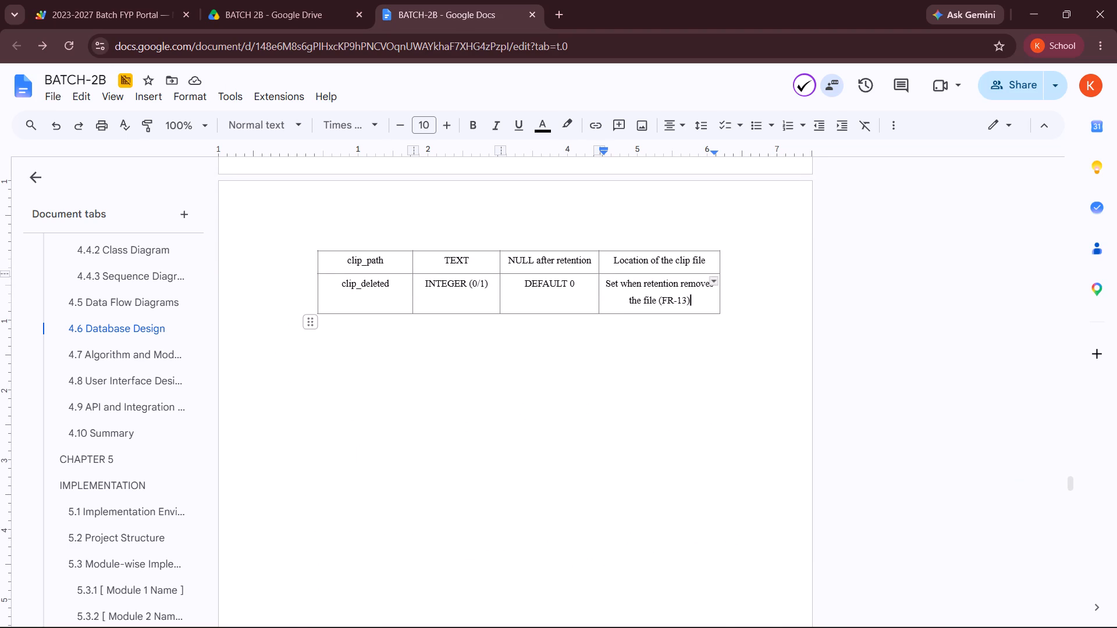
drag(316, 337, 654, 627)
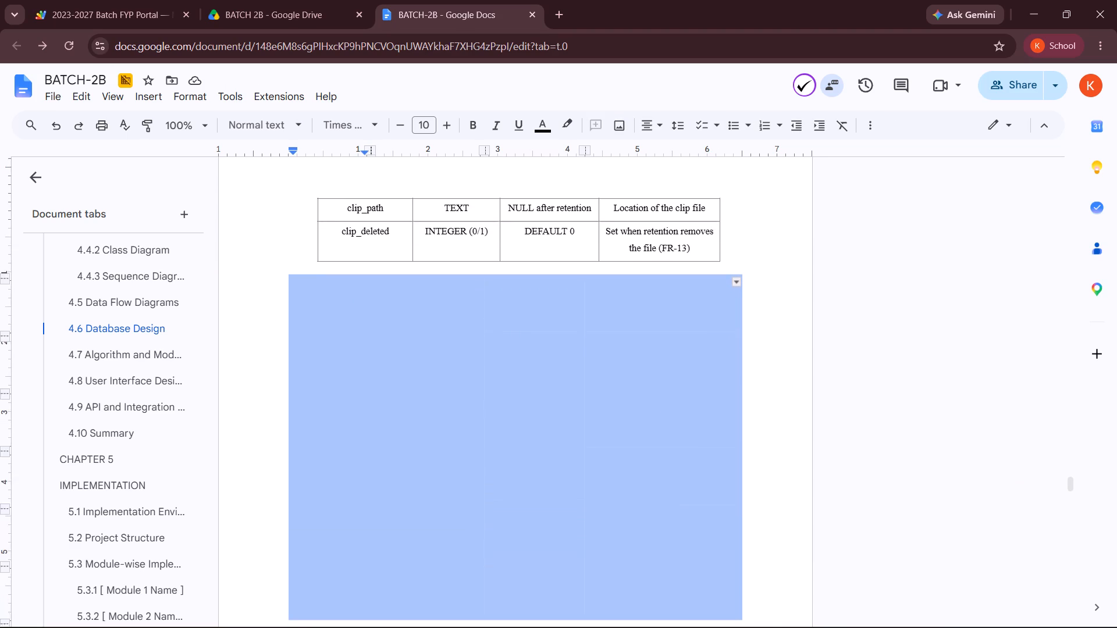
drag(654, 627, 733, 542)
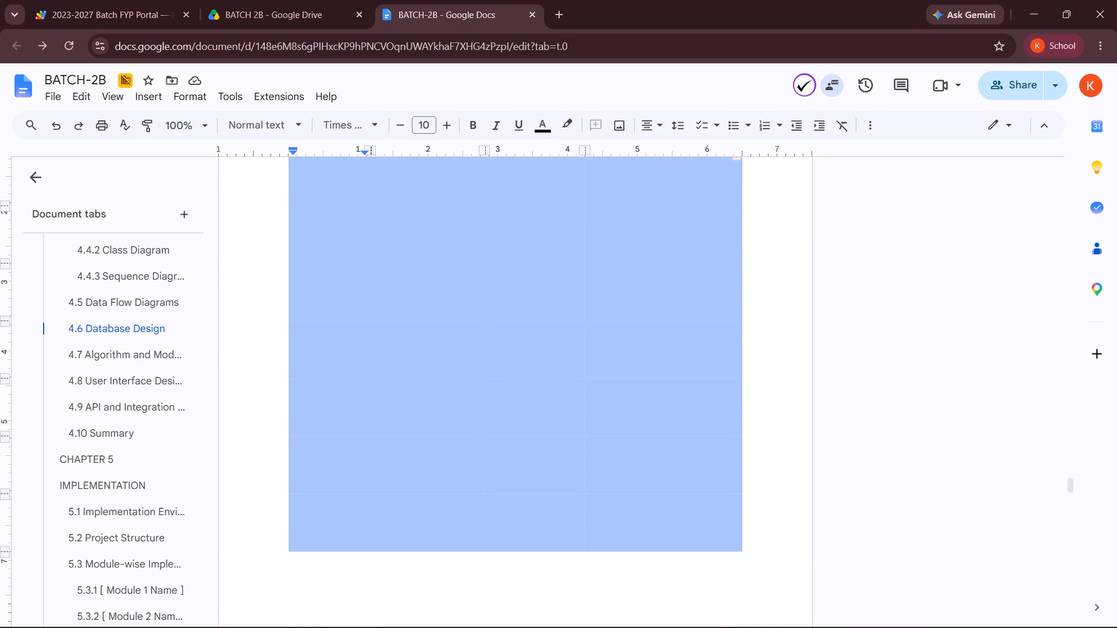
drag(733, 542, 789, 627)
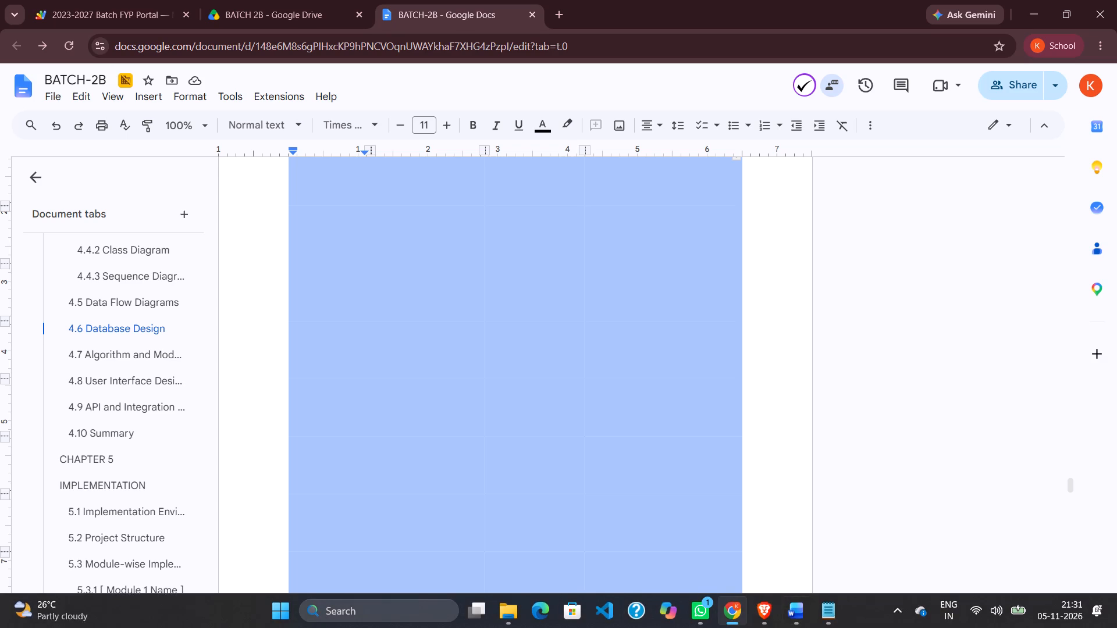
right_click(554, 360)
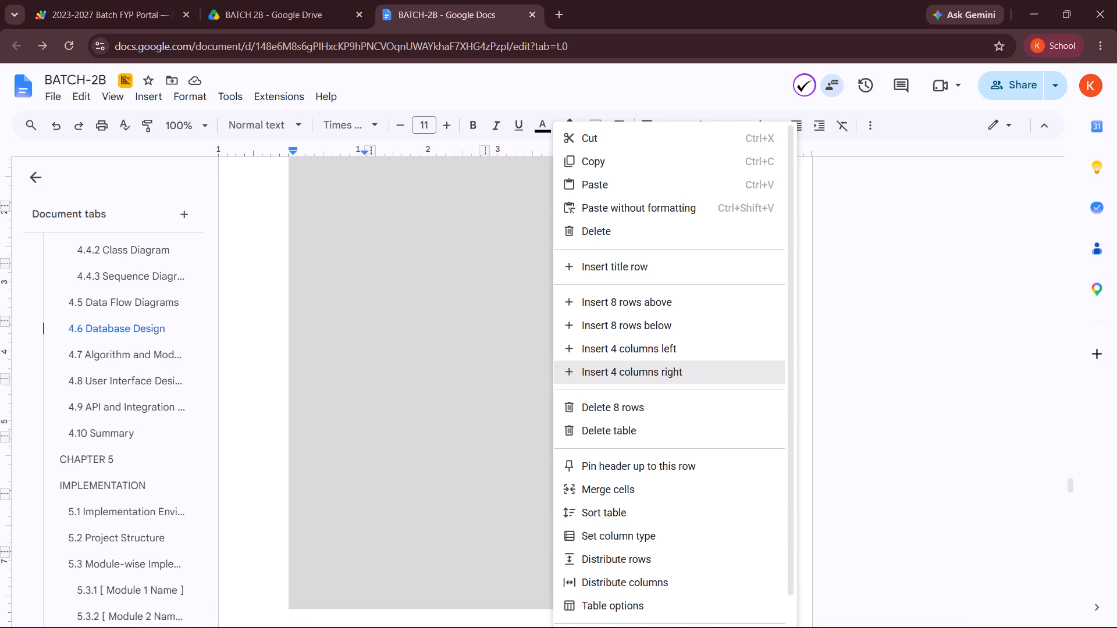
click(606, 424)
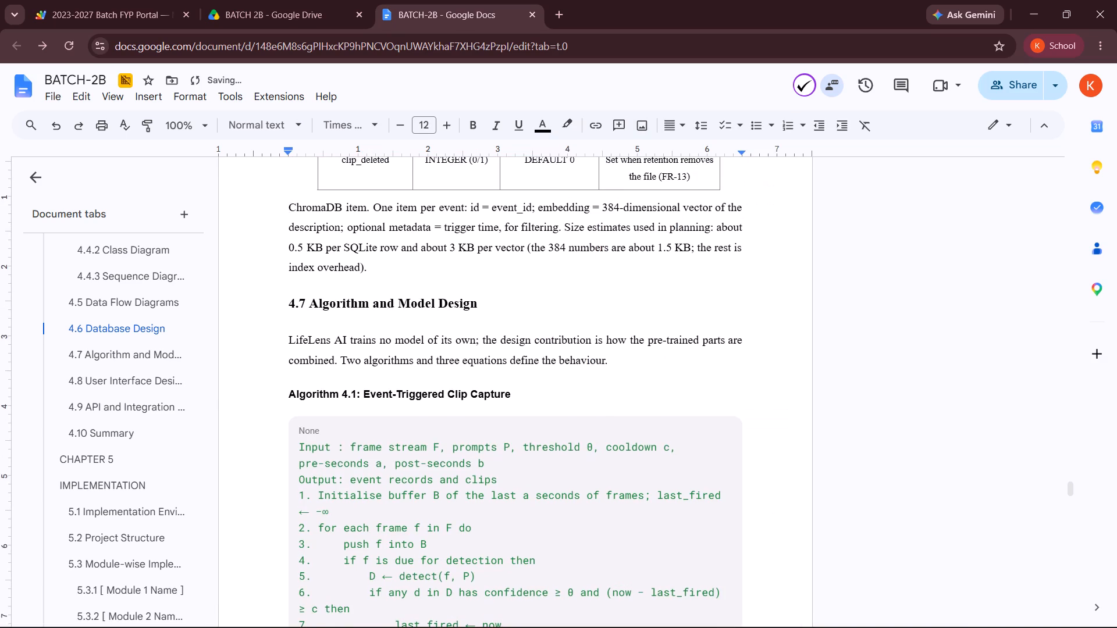
Review Table 4.2 and the following sections through to Table 4.3 (API Specification) and the borderless endpoint table below it.
scroll(606, 424, up, 4)
scroll(606, 424, down, 2)
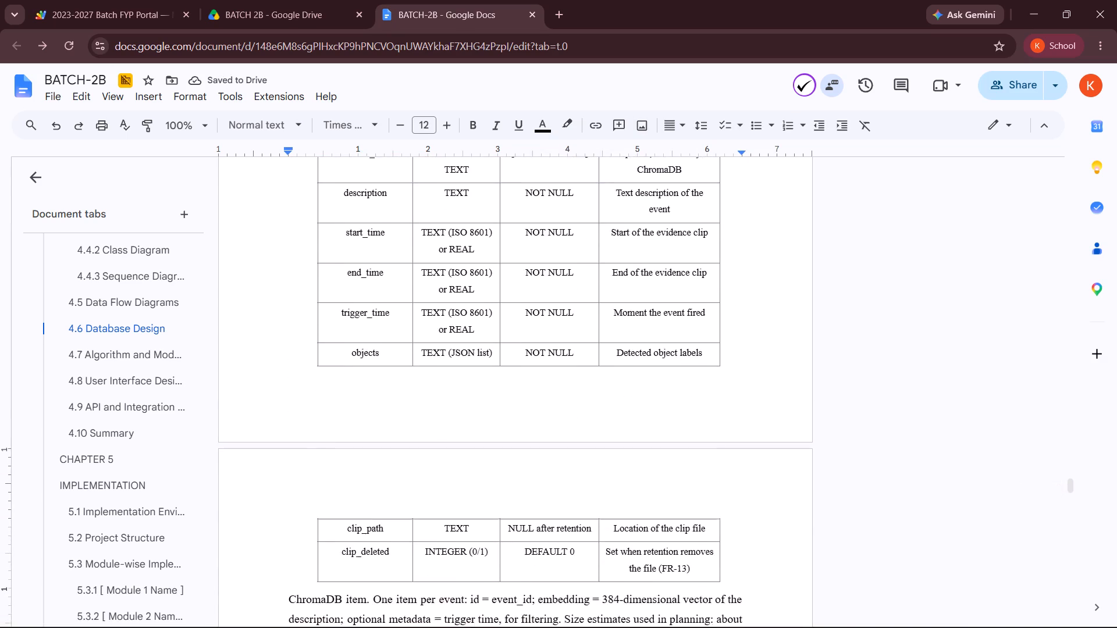
scroll(606, 424, down, 4)
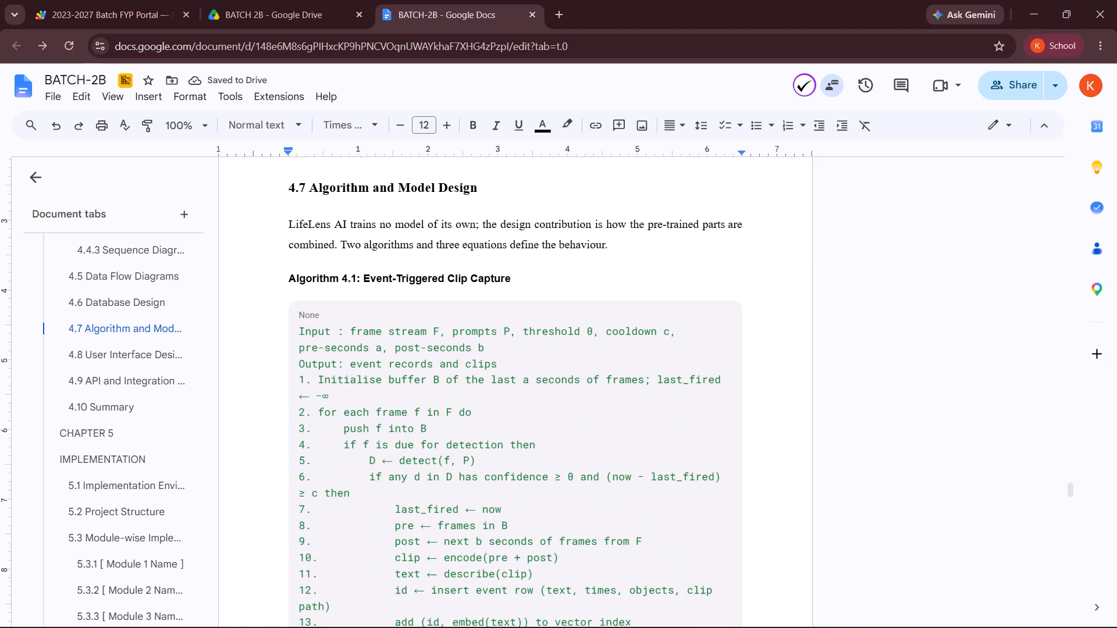
scroll(606, 424, down, 5)
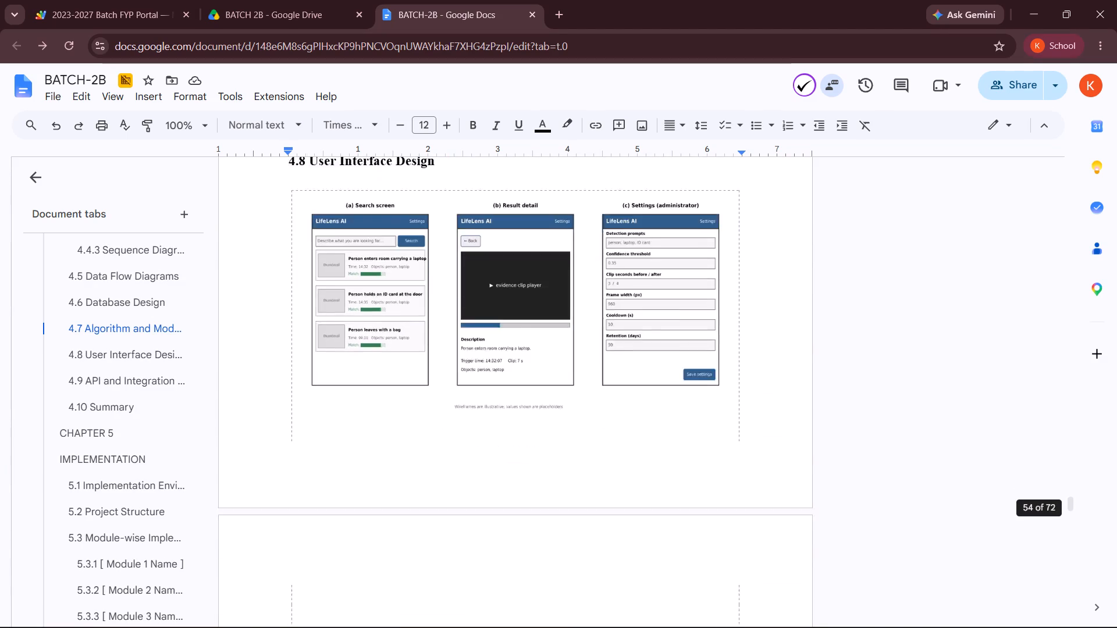
scroll(606, 424, up, 1)
scroll(606, 424, down, 5)
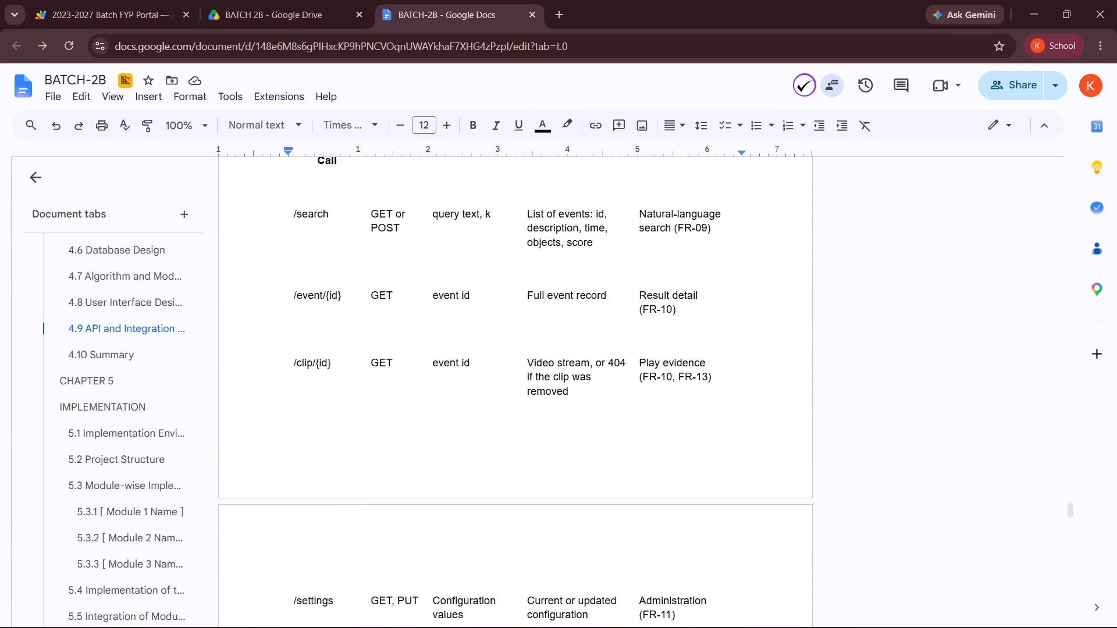
scroll(606, 424, up, 1)
scroll(606, 424, down, 1)
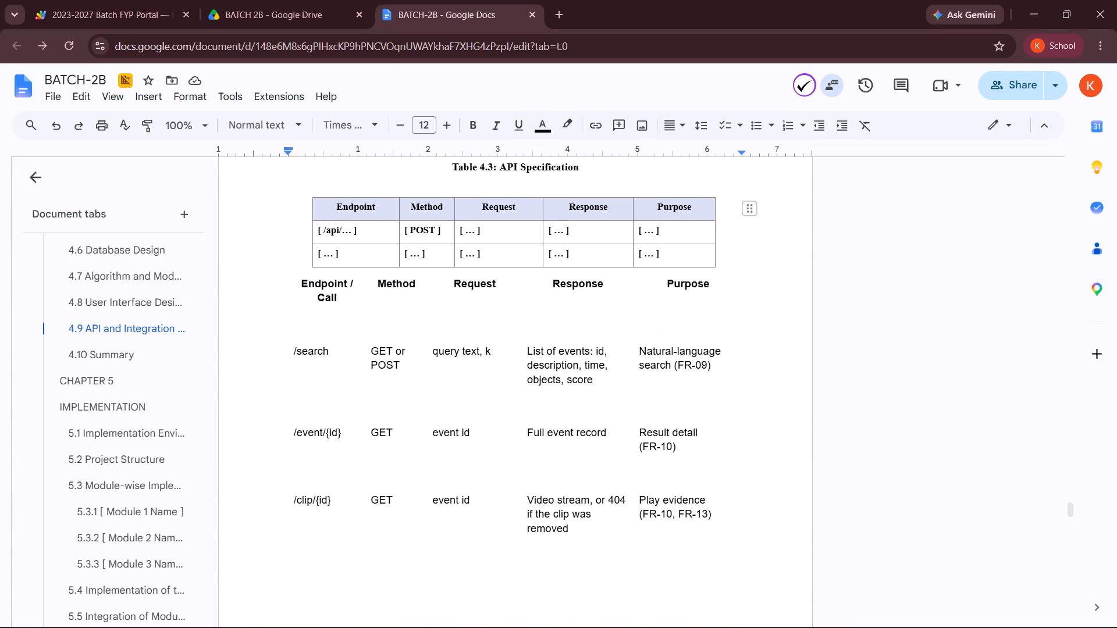
scroll(606, 424, down, 3)
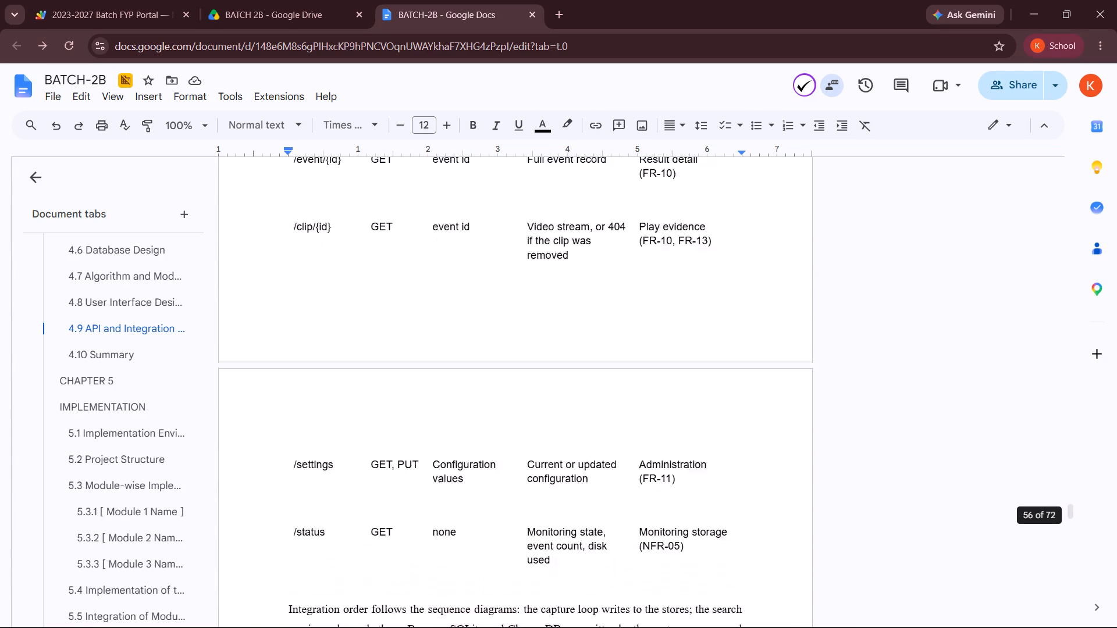
scroll(606, 424, up, 1)
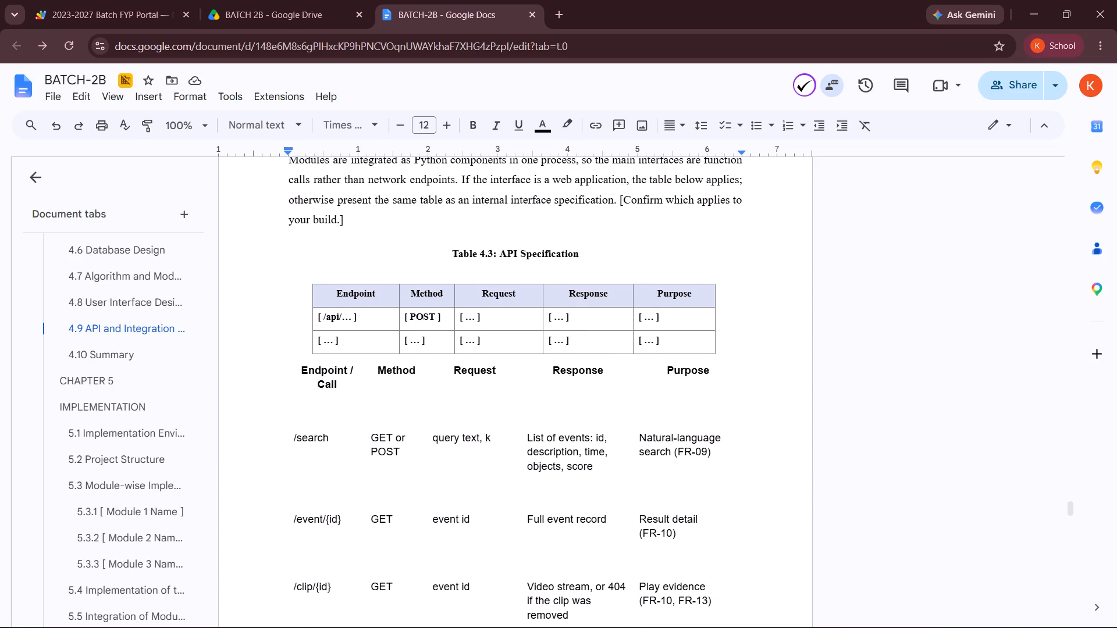
Clear the placeholder text from the Endpoint, Method, Request and Response cells in Table 4.3's first body row.
drag(319, 317, 353, 317)
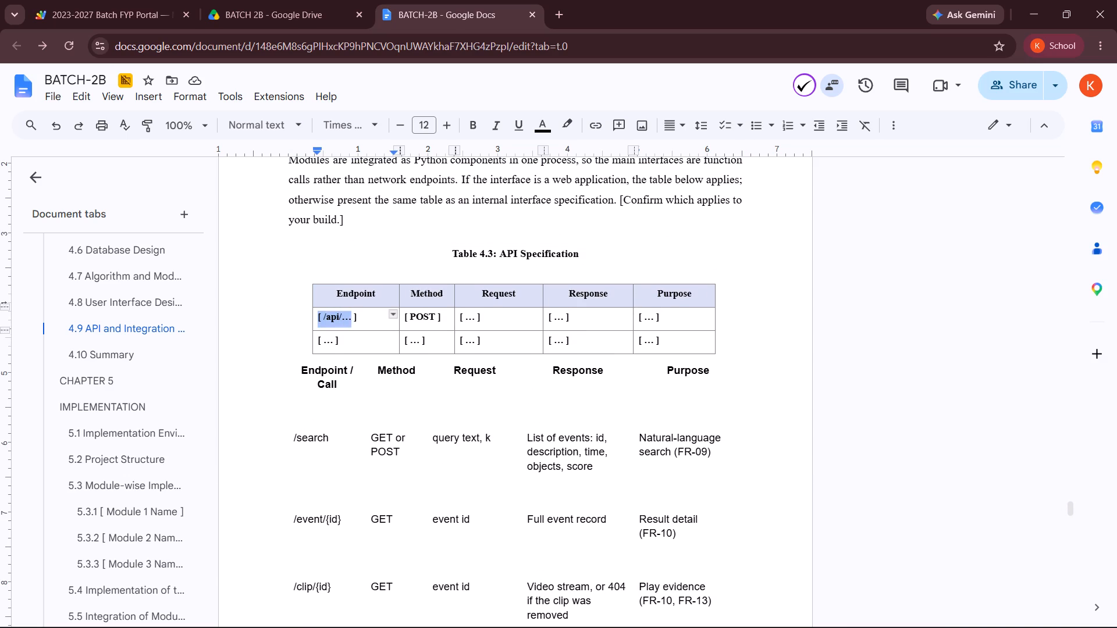
drag(353, 317, 360, 317)
key(BackSpace)
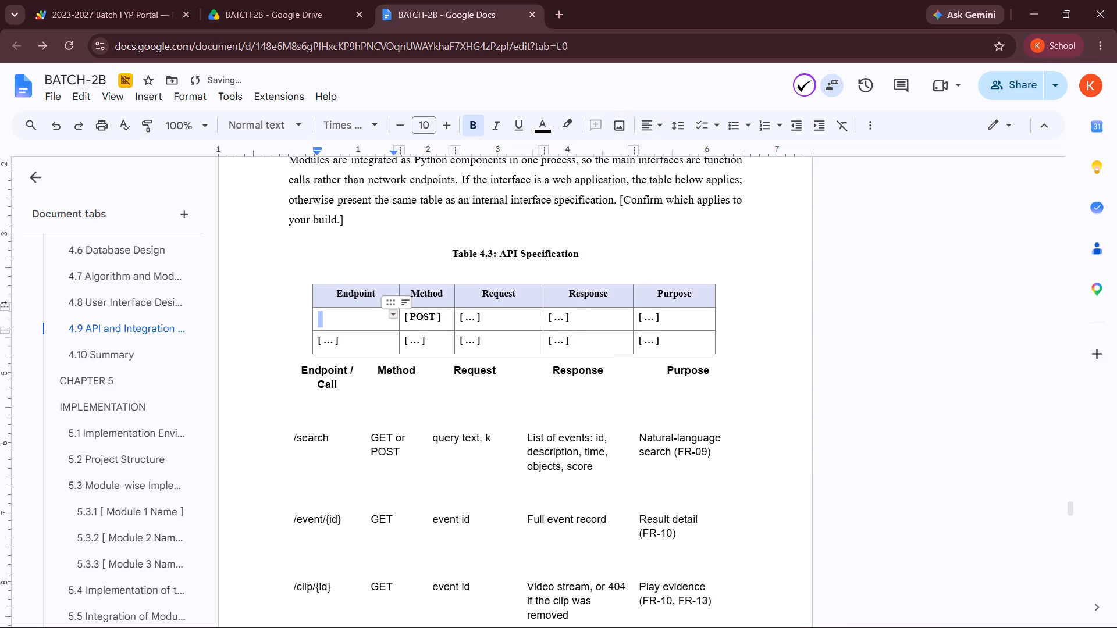
drag(407, 319, 442, 320)
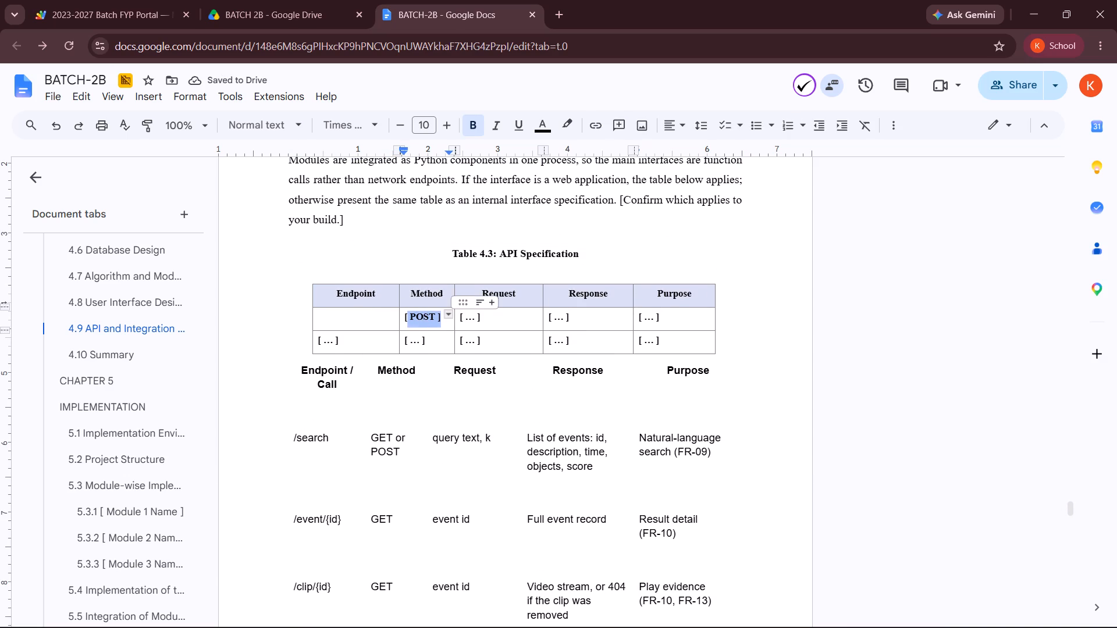
key(BackSpace)
key(BackSpace)
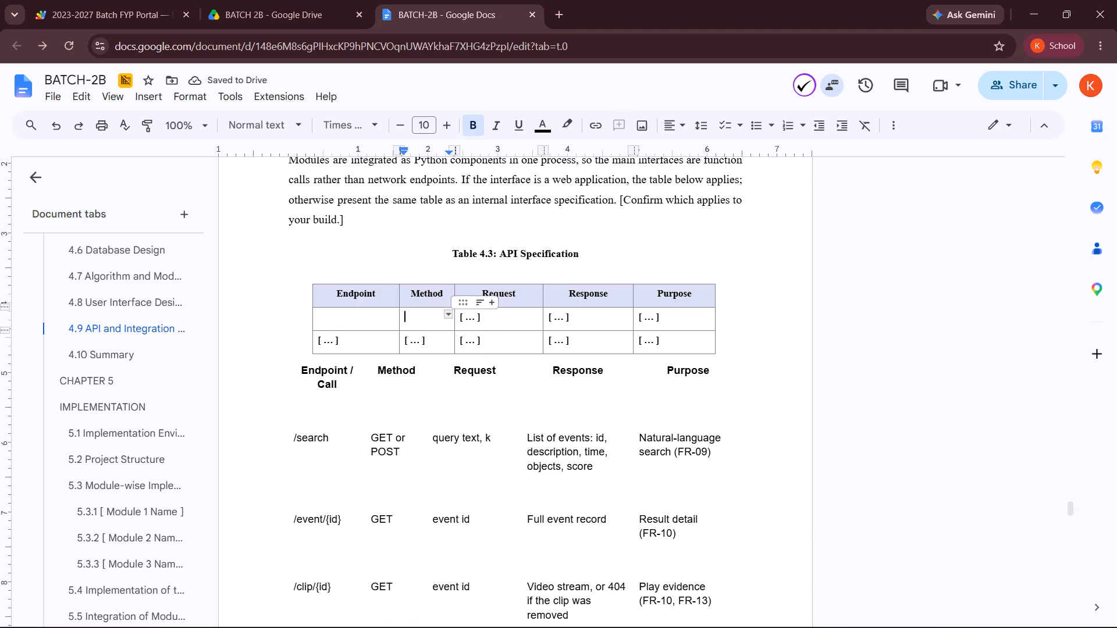
drag(461, 318, 488, 323)
key(BackSpace)
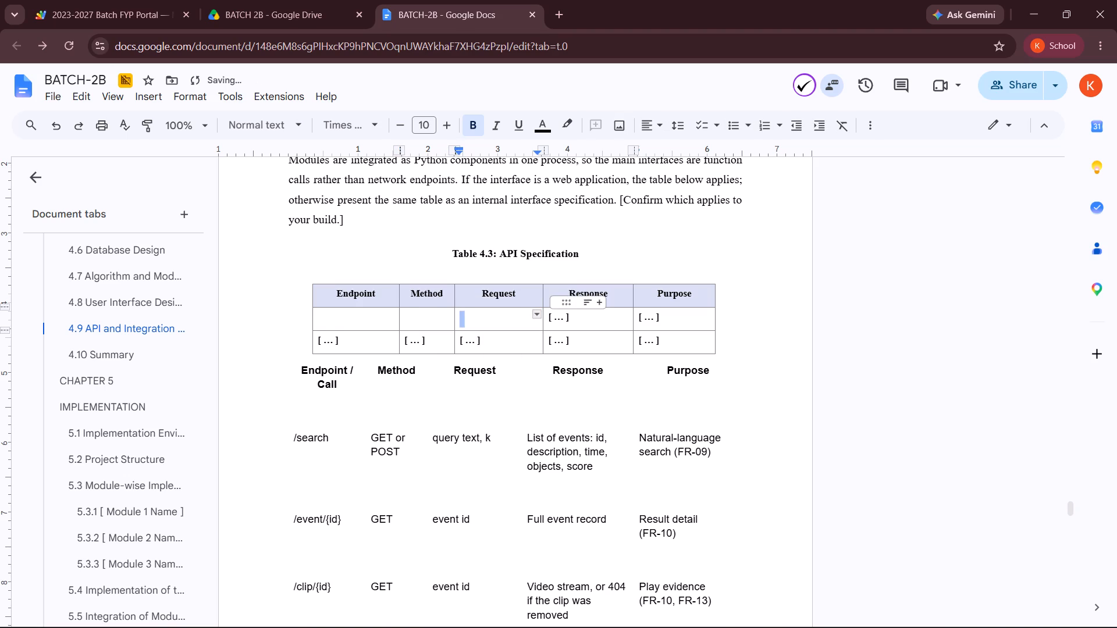
drag(549, 318, 576, 323)
key(BackSpace)
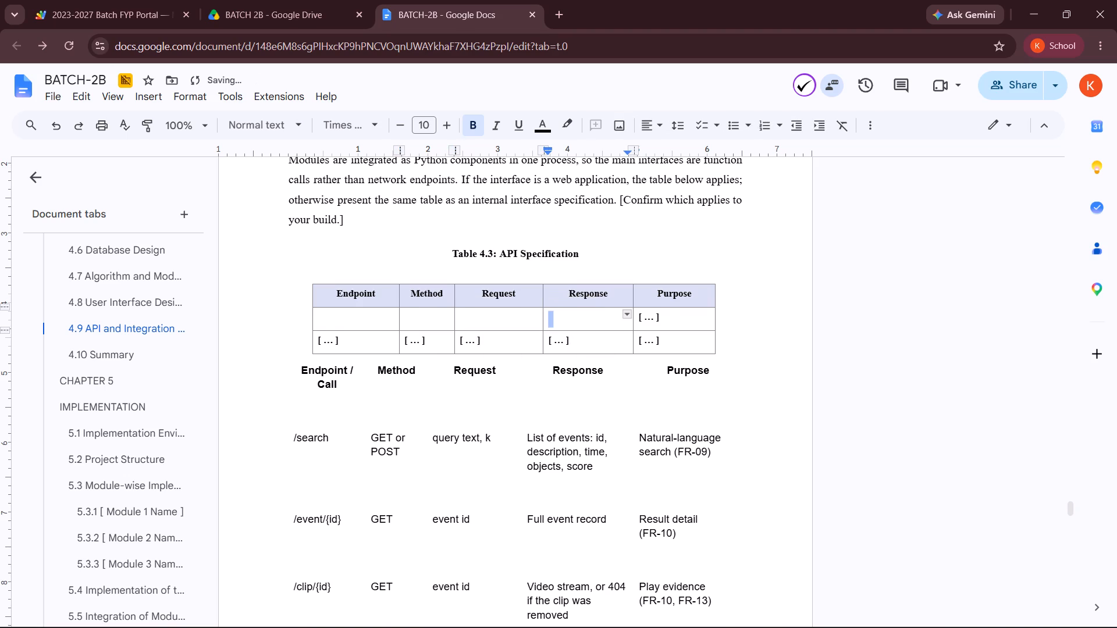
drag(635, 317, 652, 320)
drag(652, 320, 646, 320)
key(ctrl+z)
Clear the placeholders from the first body row's Purpose cell and from every cell of Table 4.3's second body row.
drag(638, 318, 667, 319)
key(BackSpace)
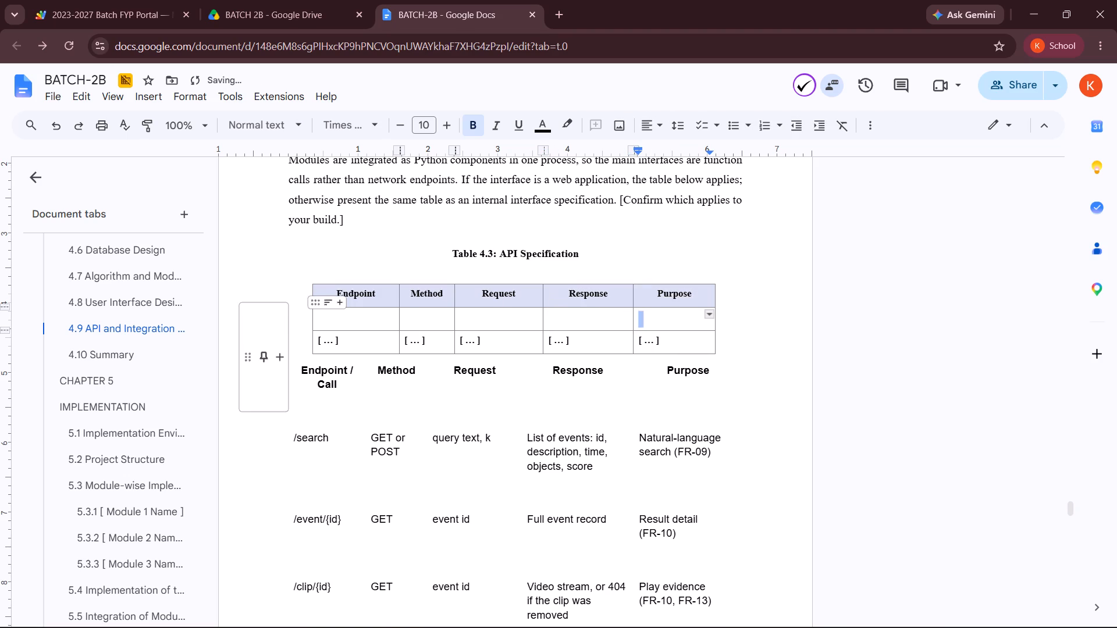
drag(361, 342, 319, 337)
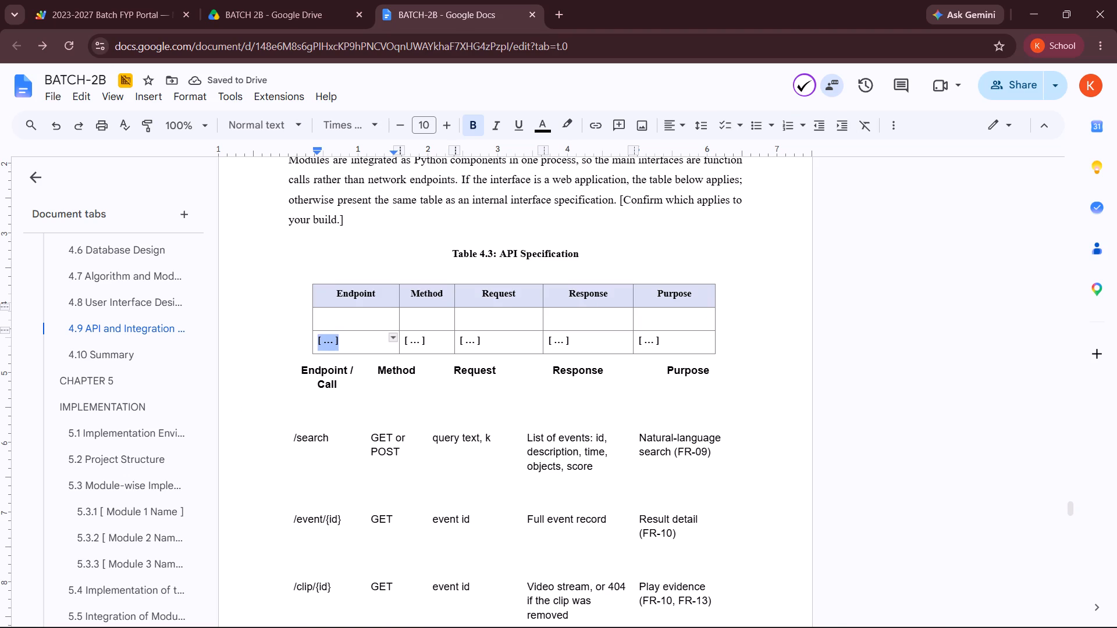
key(BackSpace)
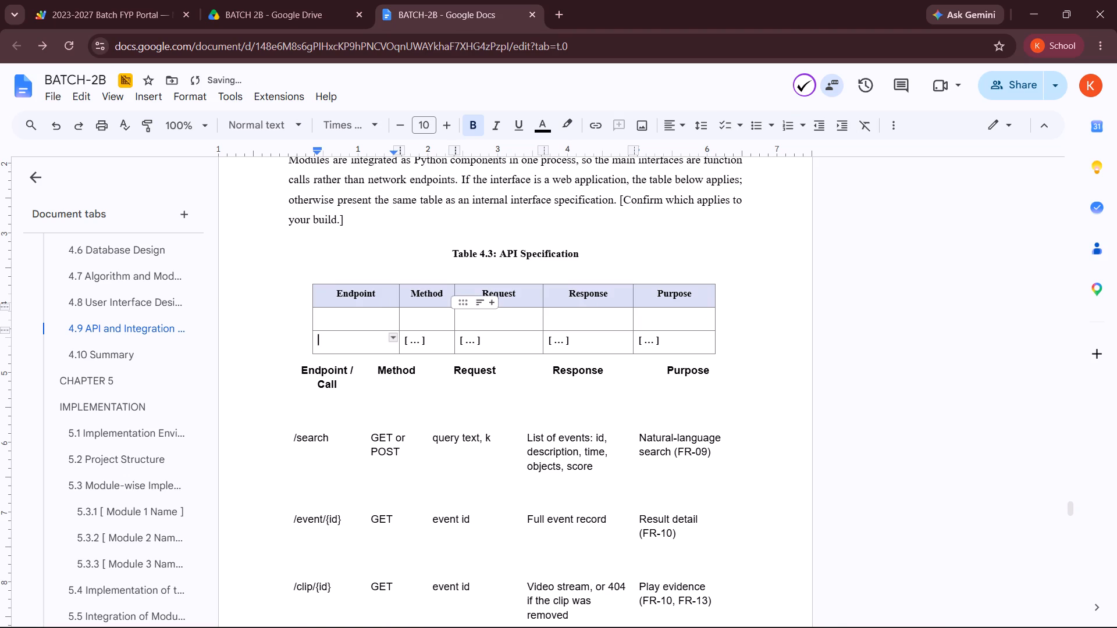
drag(440, 336, 399, 331)
key(BackSpace)
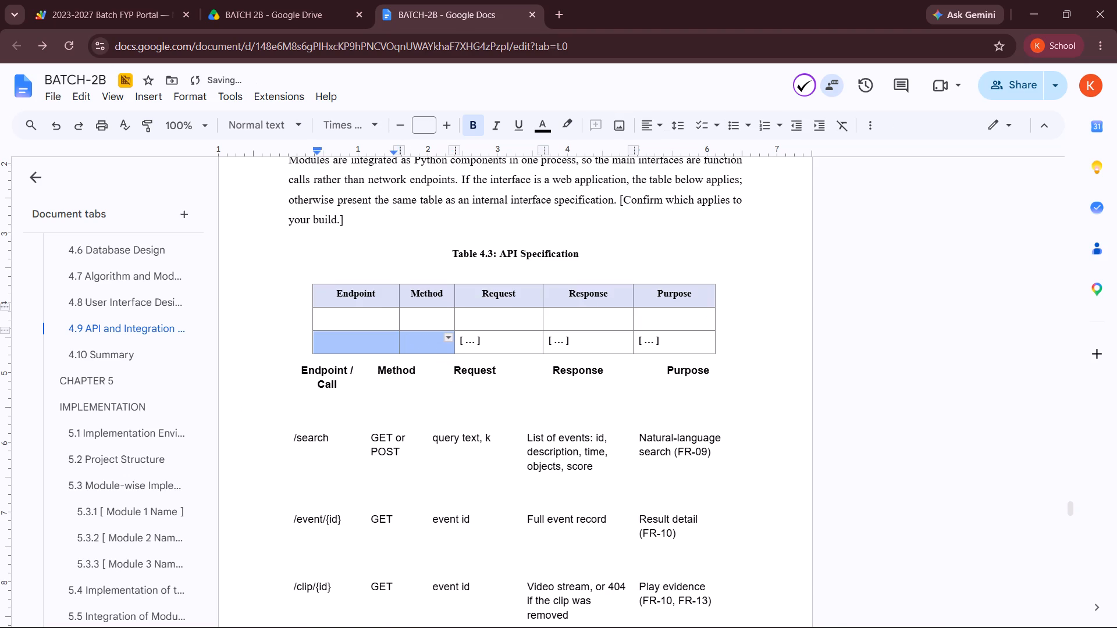
drag(460, 339, 658, 330)
key(BackSpace)
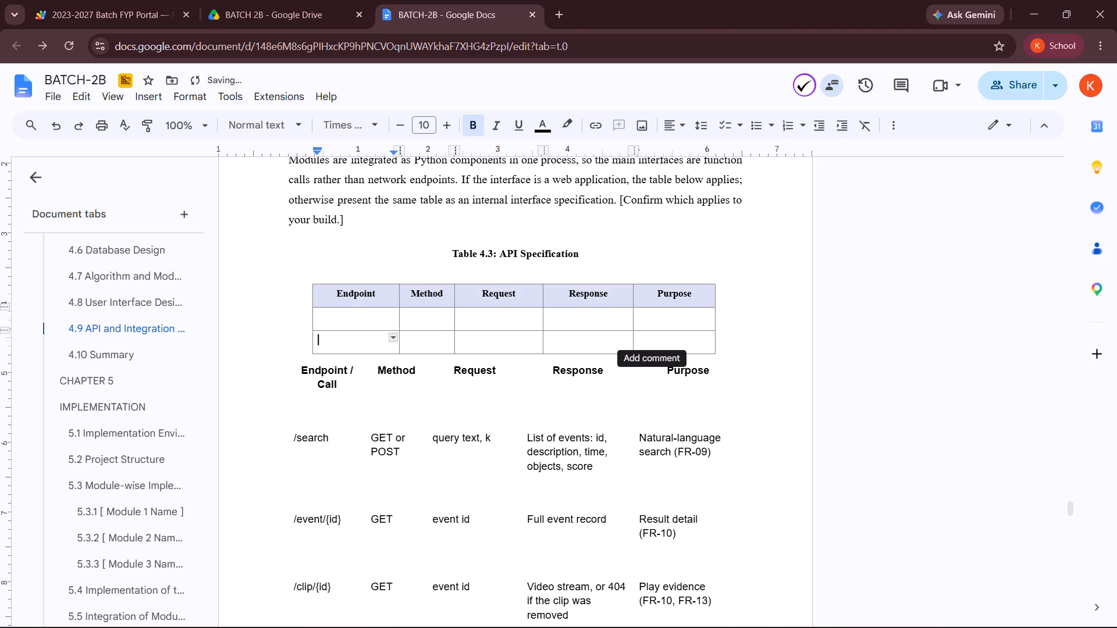
Delete the header row (Endpoint / Call, Method, Request, Response, Purpose) of the borderless table below Table 4.3.
drag(298, 372, 314, 379)
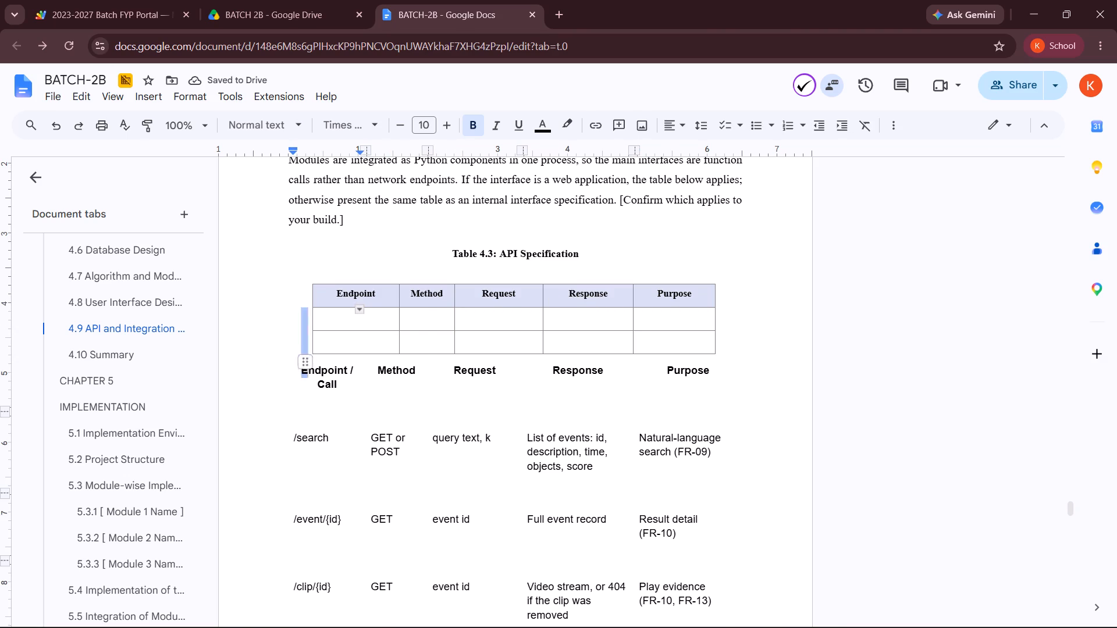
drag(314, 379, 686, 384)
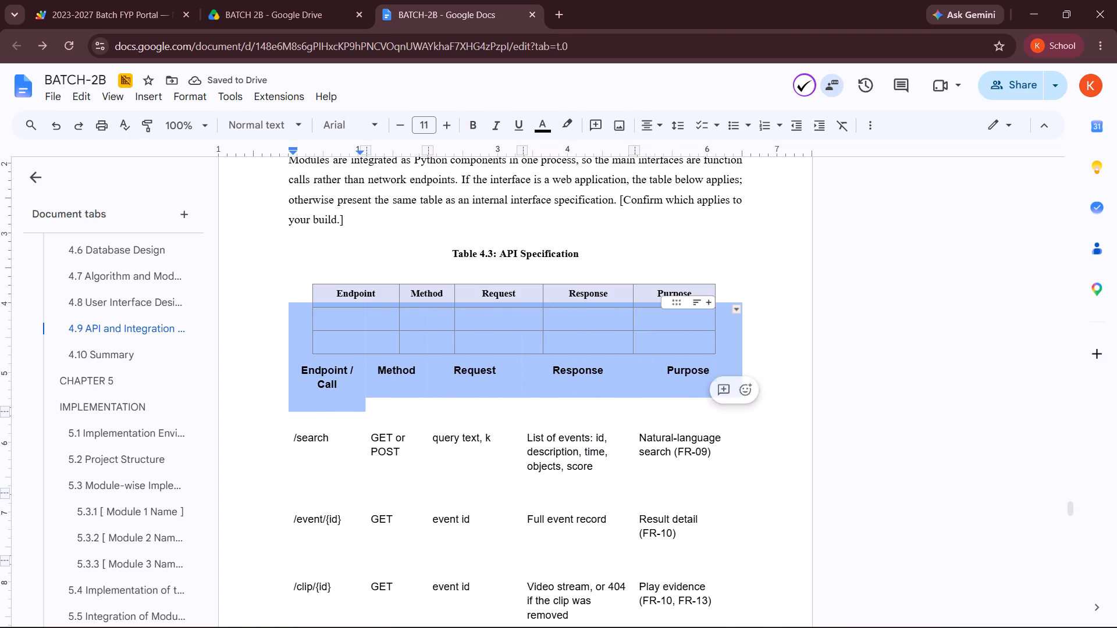
key(BackSpace)
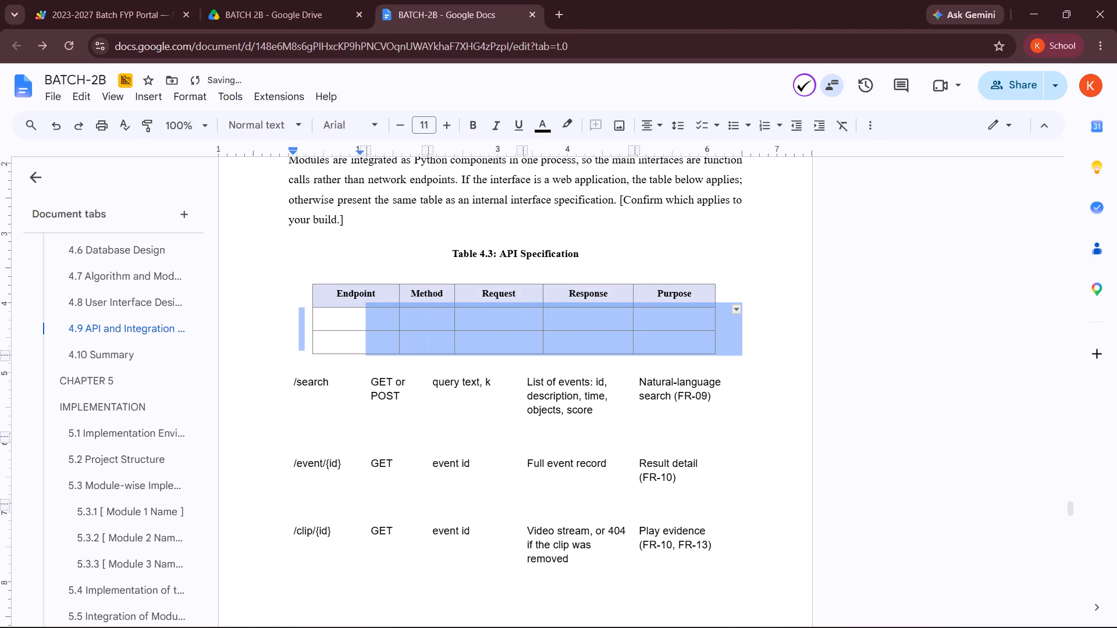
click(832, 329)
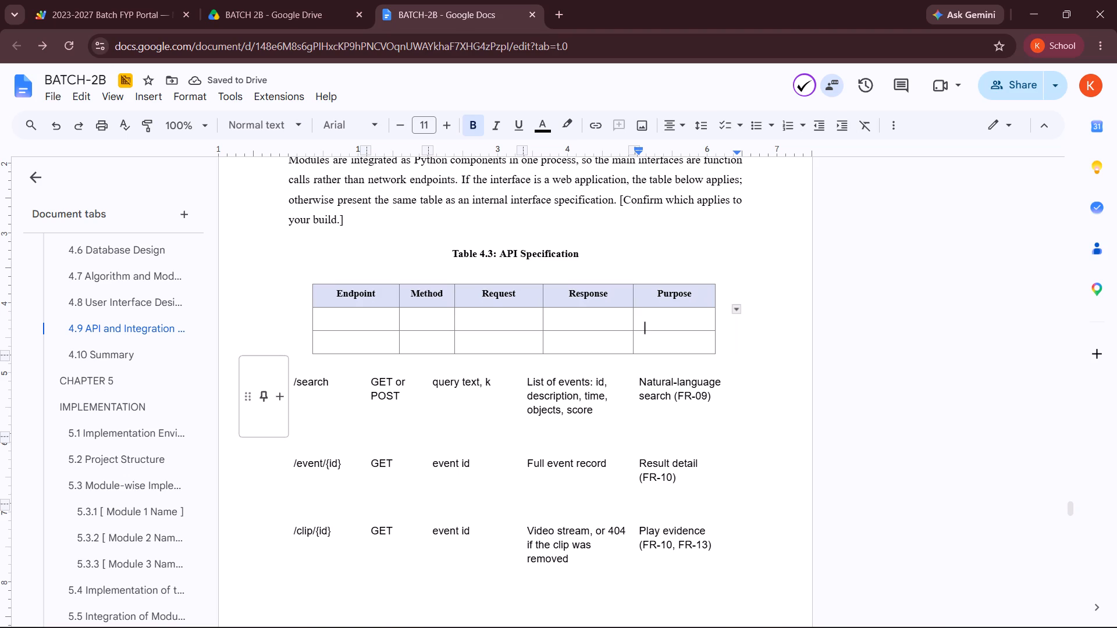
Move "/search" as plain text through Notepad into Table 4.3's first Endpoint cell, and delete the trailing blank lines.
drag(293, 381, 340, 384)
key(ctrl+x)
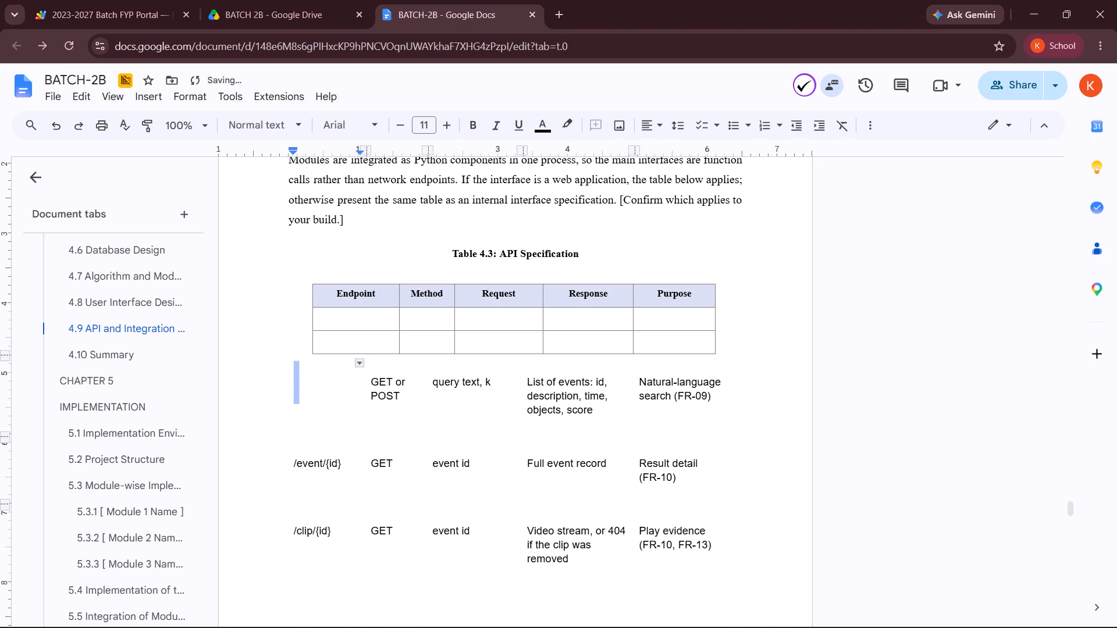
key(alt+Tab)
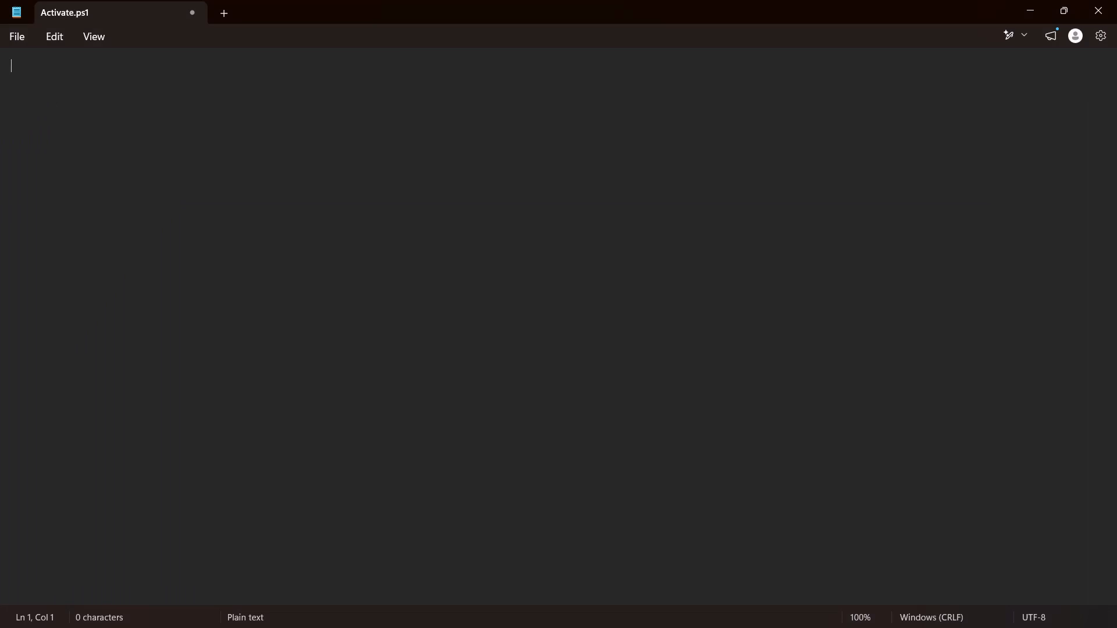
key(ctrl+v)
key(ctrl+a)
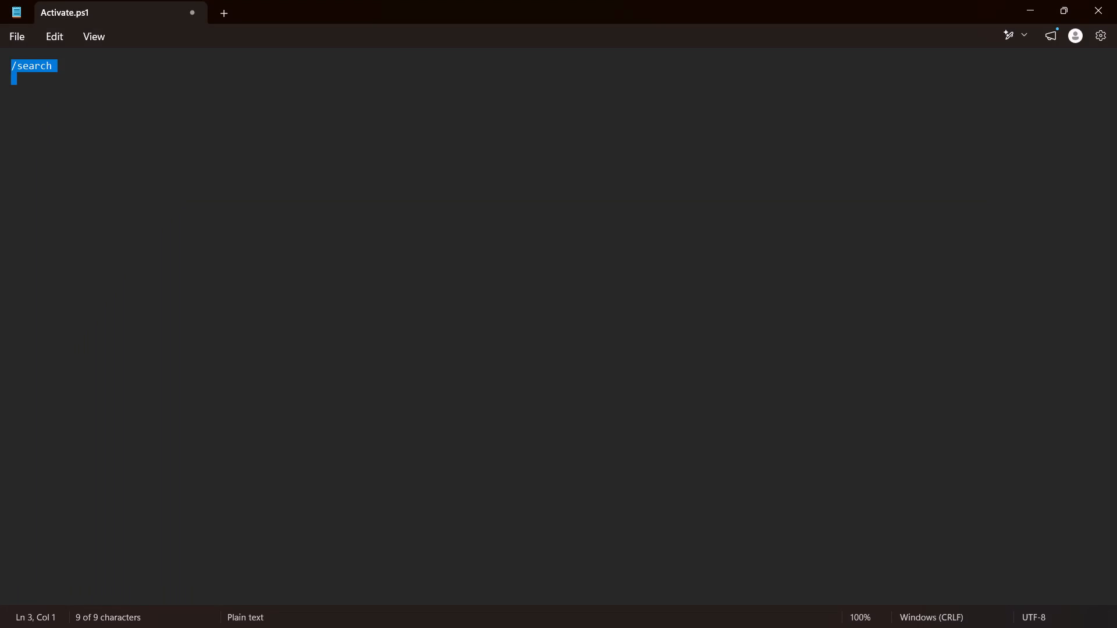
key(ctrl+x)
key(alt+Tab)
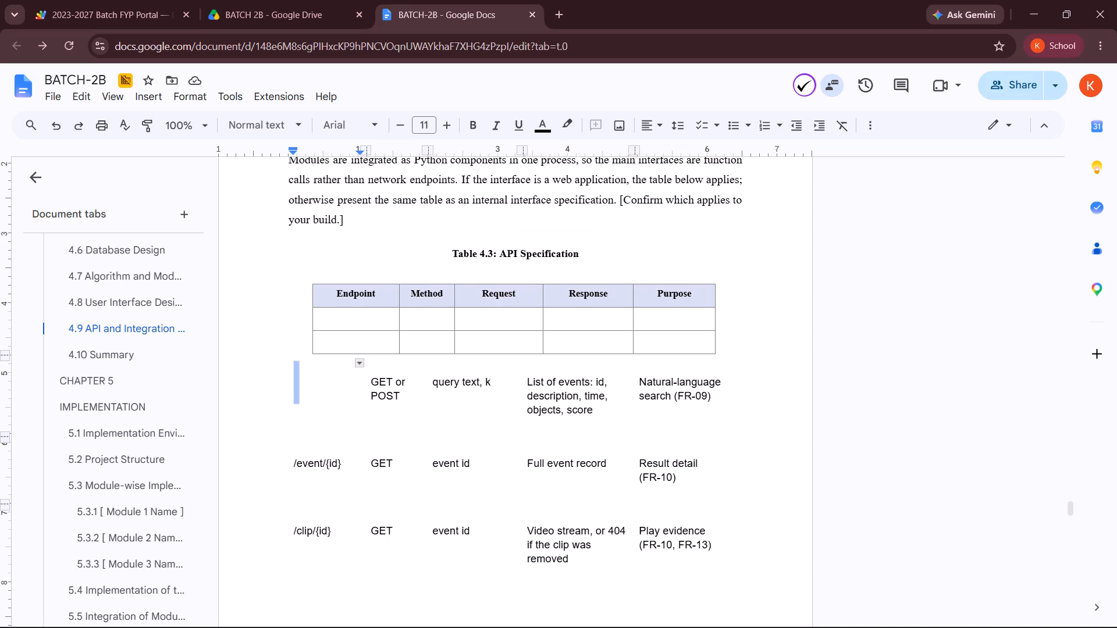
click(350, 319)
key(ctrl+v)
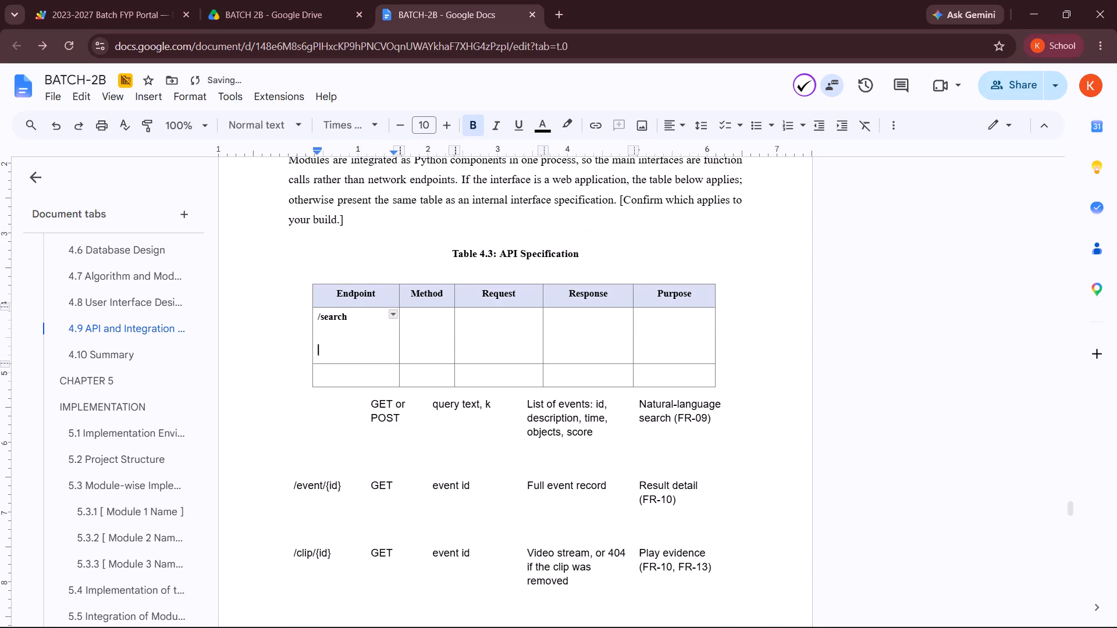
key(BackSpace)
key(BackSpace)
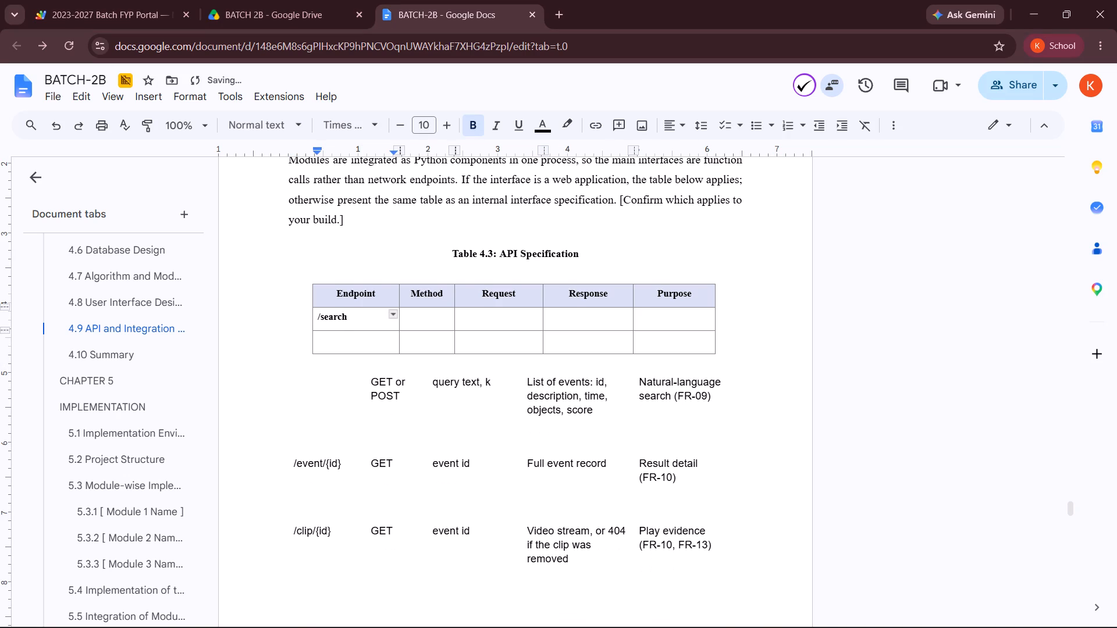
Move "GET or POST" from the borderless table as plain text through Notepad into the /search row's Method cell.
drag(372, 379, 395, 390)
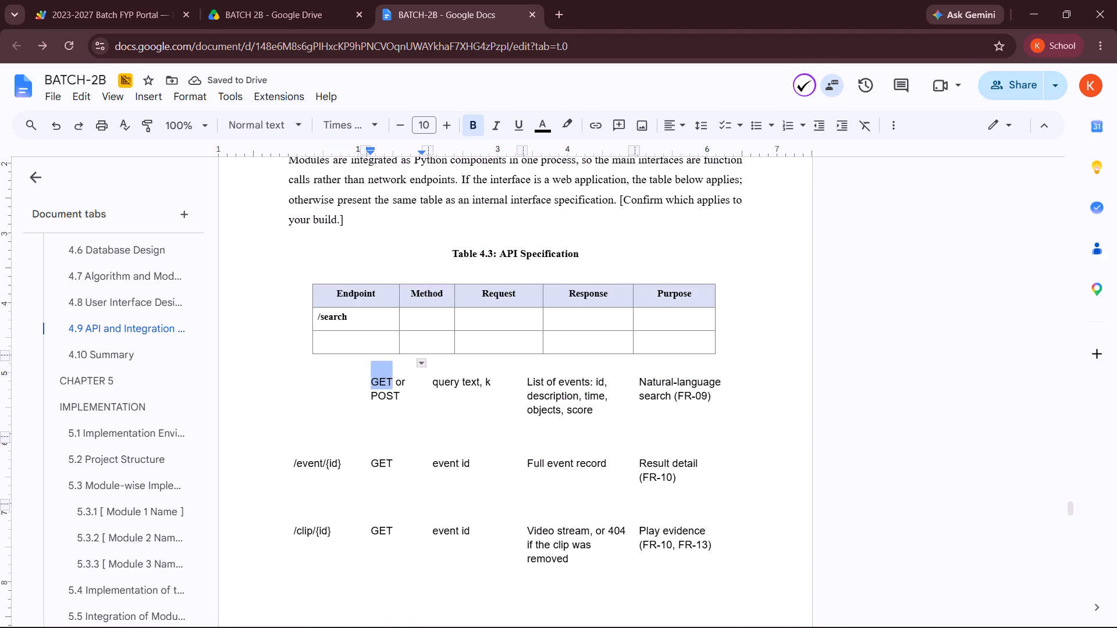
drag(395, 390, 397, 394)
key(ctrl+x)
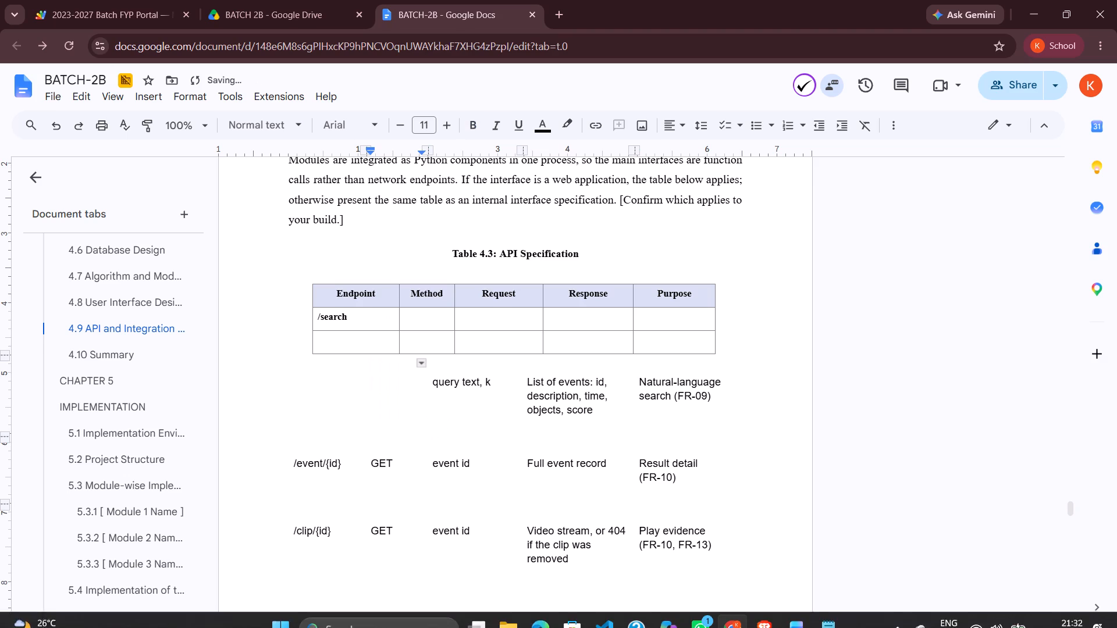
click(824, 611)
key(ctrl+v)
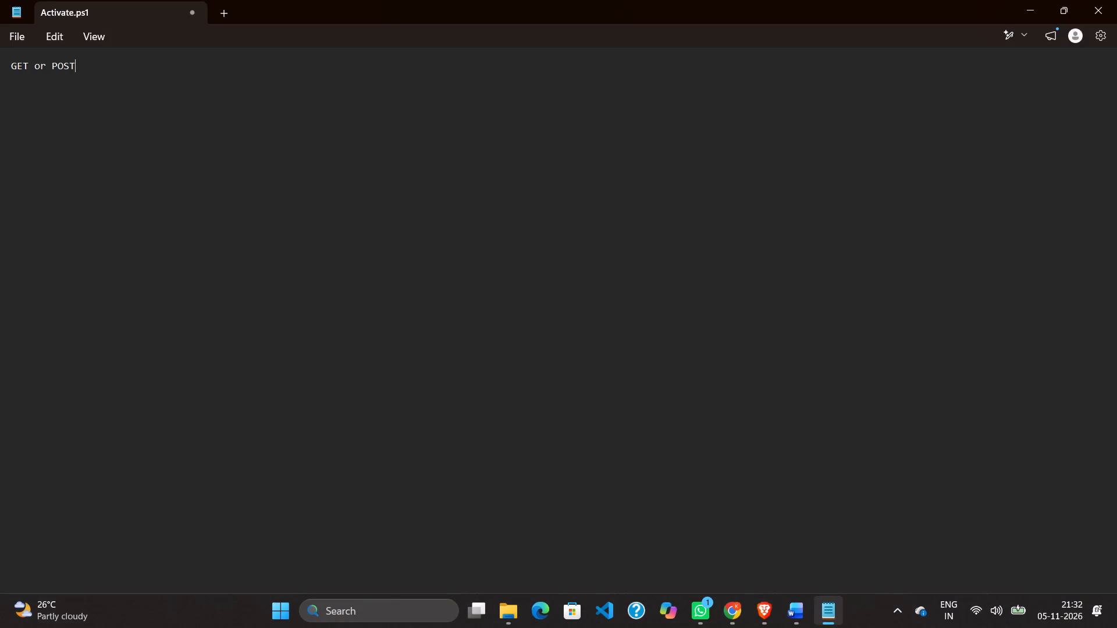
key(ctrl+a)
key(ctrl+x)
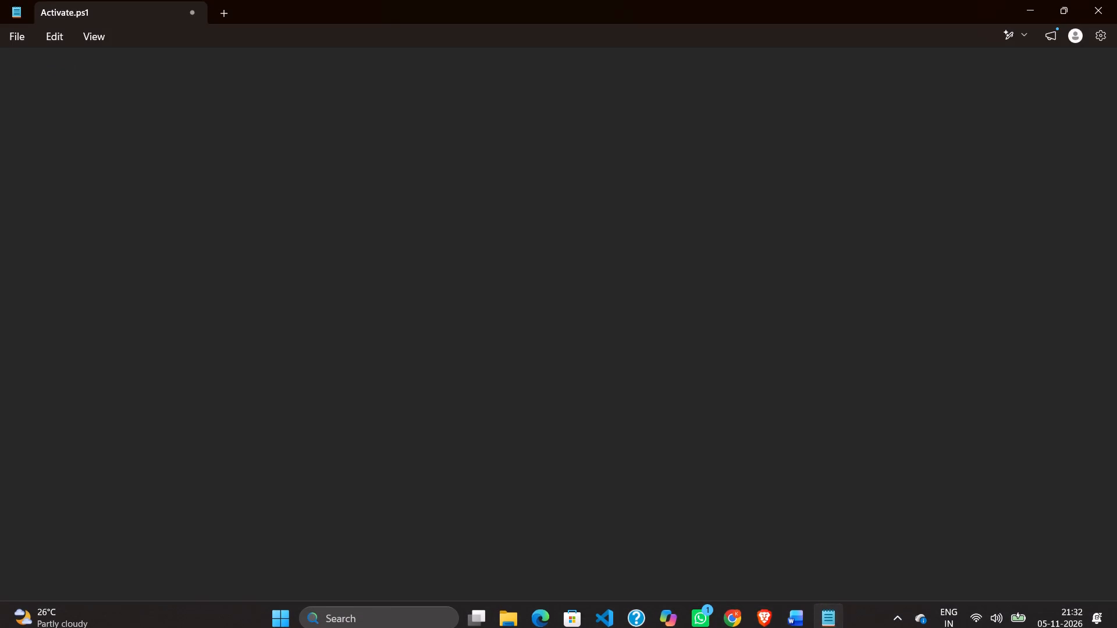
click(1034, 0)
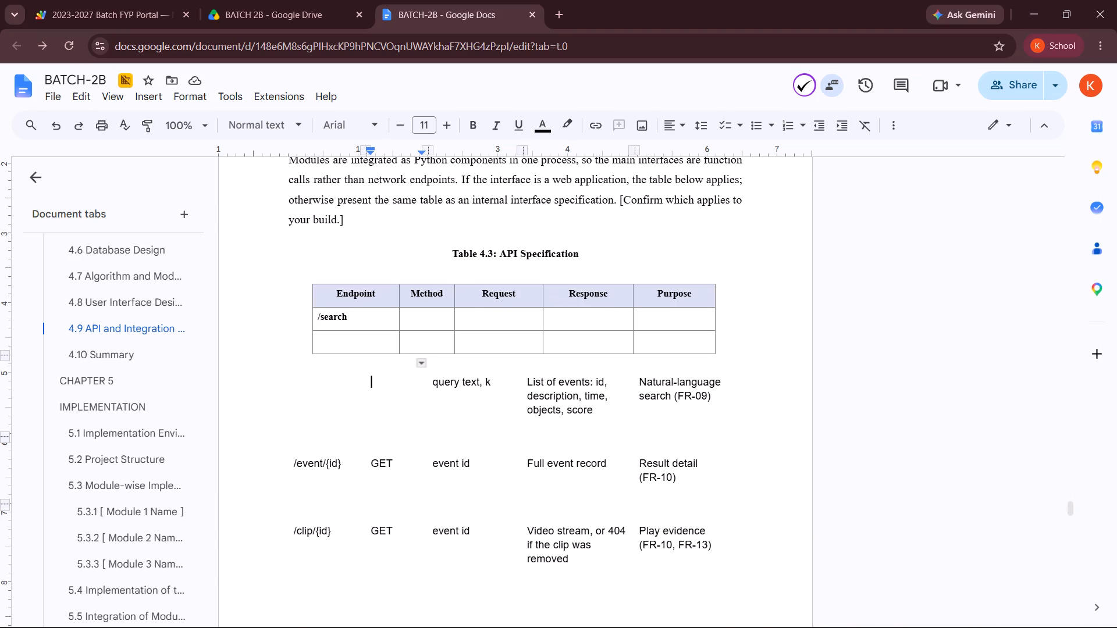
click(430, 315)
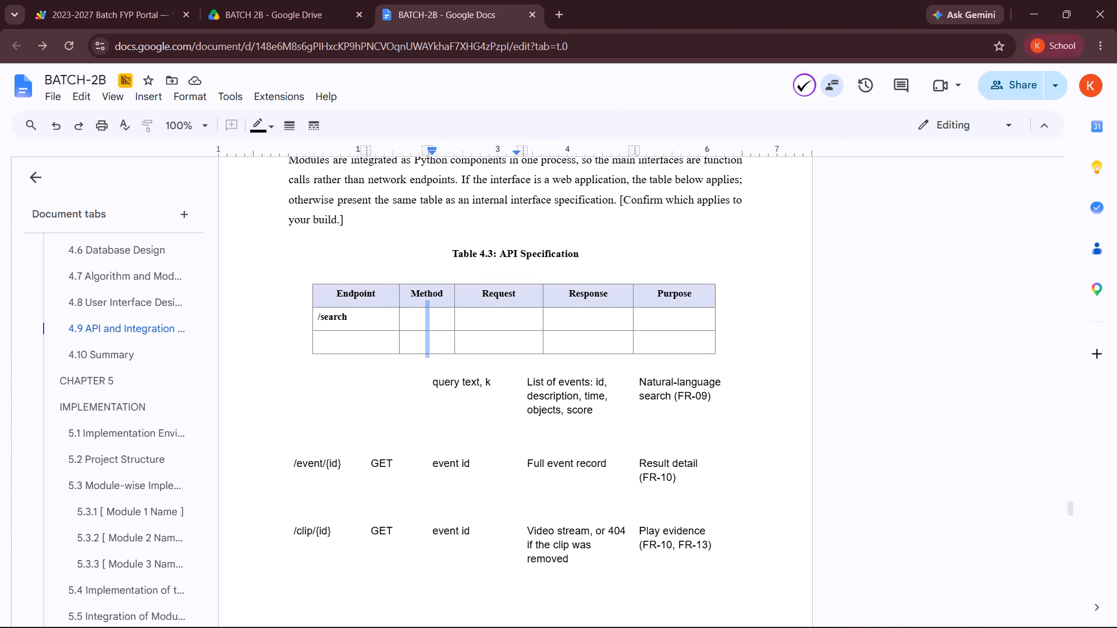
click(415, 321)
key(ctrl+v)
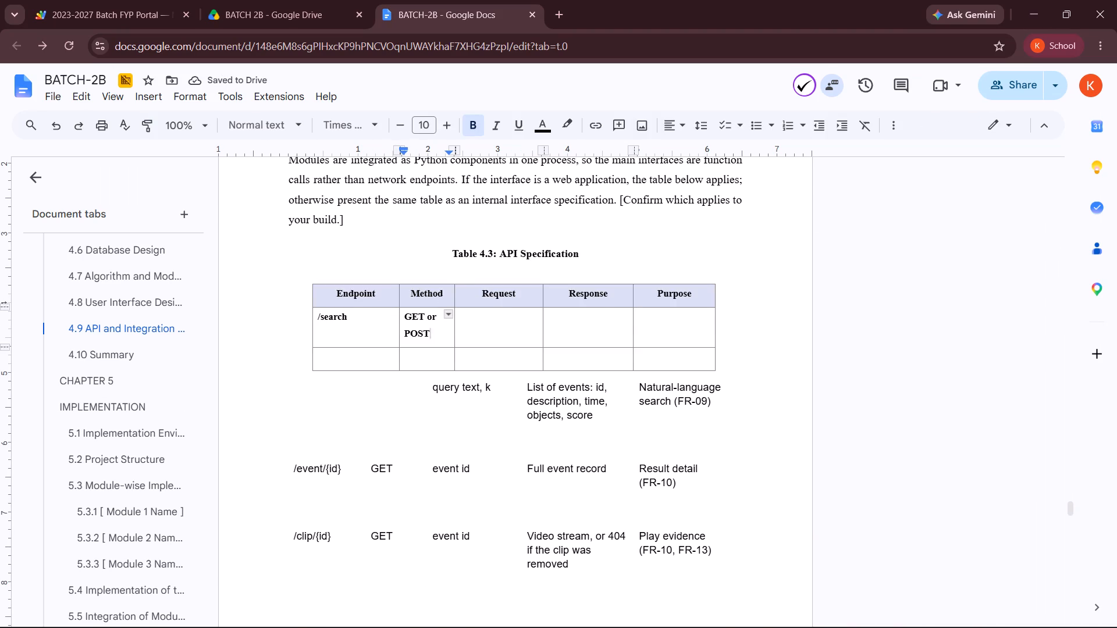
Move "query text, k" from the borderless table as plain text through Notepad into the /search row's Request cell, removing the trailing blank line.
drag(436, 392, 497, 395)
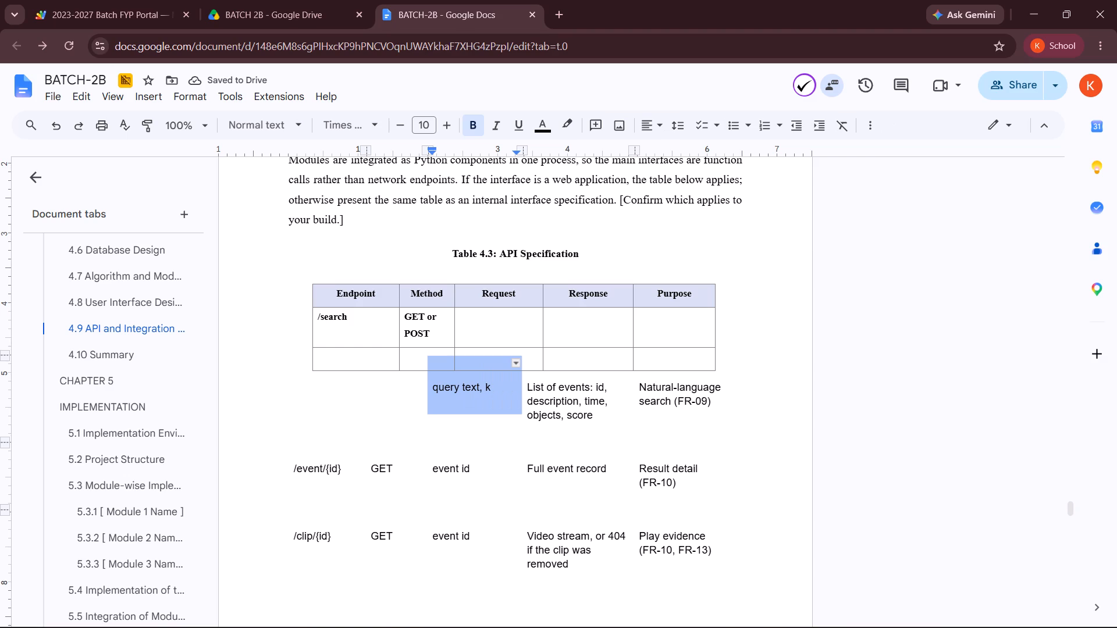
drag(497, 395, 495, 394)
key(ctrl+x)
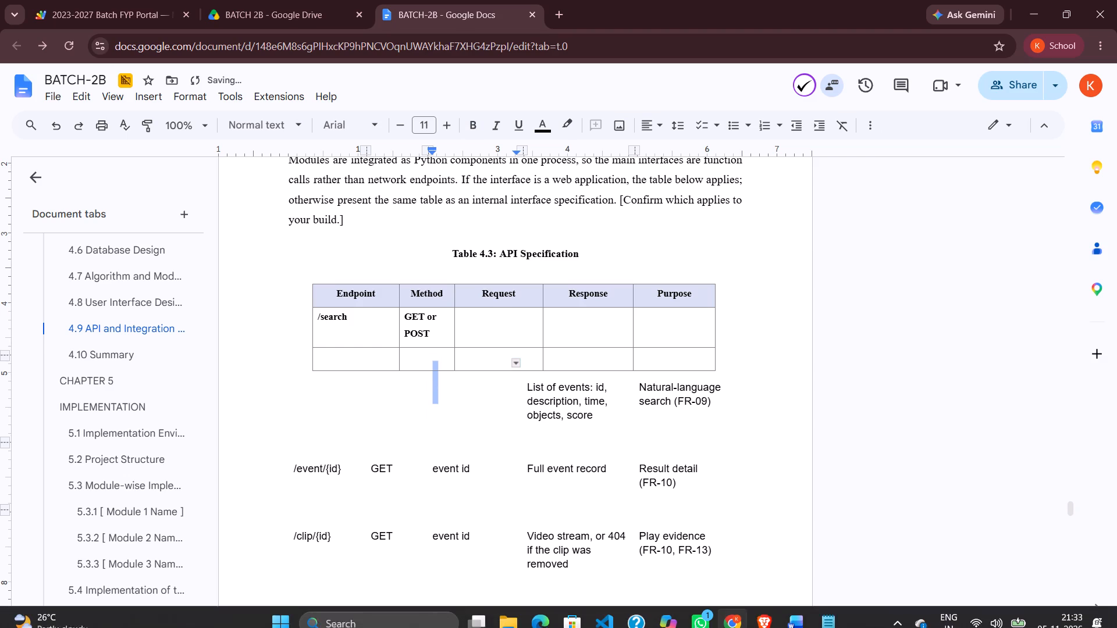
click(824, 610)
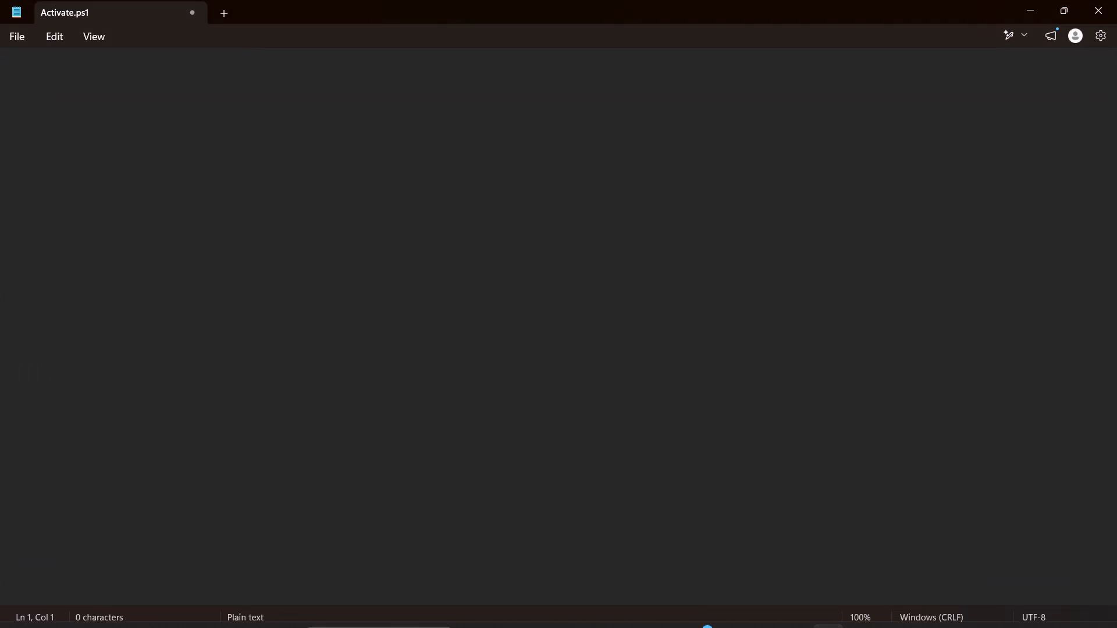
key(ctrl+v)
key(ctrl+a)
key(ctrl+x)
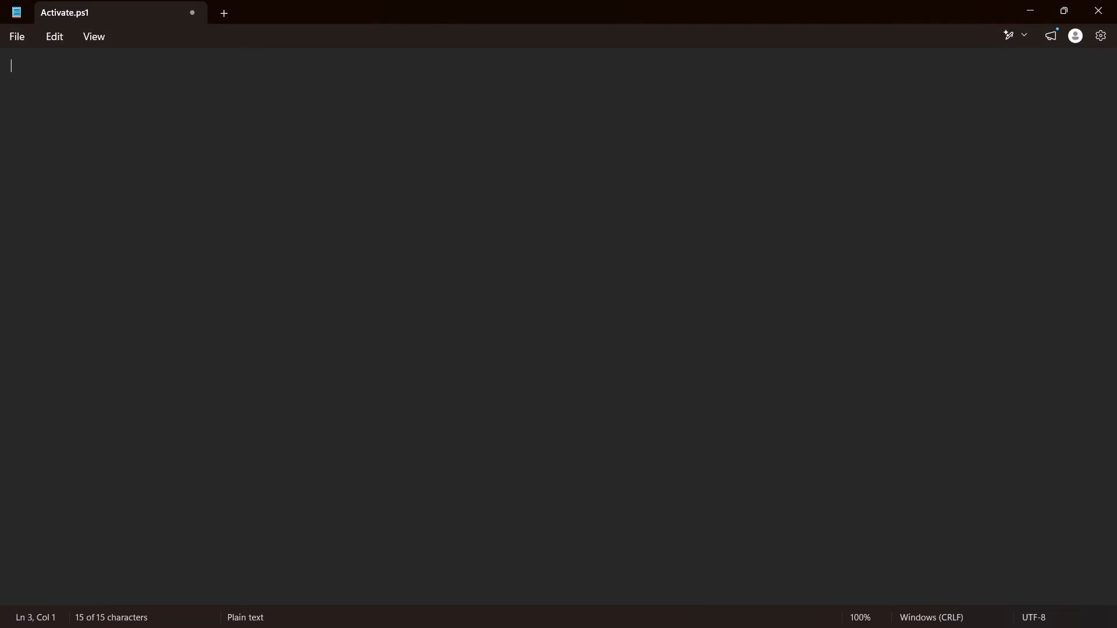
click(1026, 0)
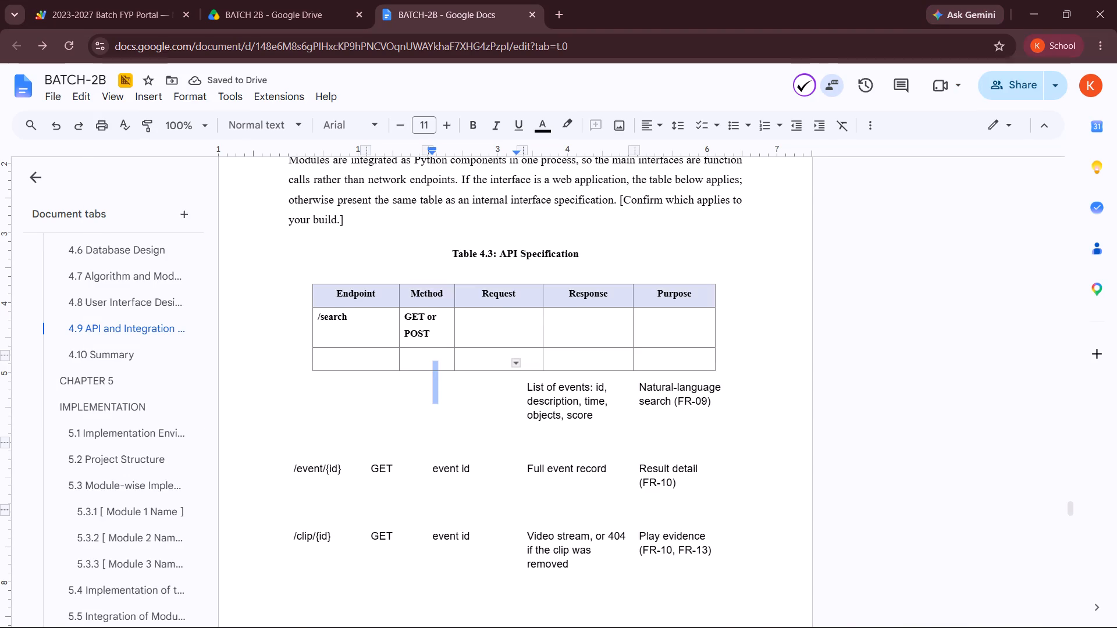
click(517, 323)
key(ctrl+v)
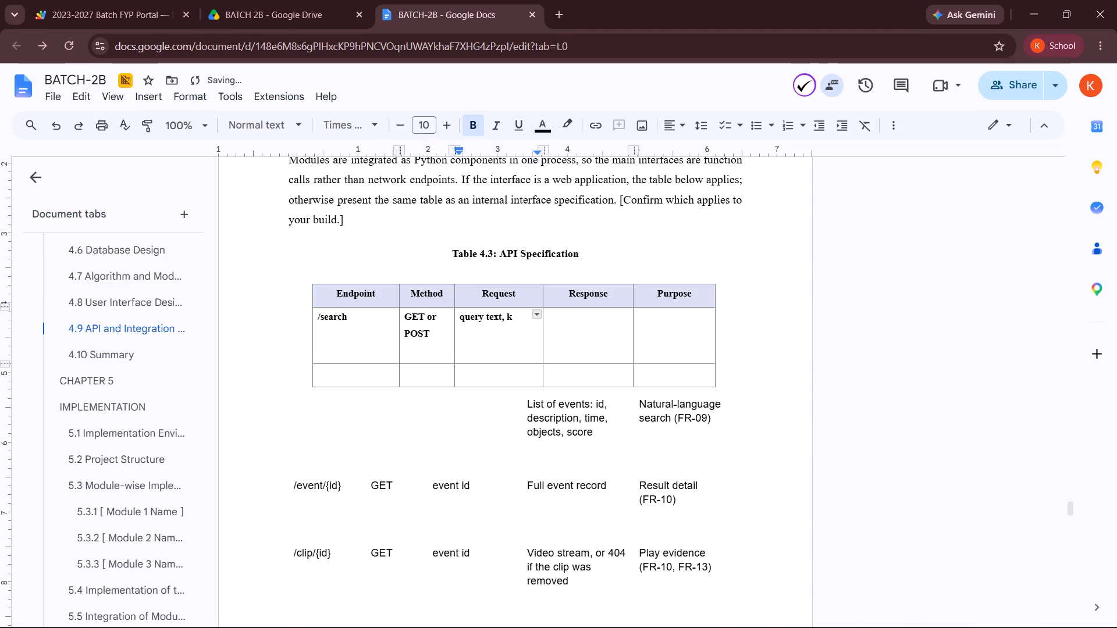
key(BackSpace)
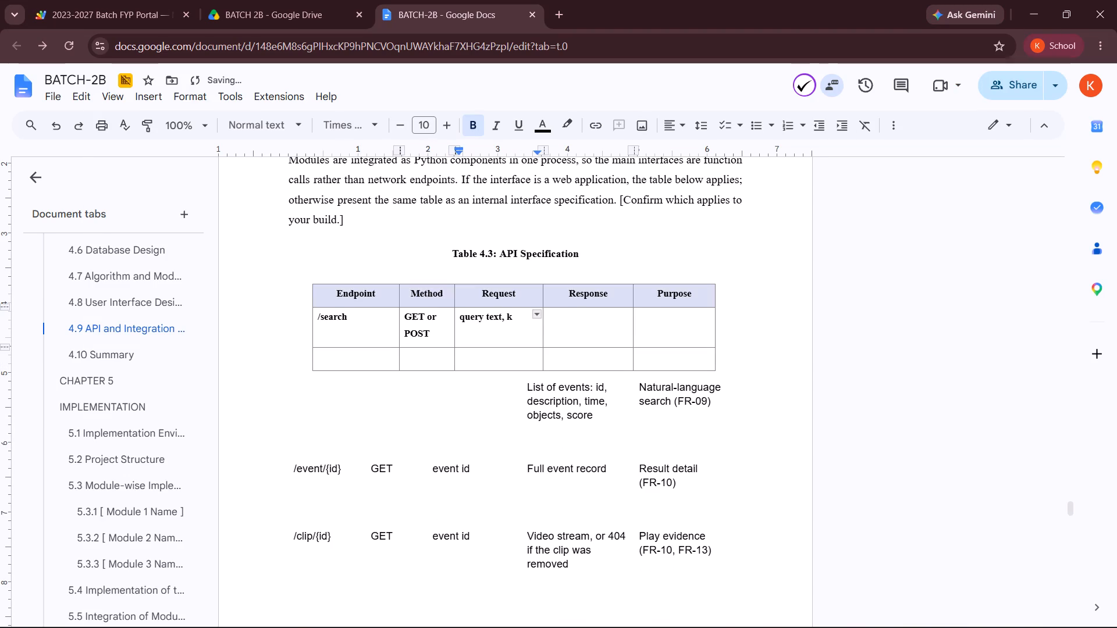
Move "List of events: id, description, time, objects, score" as plain text through Notepad into the /search row's Response cell, without trailing blank lines.
drag(526, 384, 601, 421)
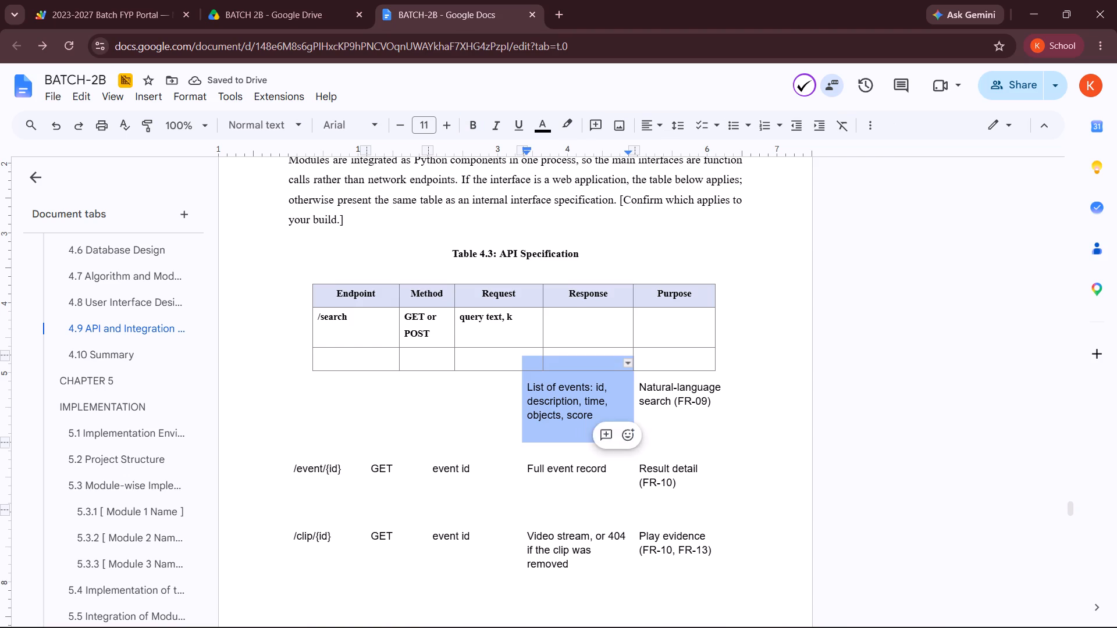
key(ctrl+x)
click(817, 605)
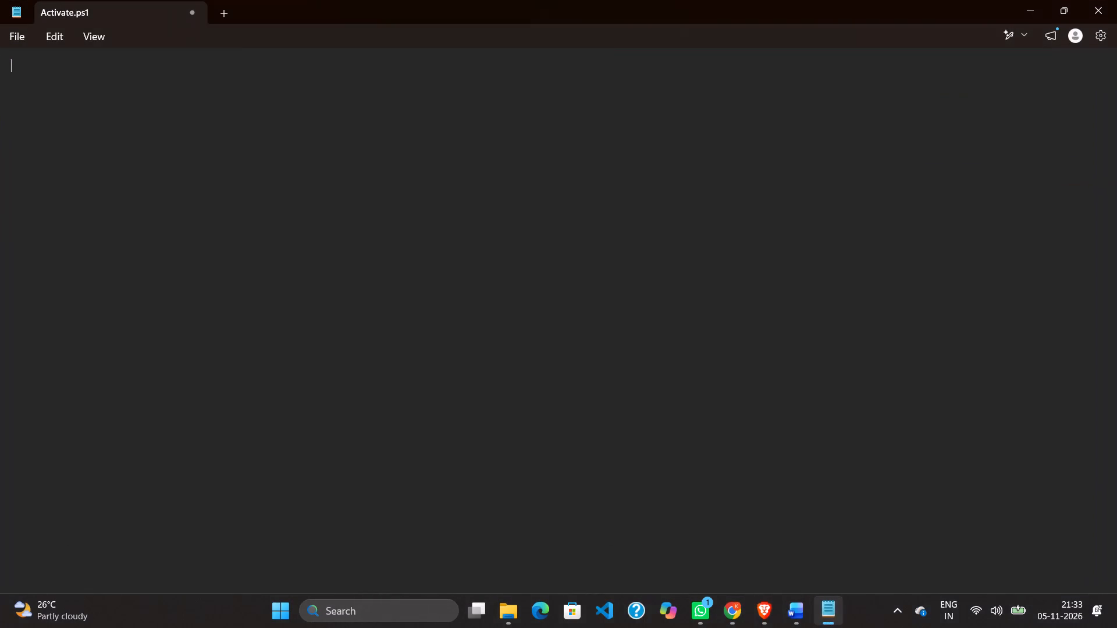
key(ctrl+v)
key(ctrl+a)
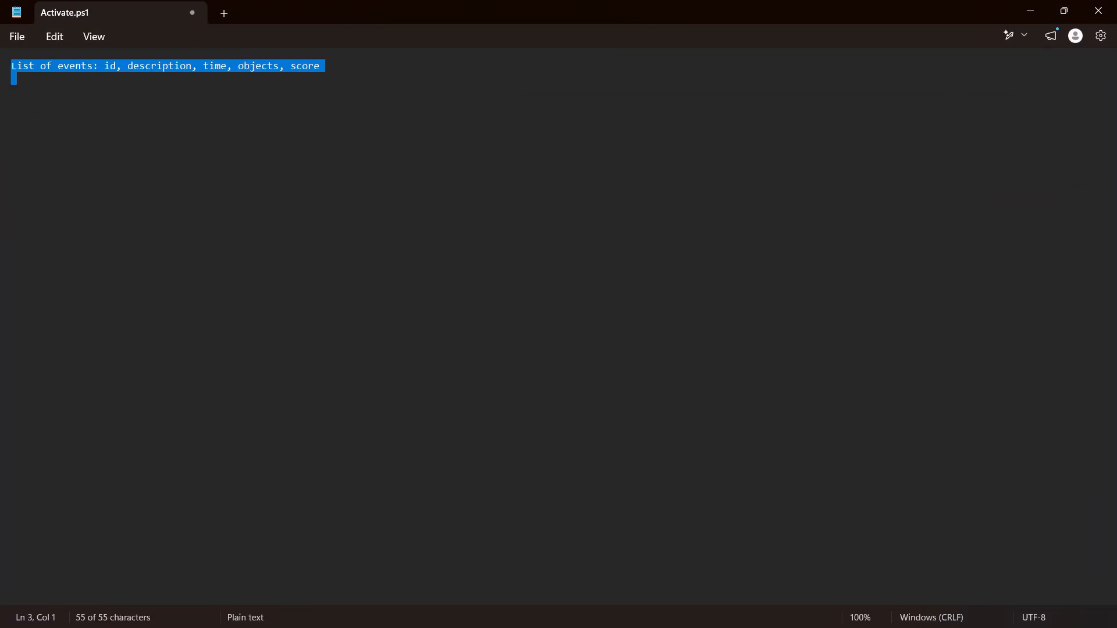
key(ctrl+x)
click(1031, 0)
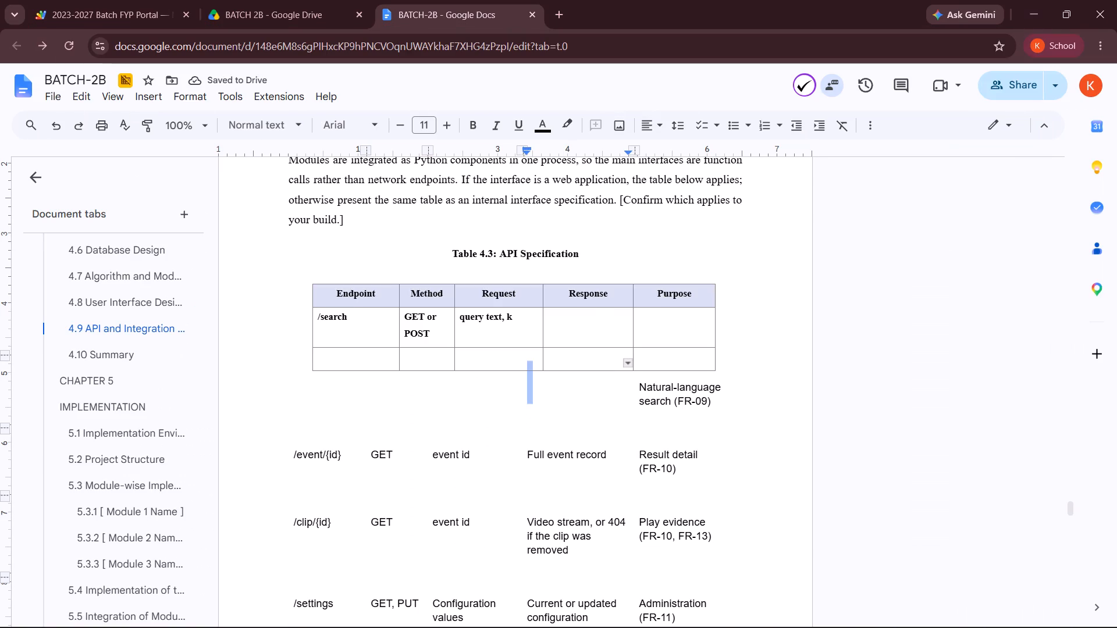
click(586, 326)
key(ctrl+v)
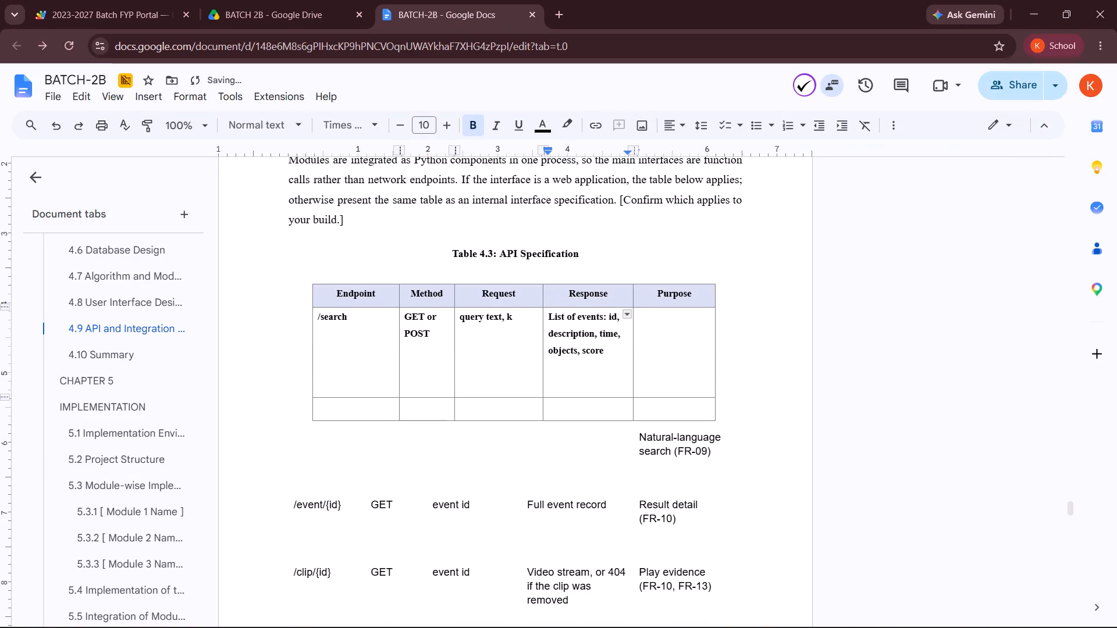
key(BackSpace)
key(BackSpace)
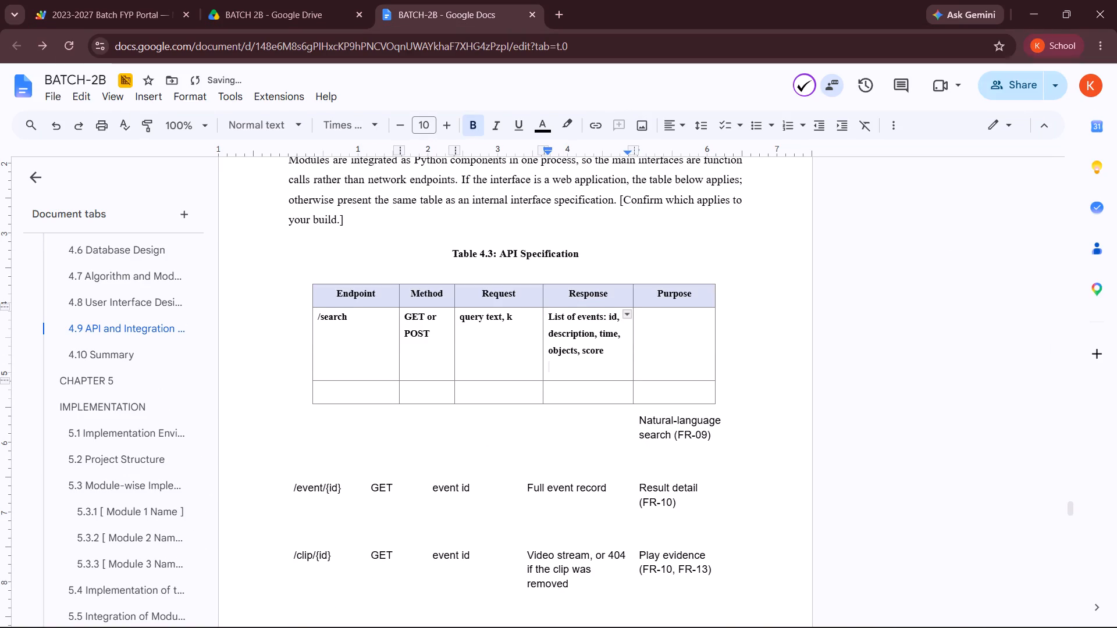
Move "Natural-language search (FR-09)" from the borderless table as plain text through Notepad into the /search row's Purpose cell, trimming trailing blank lines.
drag(642, 405, 720, 422)
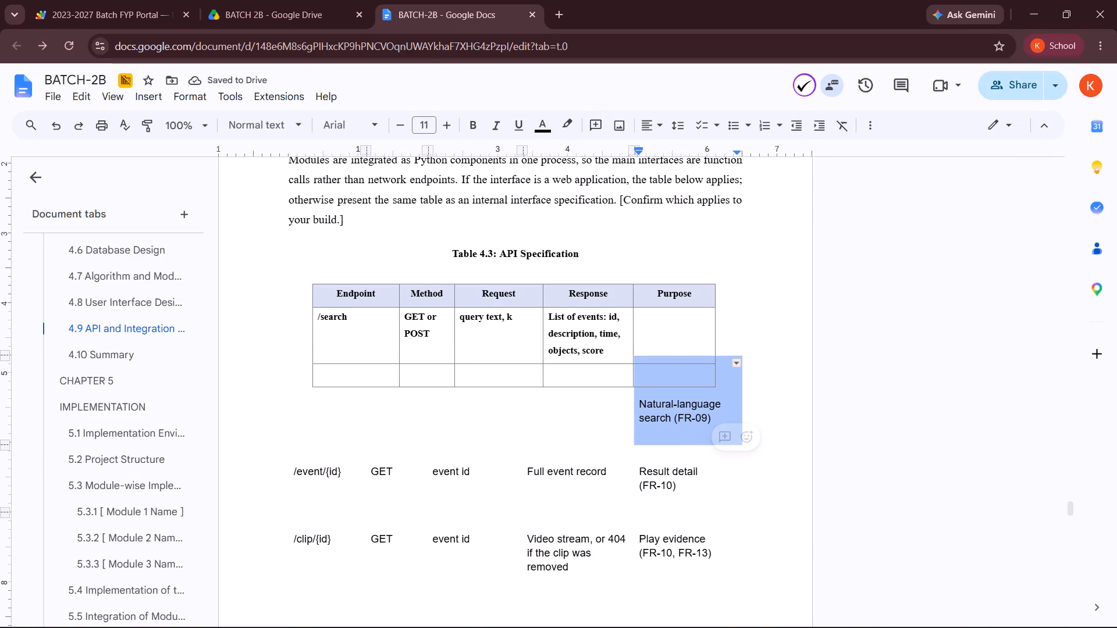
key(ctrl+x)
click(829, 611)
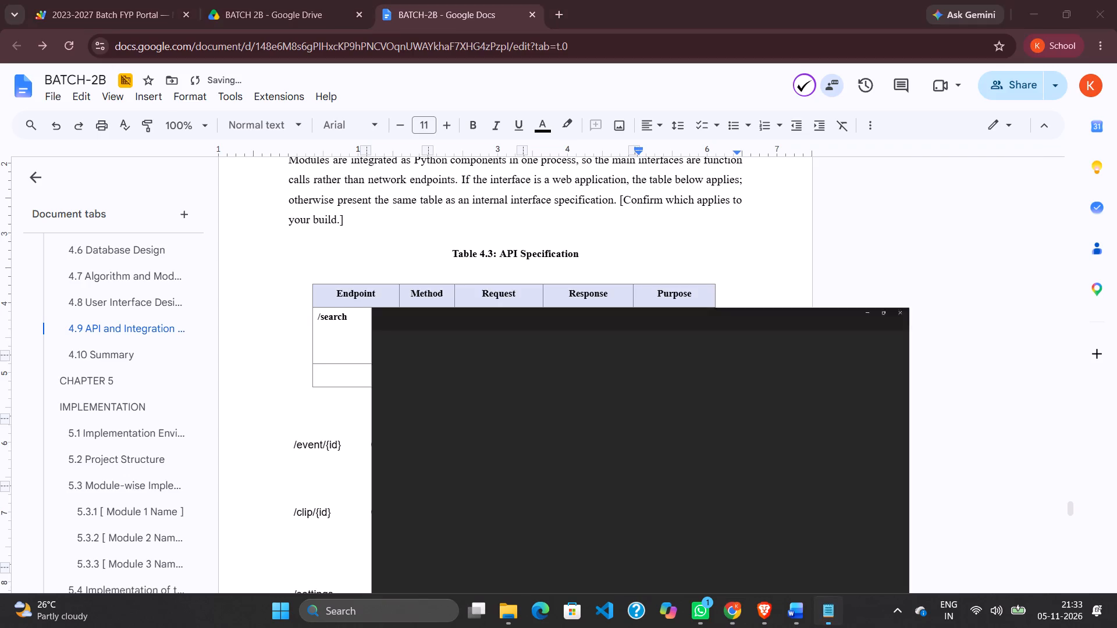
key(ctrl+v)
key(ctrl+a)
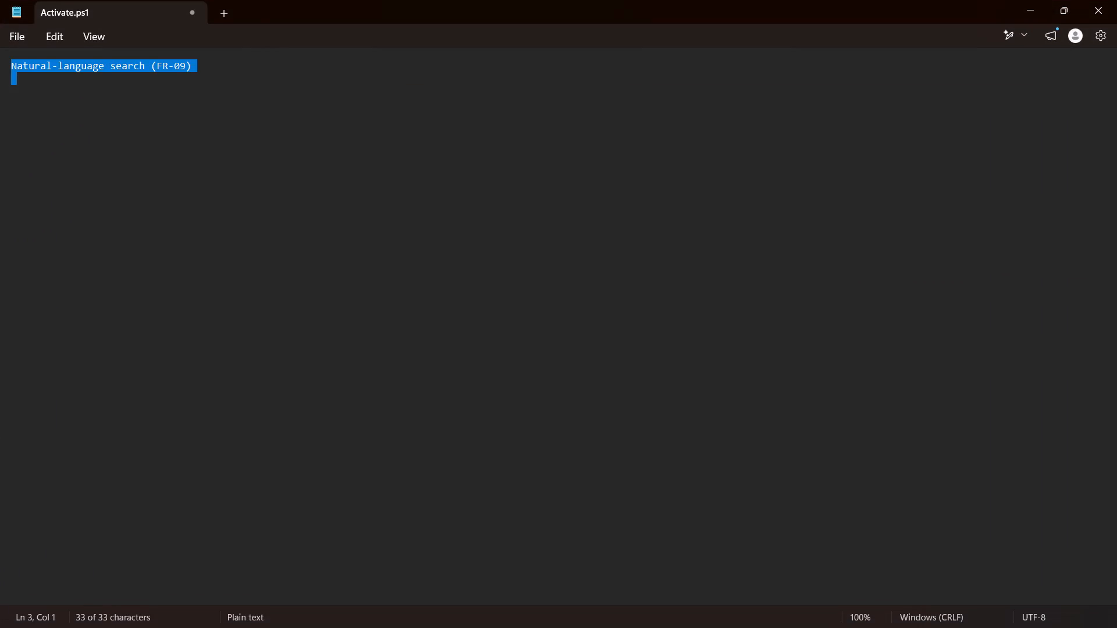
key(ctrl+x)
click(1027, 0)
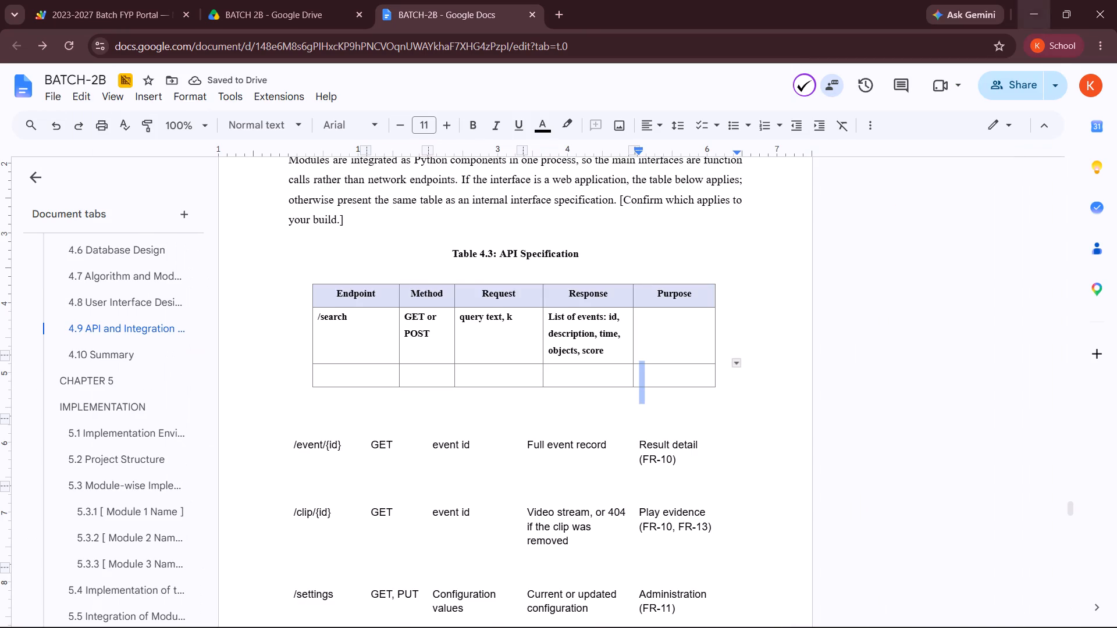
click(664, 322)
key(ctrl+v)
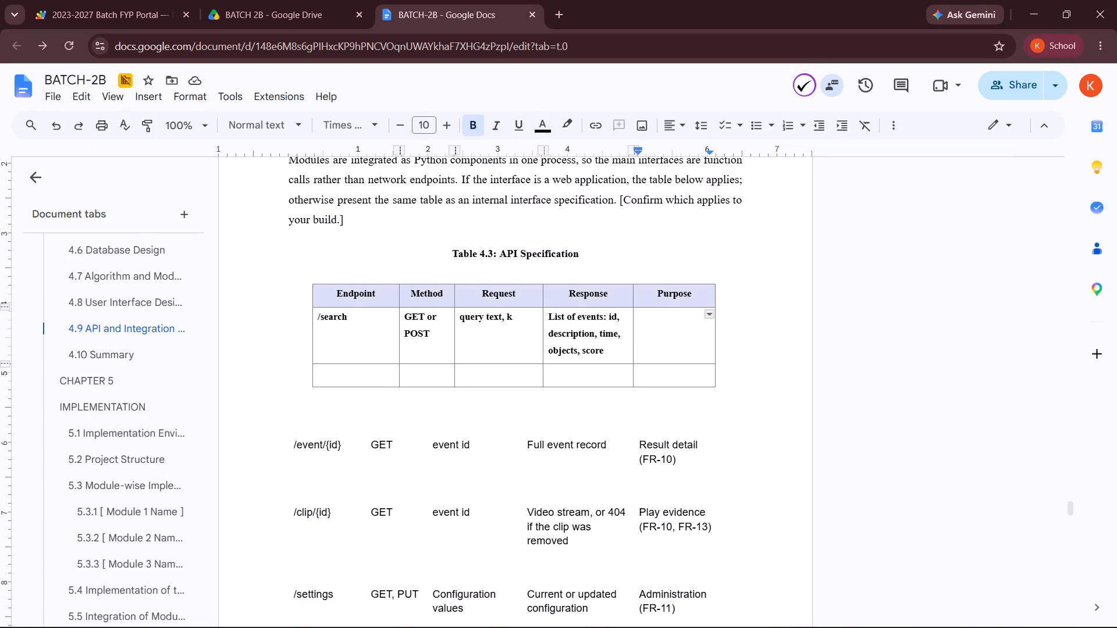
key(BackSpace)
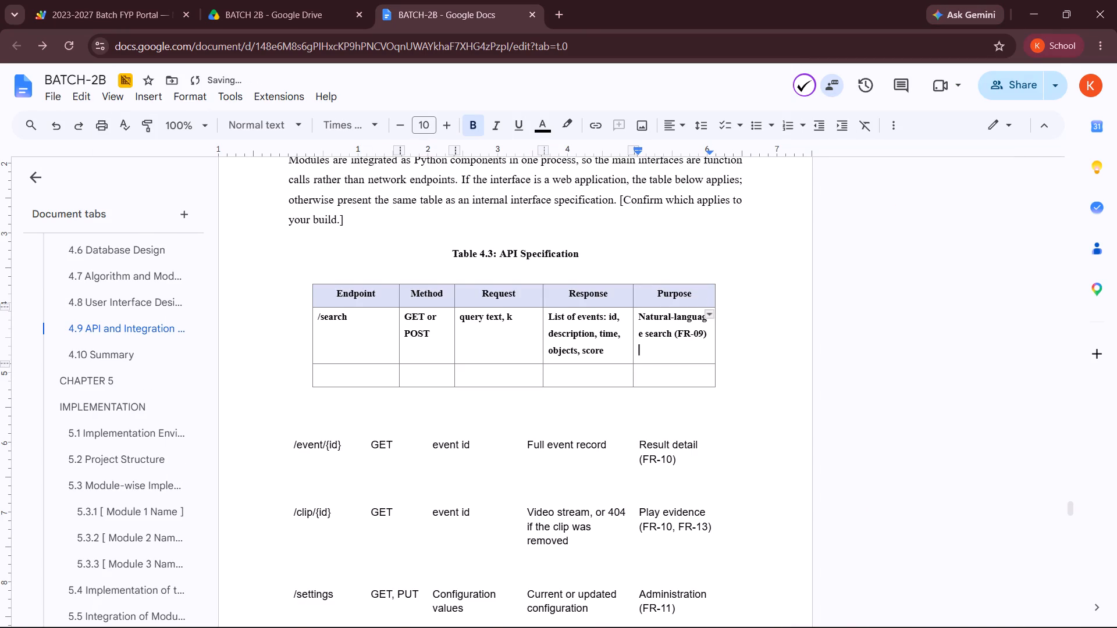
Remove the bold formatting from all the text in Table 4.3's /search row and centre-align it.
drag(317, 320, 489, 343)
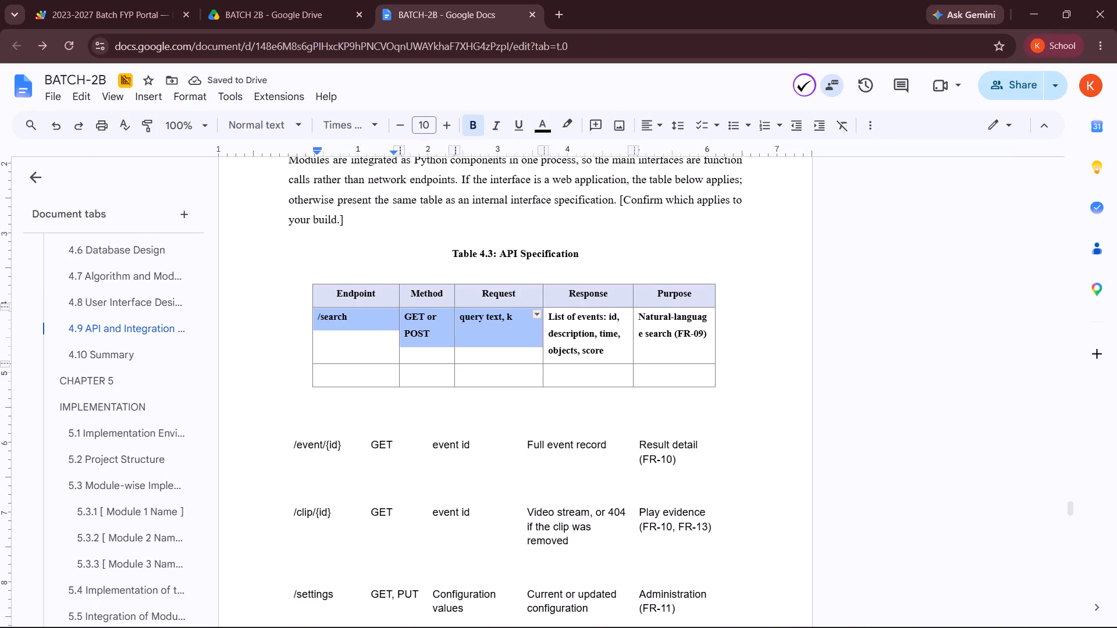
drag(489, 343, 660, 352)
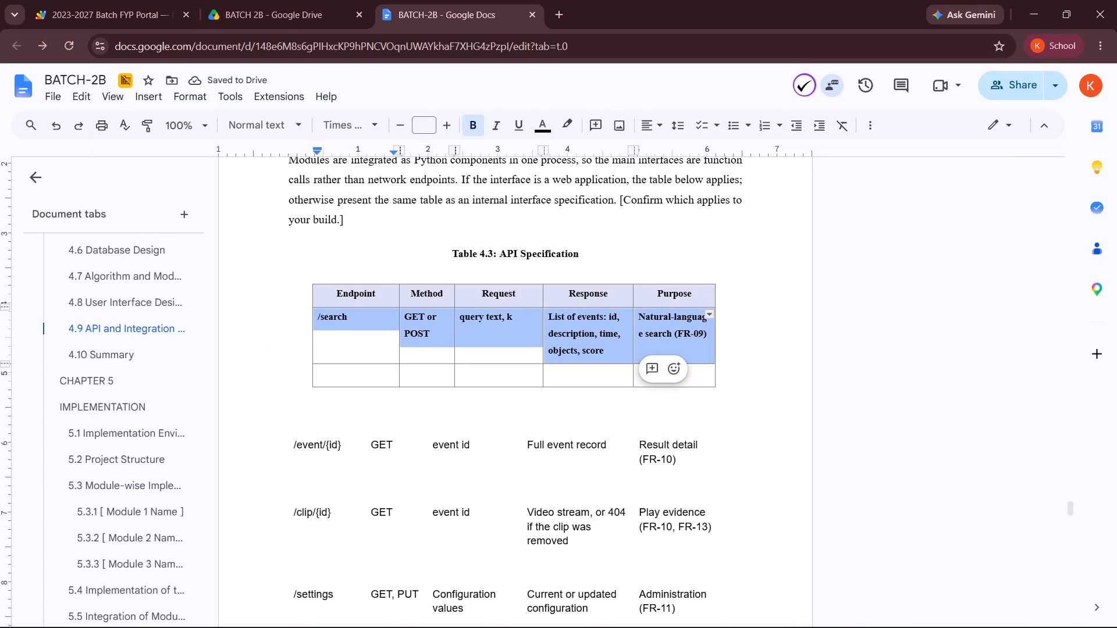
click(476, 122)
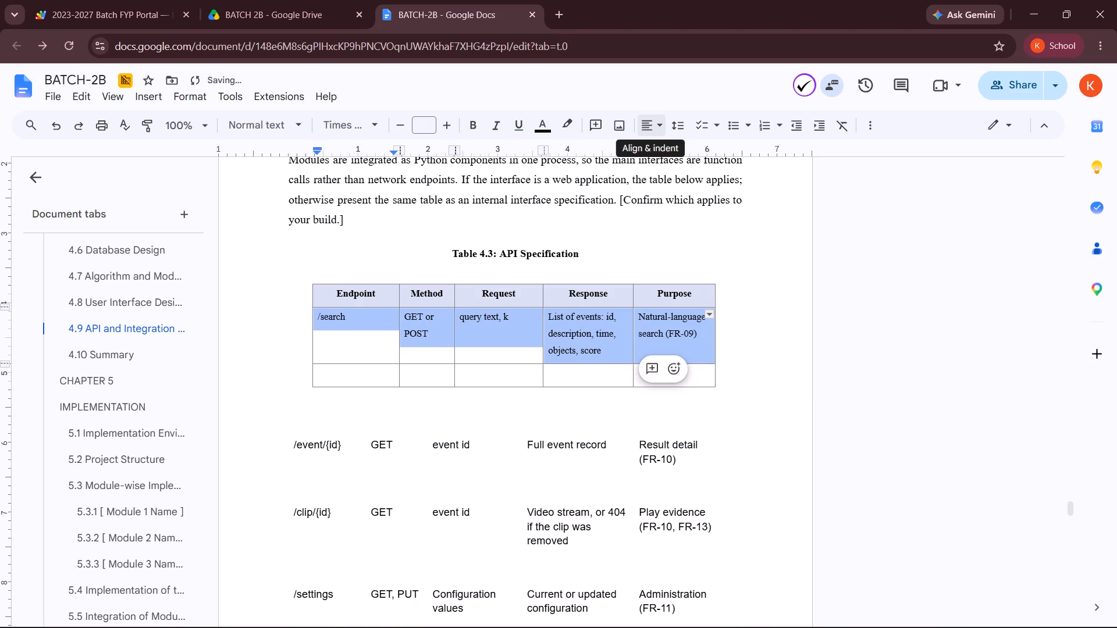
click(656, 130)
click(667, 148)
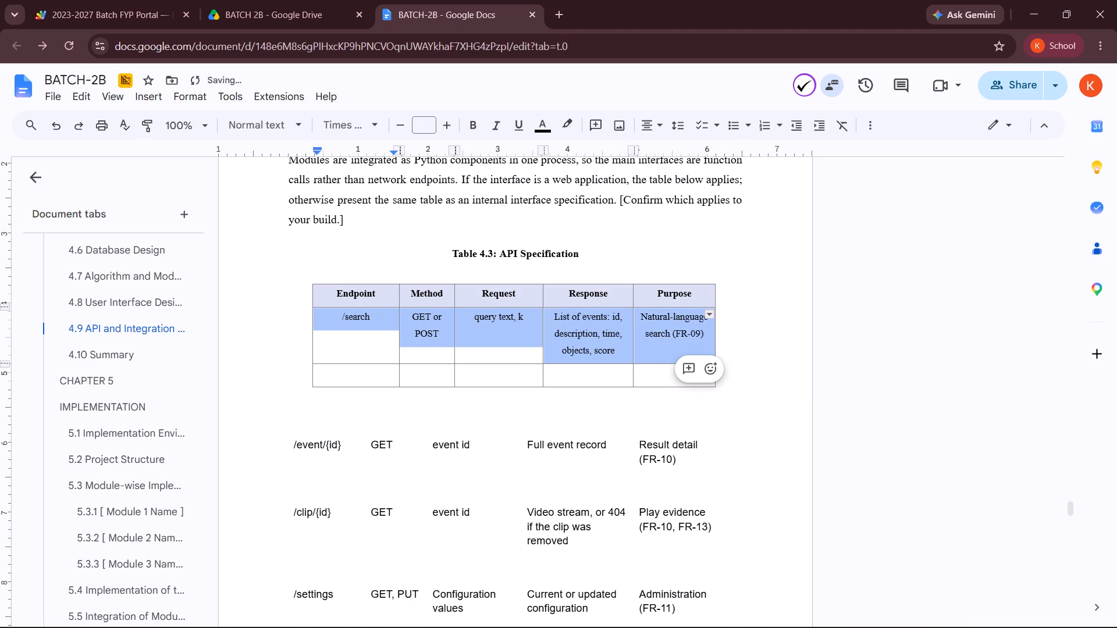
click(923, 299)
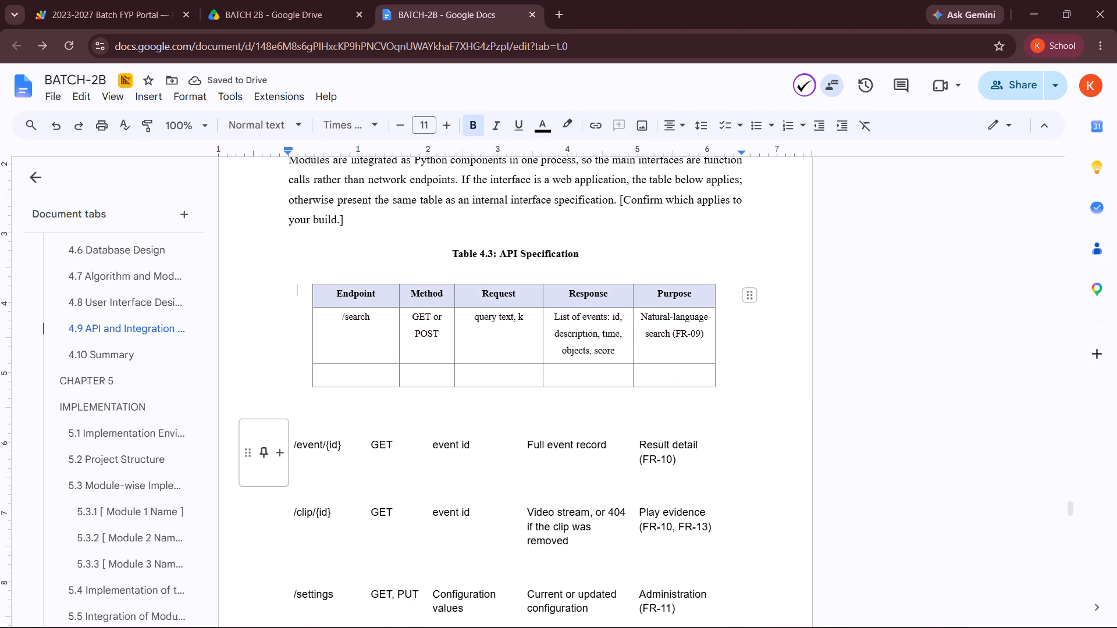
Move "/event/{id}" from the borderless table as plain text through Notepad into the Endpoint cell of Table 4.3's second body row.
drag(294, 447, 343, 460)
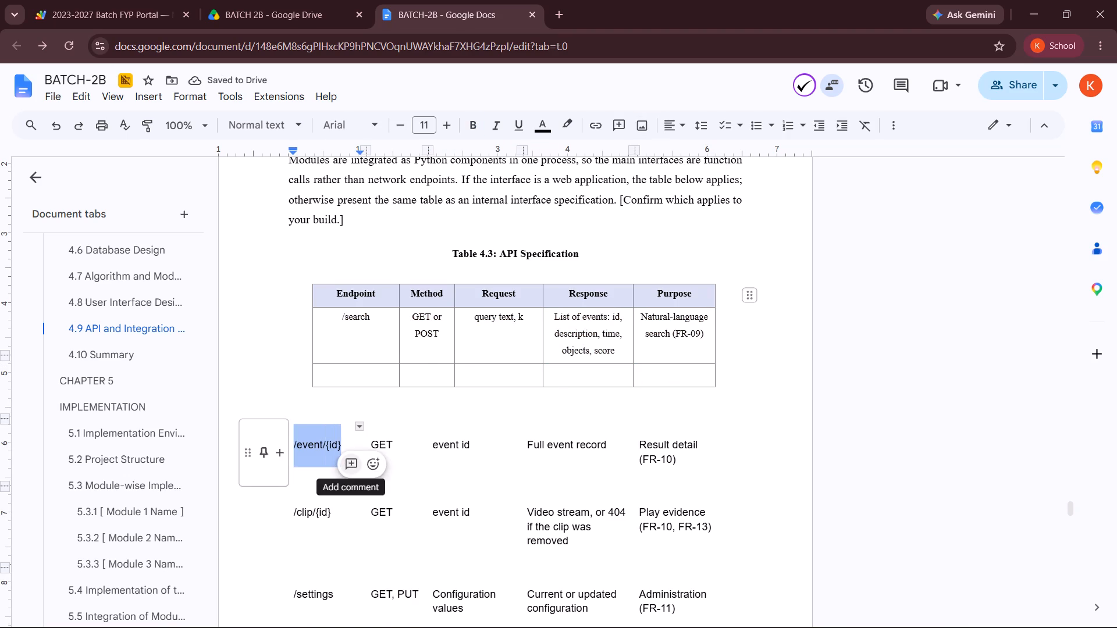
key(ctrl+x)
click(832, 623)
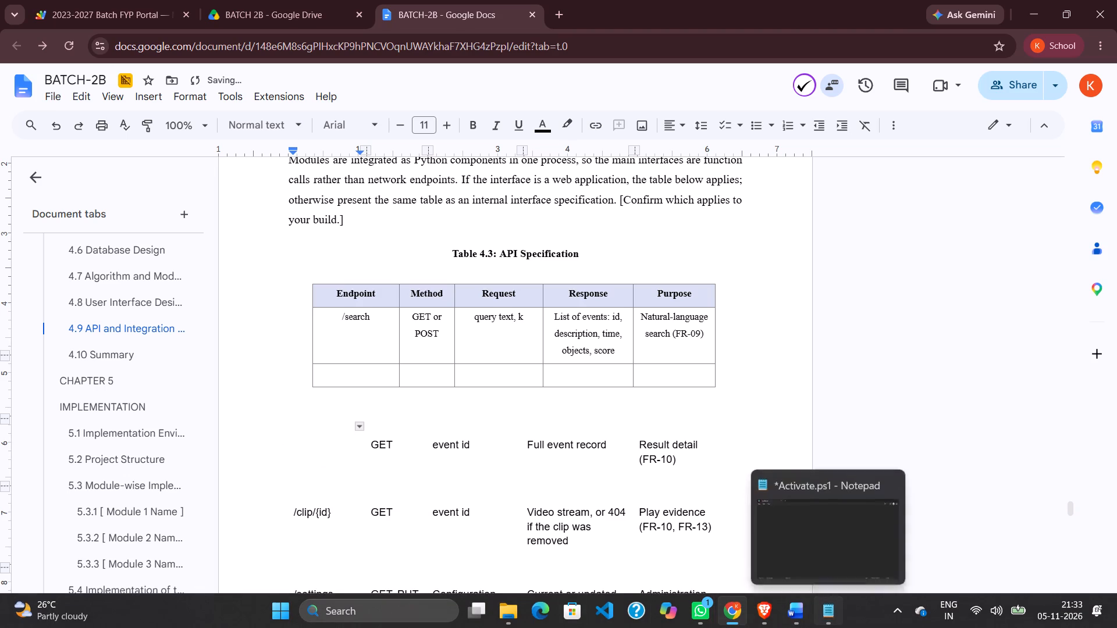
key(ctrl+v)
key(ctrl+a)
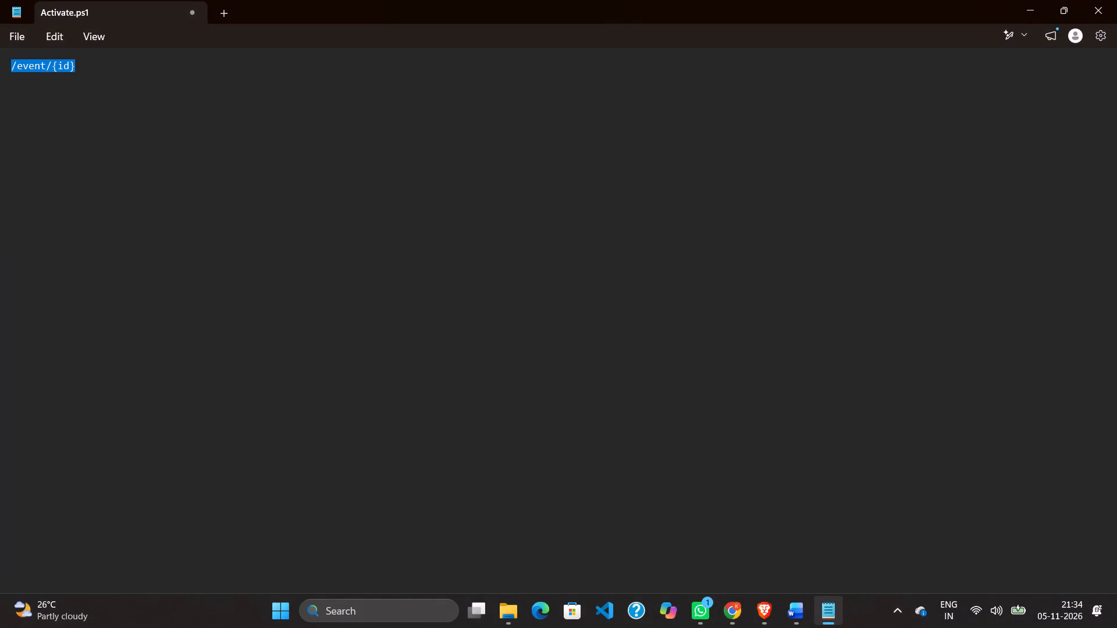
key(ctrl+x)
click(1030, 0)
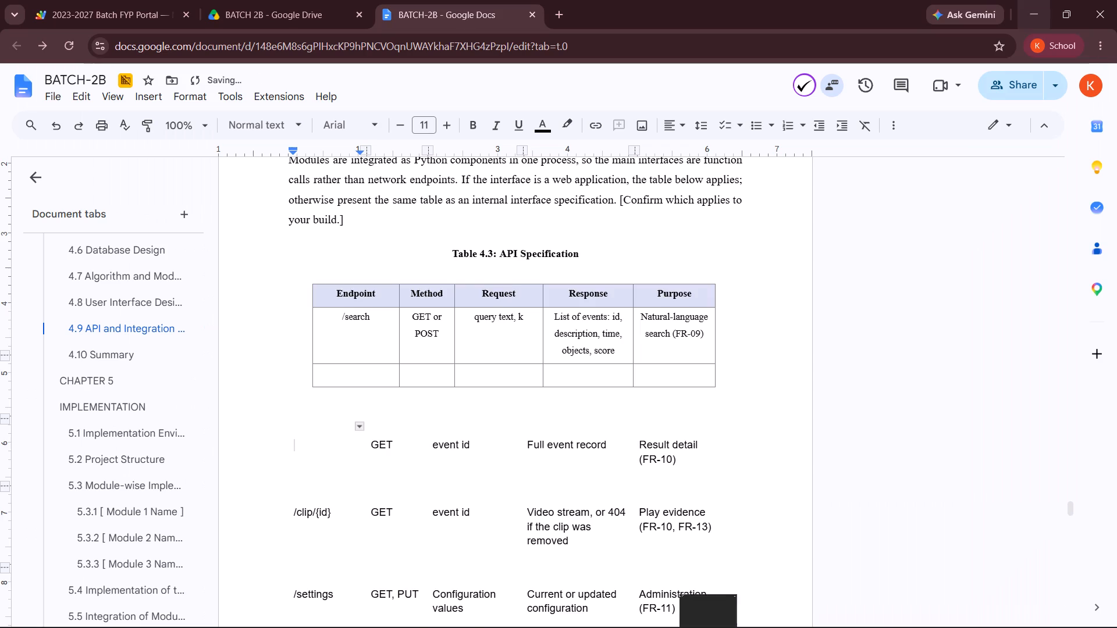
click(383, 373)
key(ctrl+v)
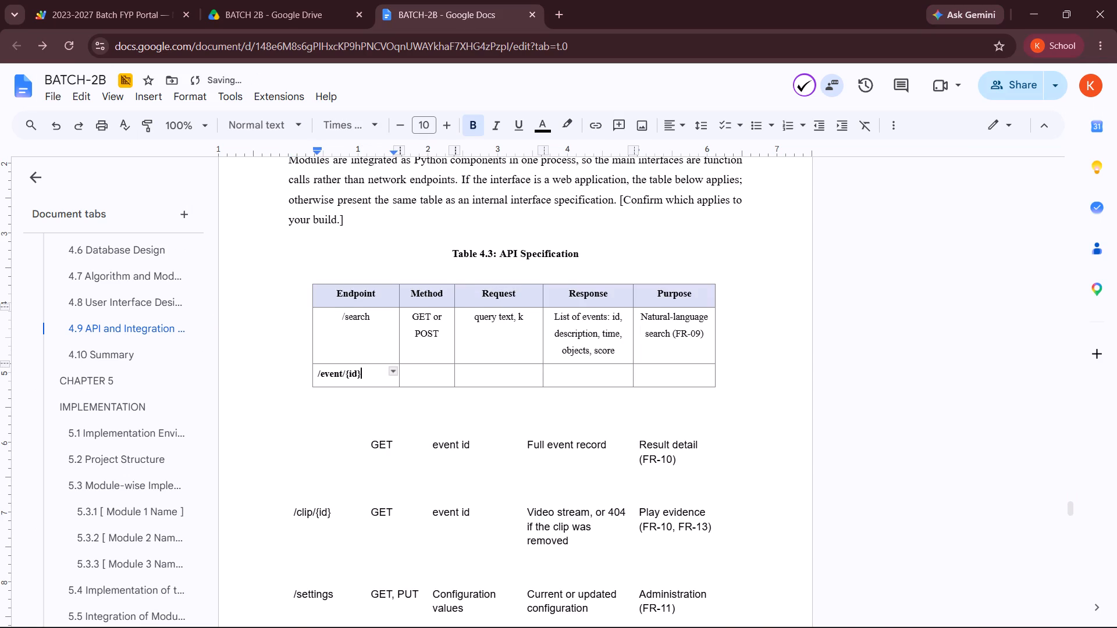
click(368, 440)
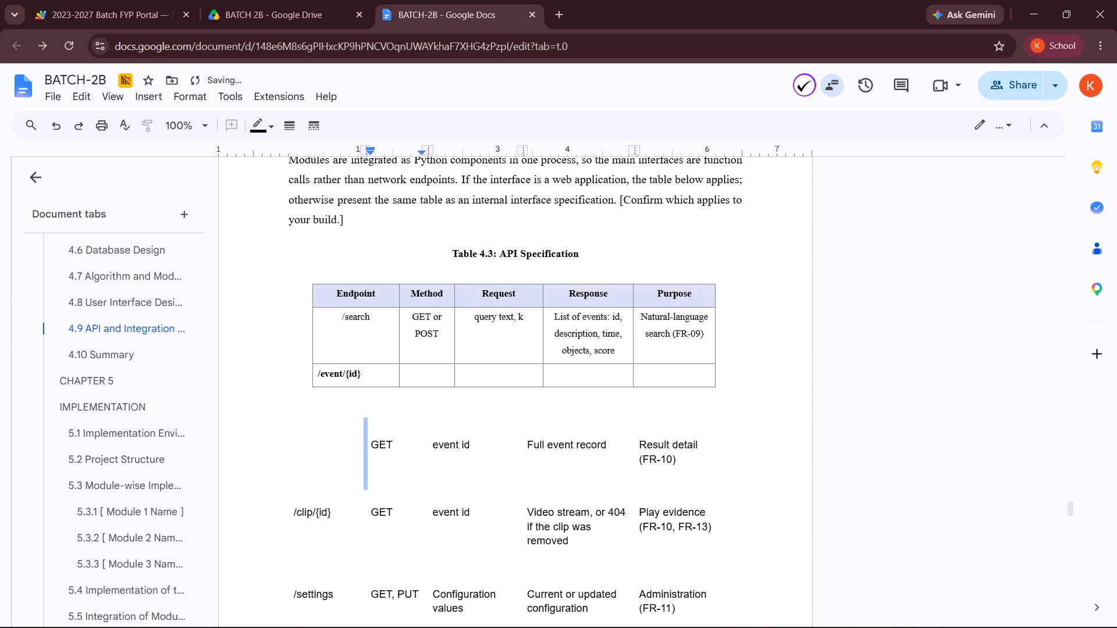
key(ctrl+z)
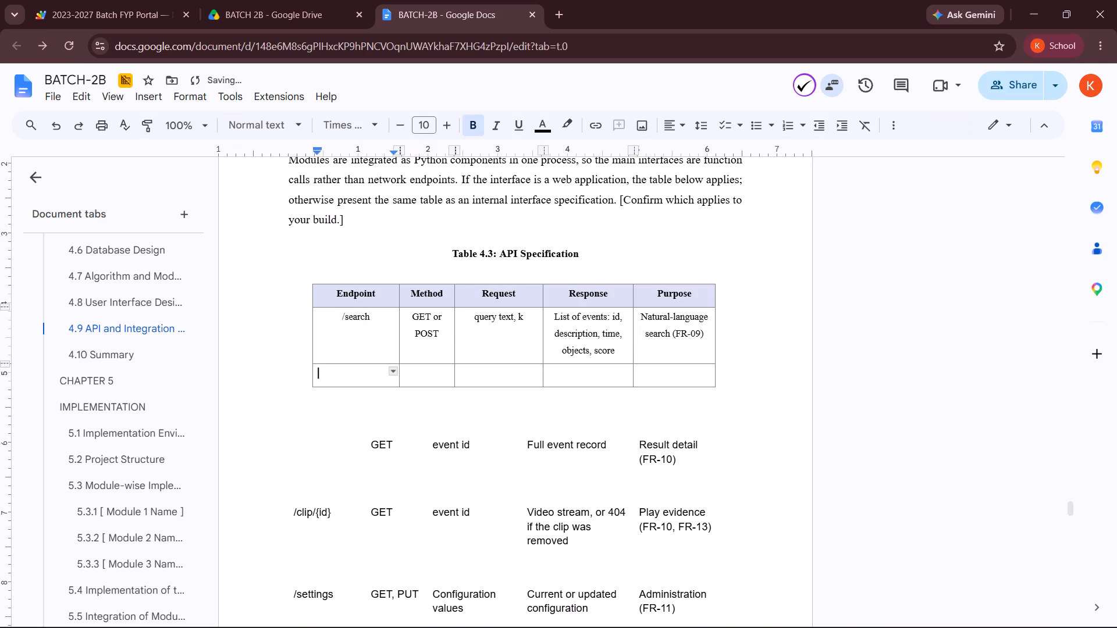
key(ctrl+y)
Move "GET" from the borderless table as plain text through Notepad into the Method cell of Table 4.3's /event/{id} row.
drag(372, 444, 396, 445)
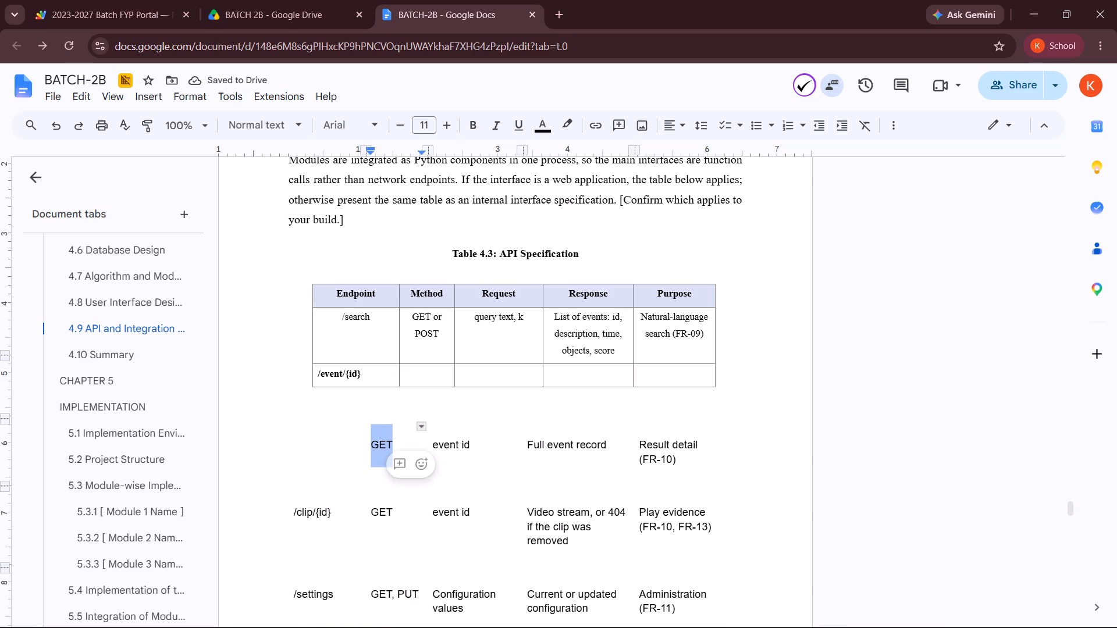
key(ctrl+x)
click(828, 613)
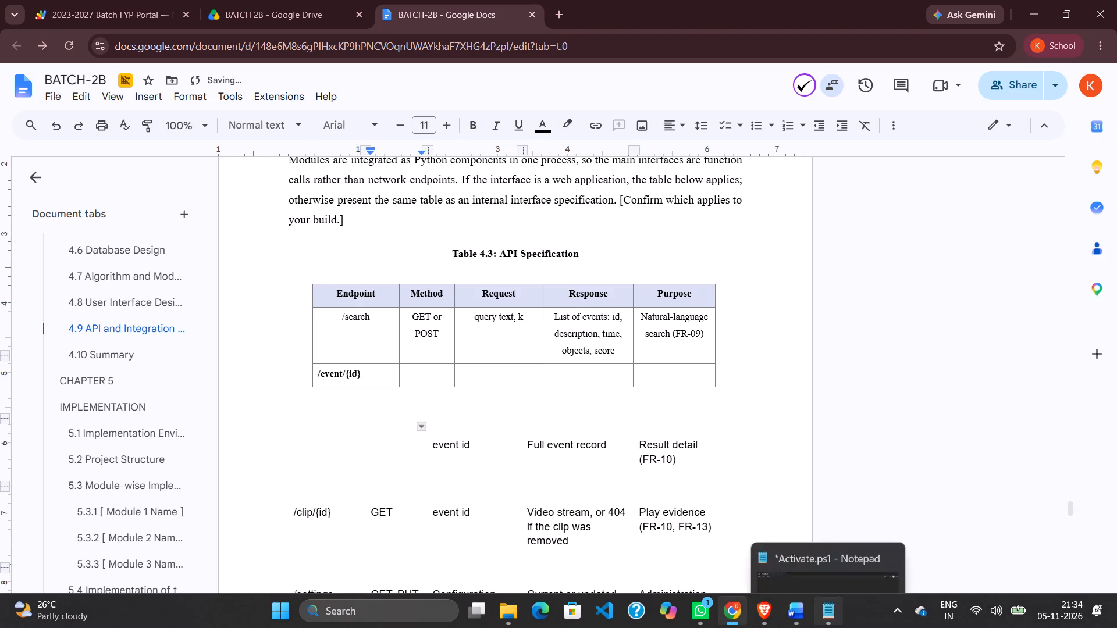
key(ctrl+v)
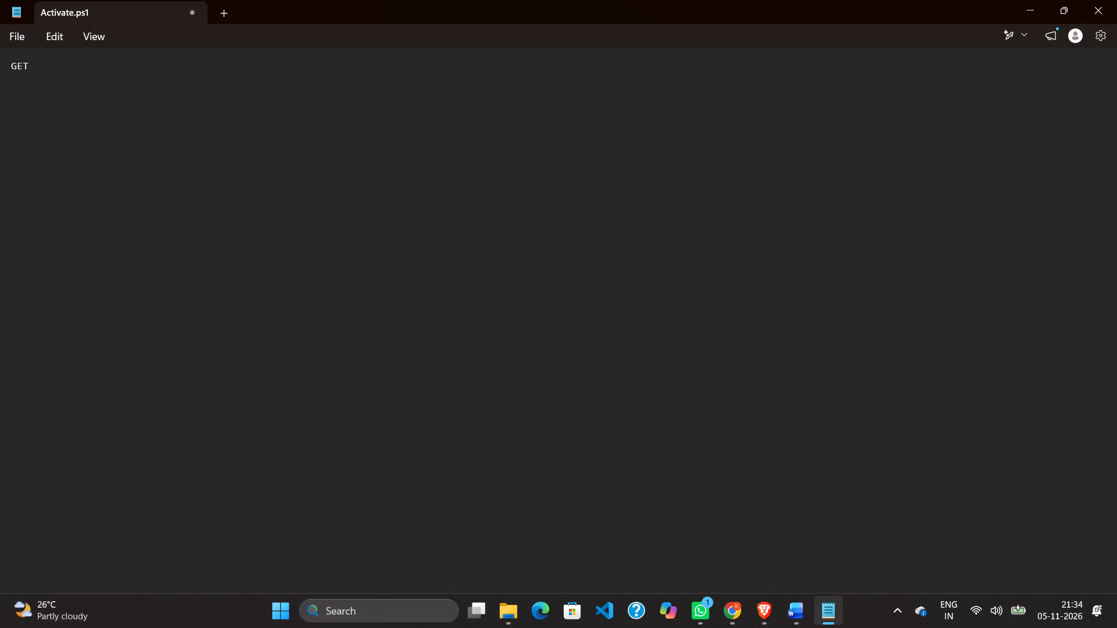
key(ctrl+a)
key(ctrl+x)
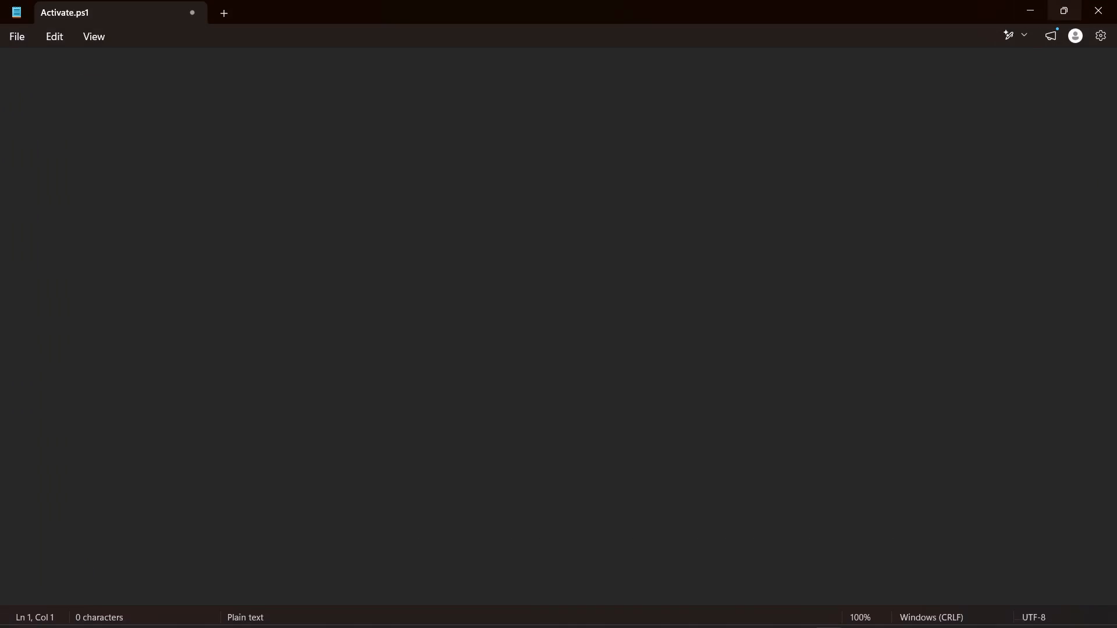
click(1043, 0)
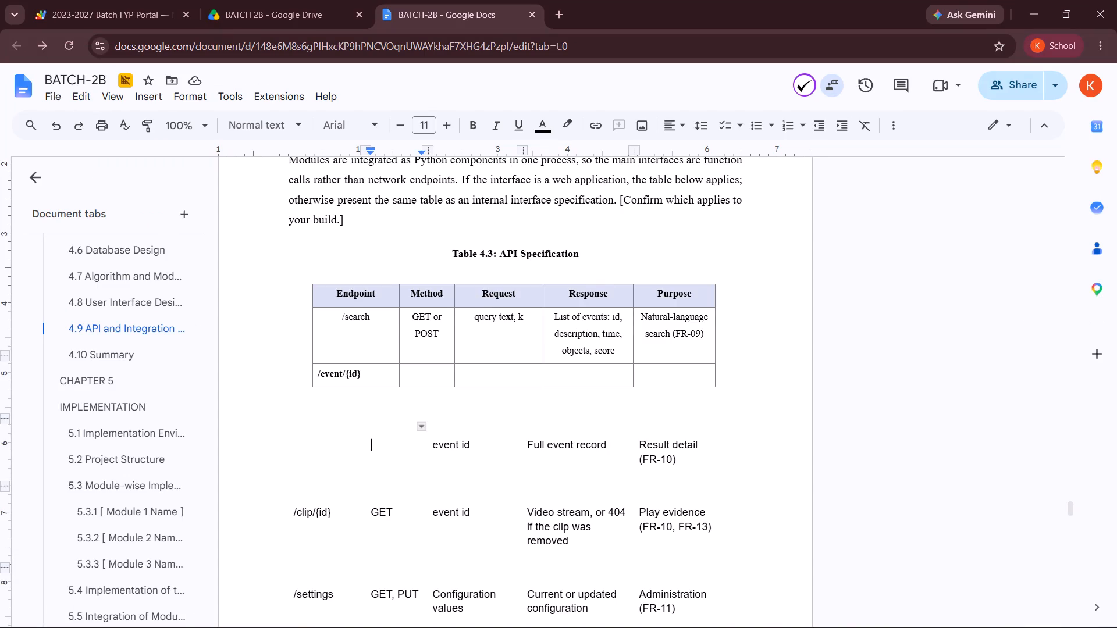
click(442, 376)
key(ctrl+v)
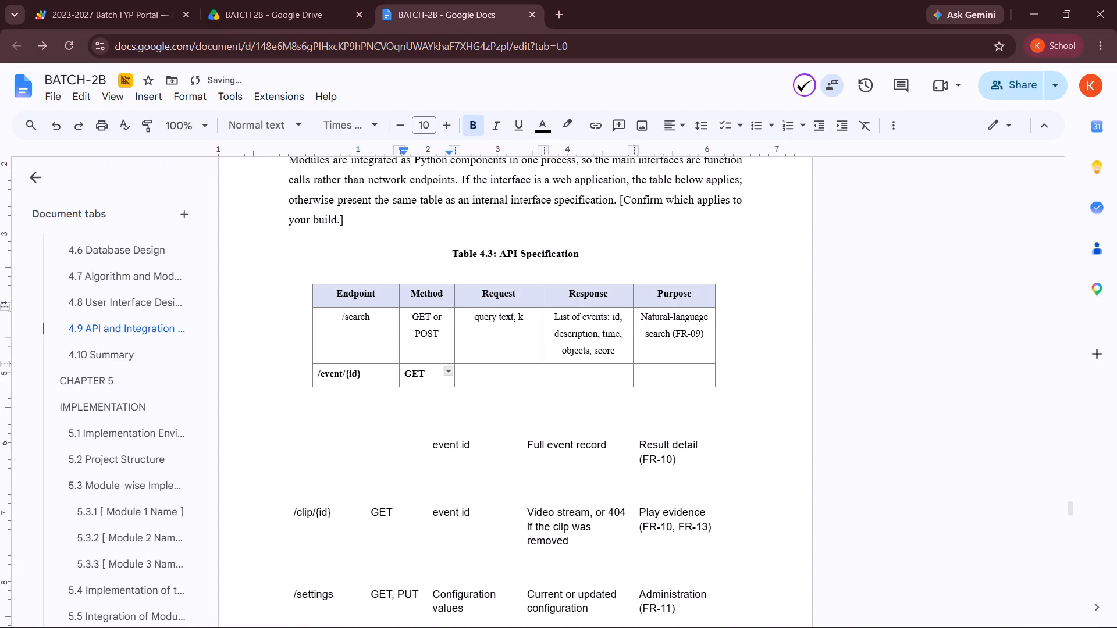
Move "event id" as plain text through Notepad into the /event/{id} row's Request cell, without trailing blank lines.
drag(429, 445, 473, 446)
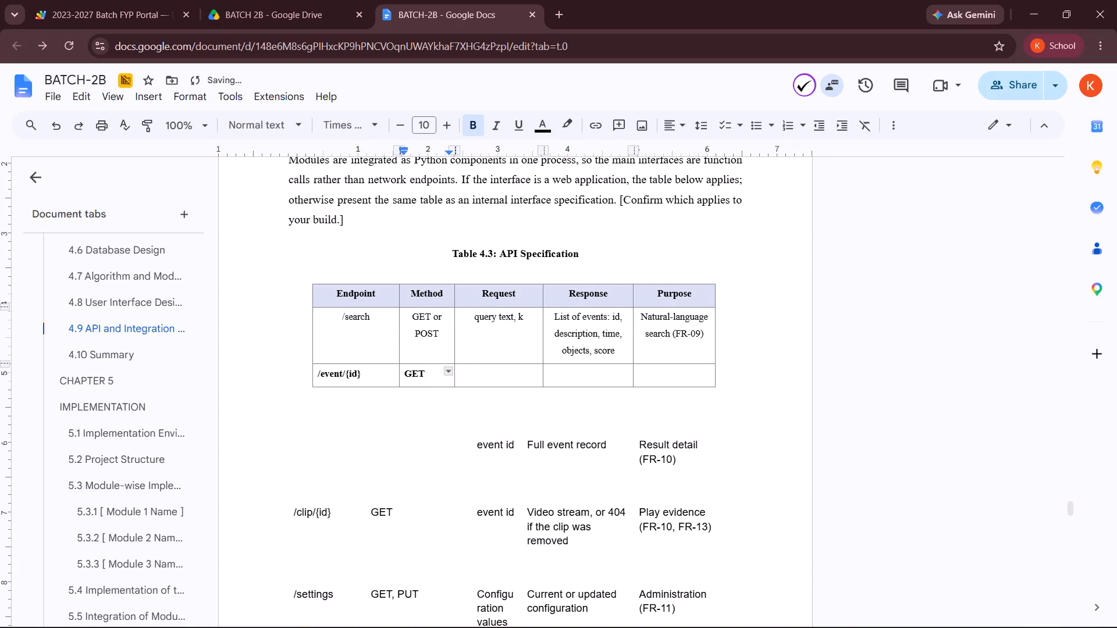
key(ctrl+z)
drag(435, 444, 496, 436)
key(ctrl+x)
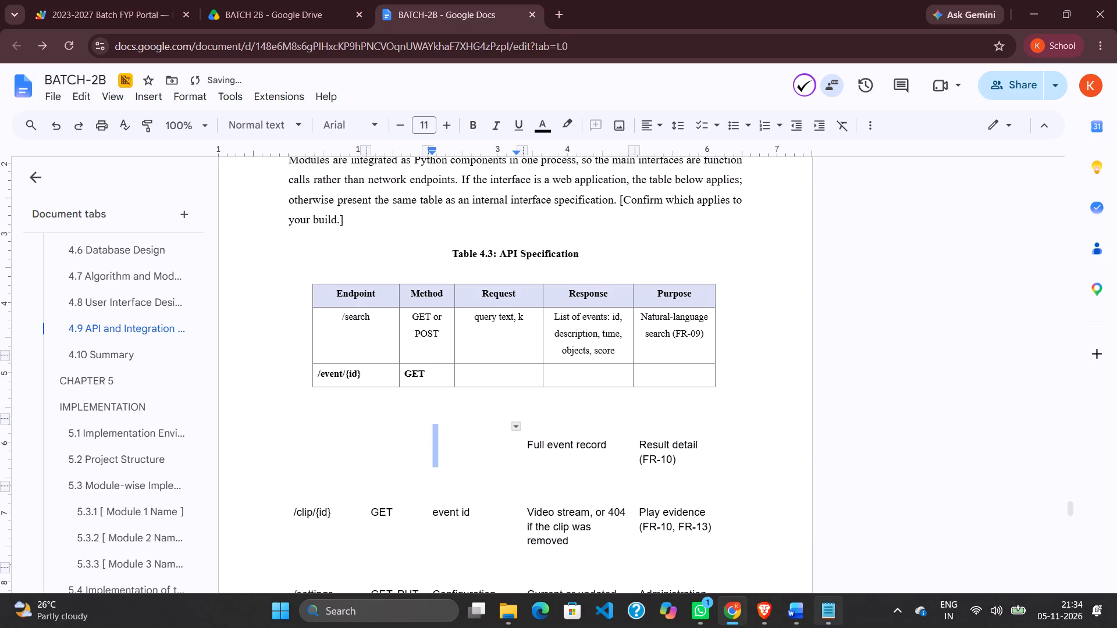
click(831, 614)
key(ctrl+v)
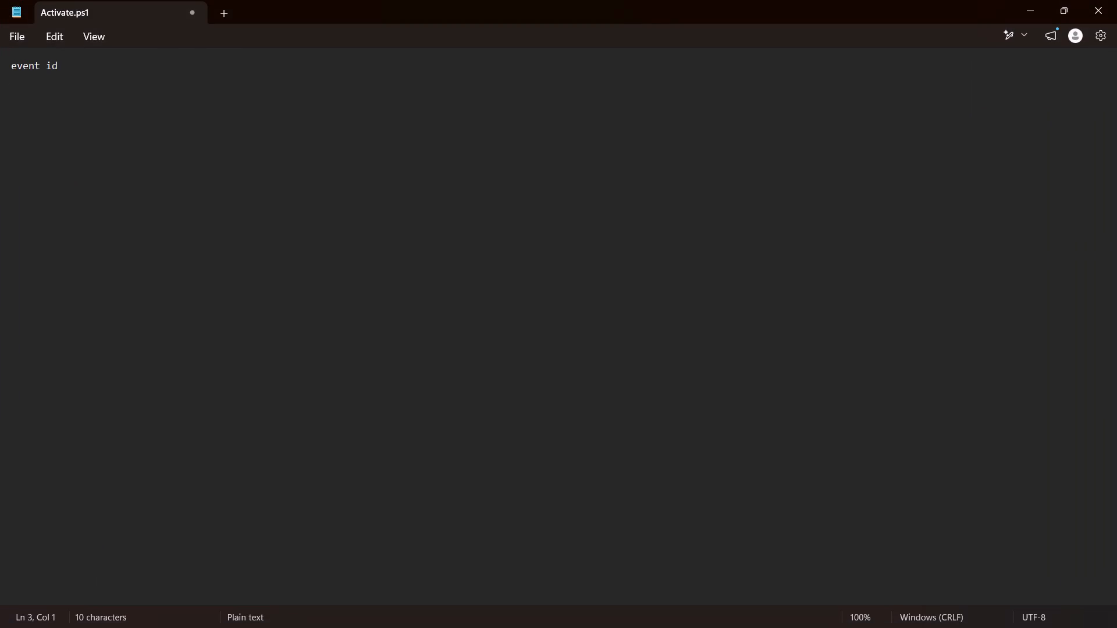
key(ctrl+a)
key(ctrl+x)
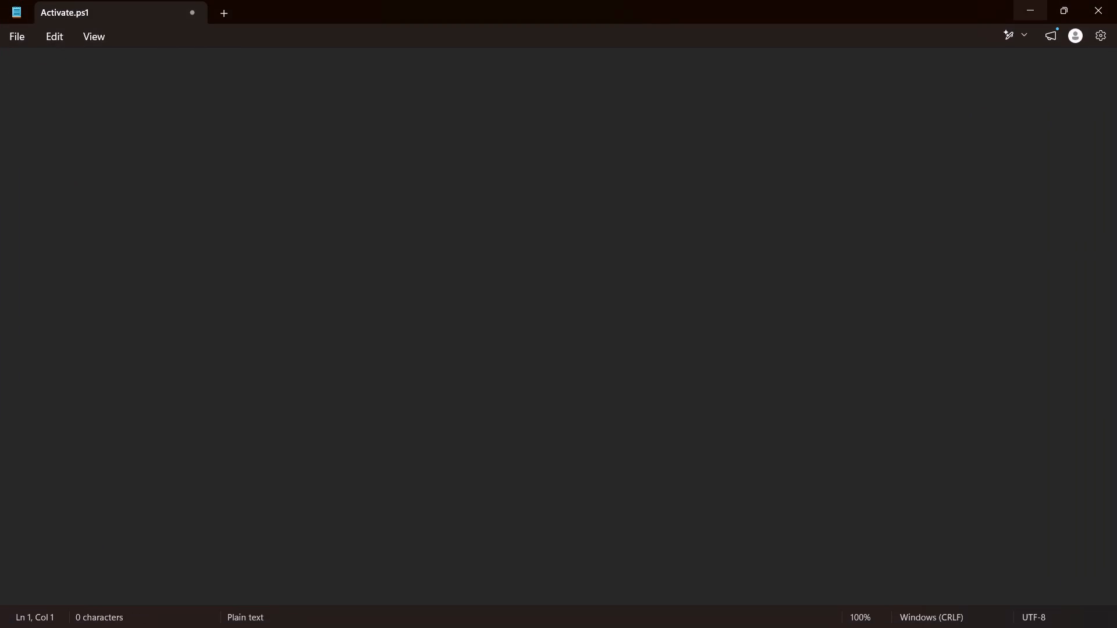
click(1026, 19)
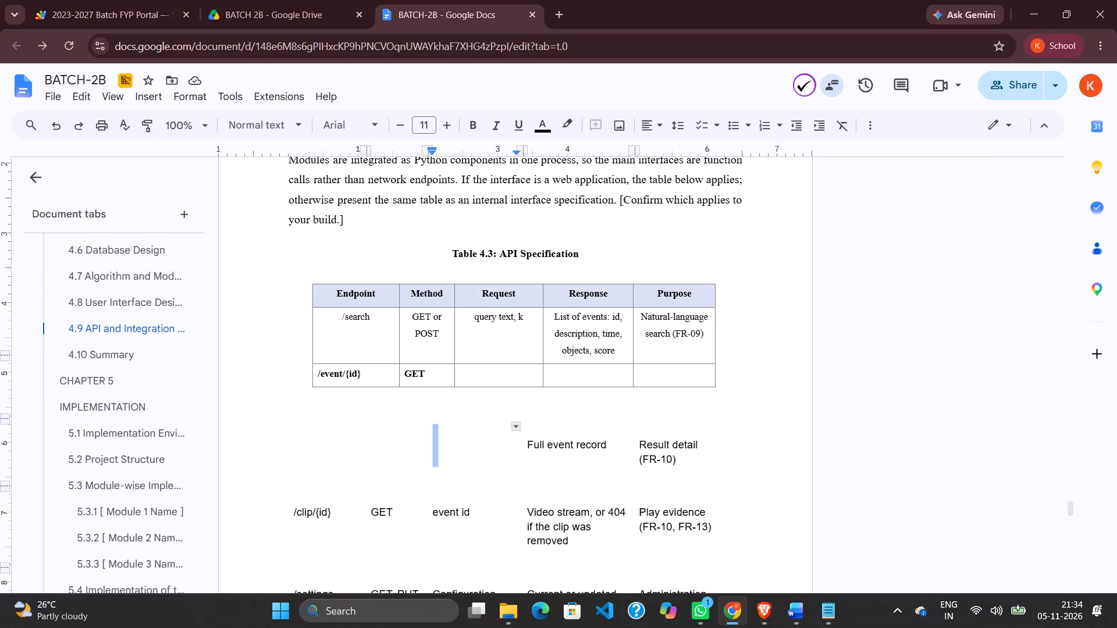
click(499, 380)
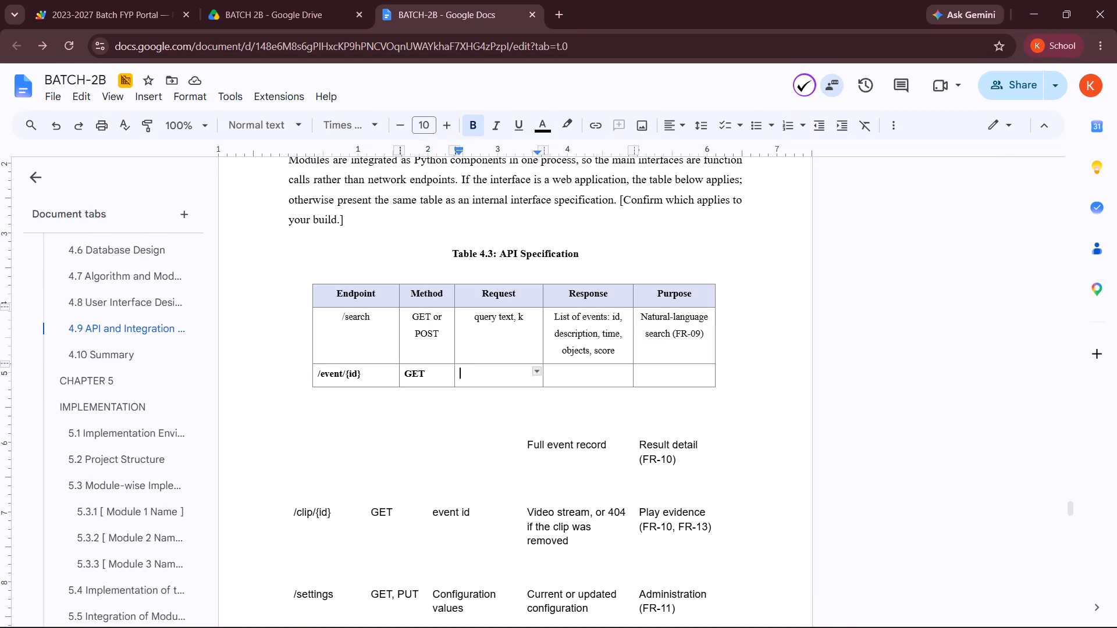
key(ctrl+v)
key(BackSpace)
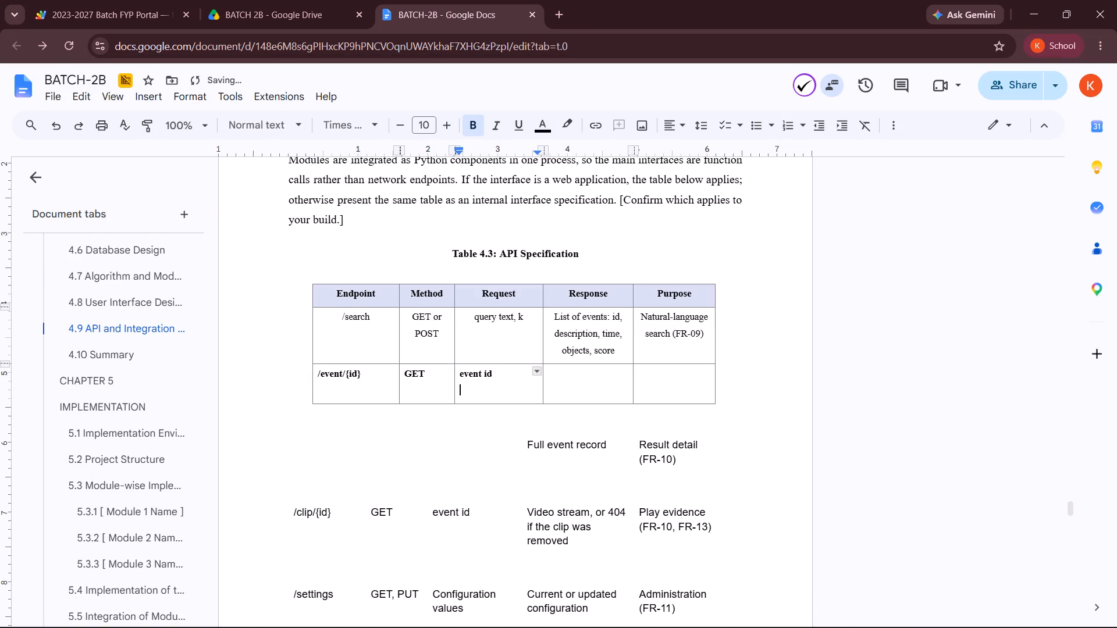
key(BackSpace)
Move "Full event record" as plain text through Notepad into the /event/{id} row's Response cell, without trailing blank lines.
drag(527, 445, 611, 448)
key(ctrl+x)
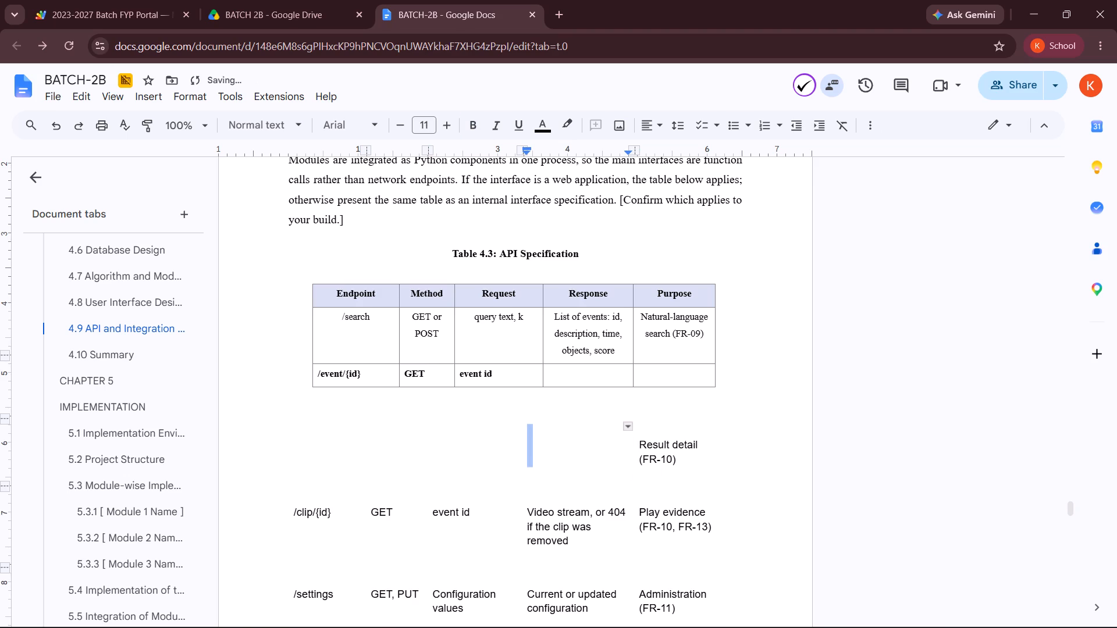
click(820, 615)
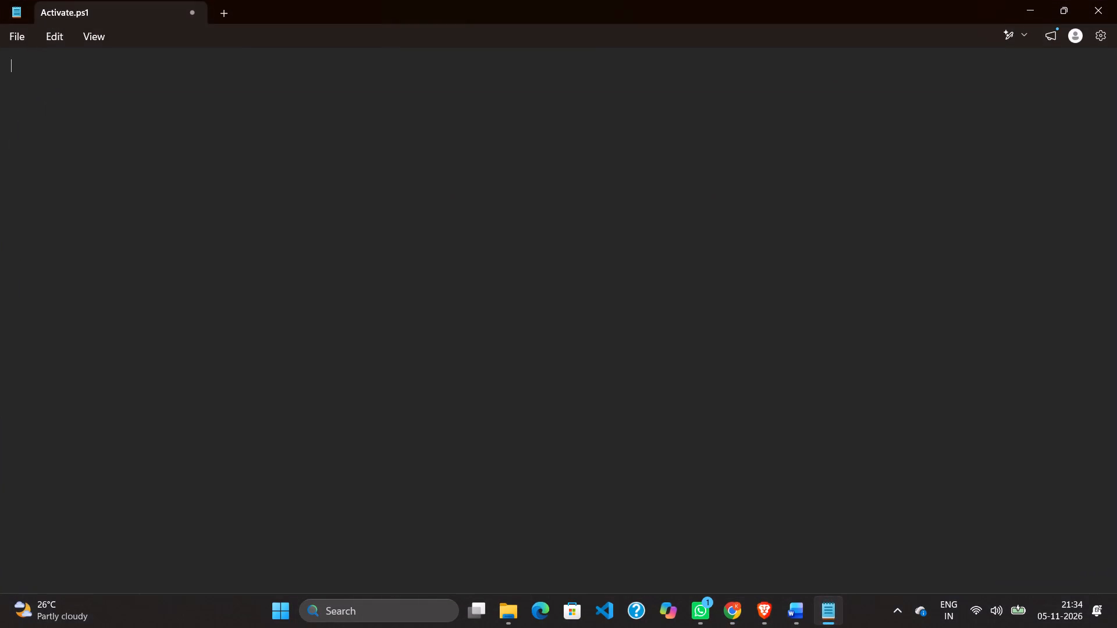
key(ctrl+v)
key(ctrl+a)
key(ctrl+x)
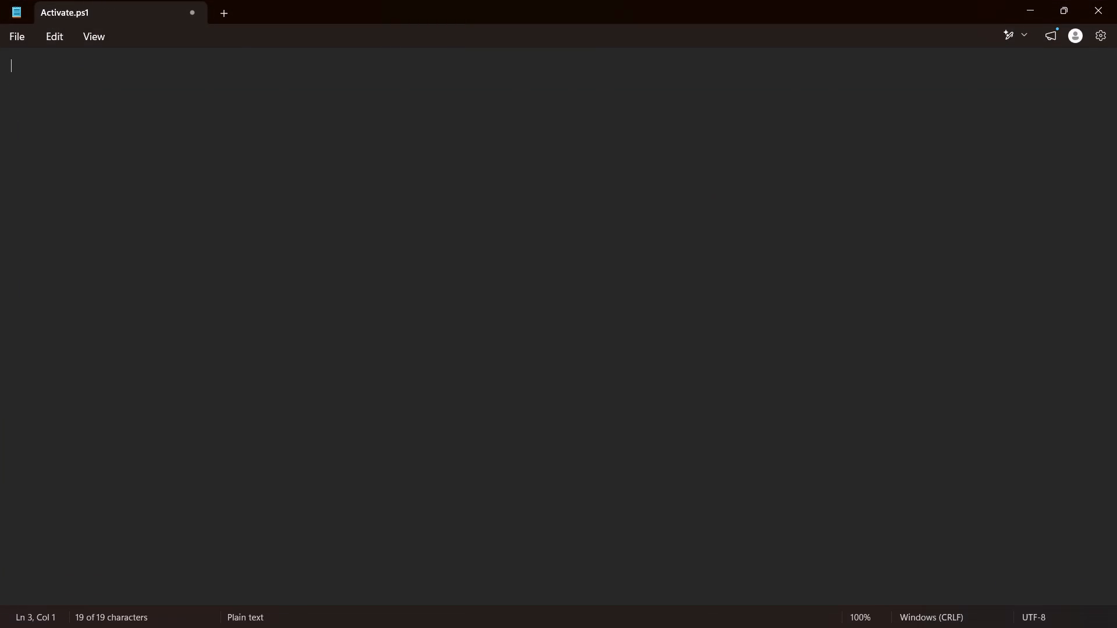
click(1021, 3)
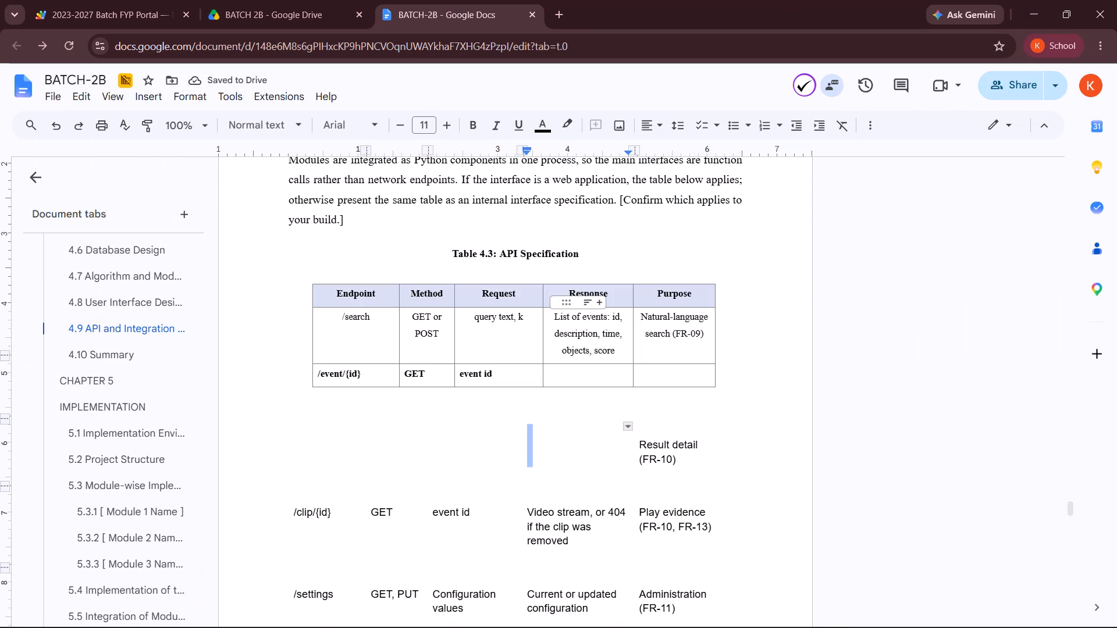
click(569, 379)
key(ctrl+v)
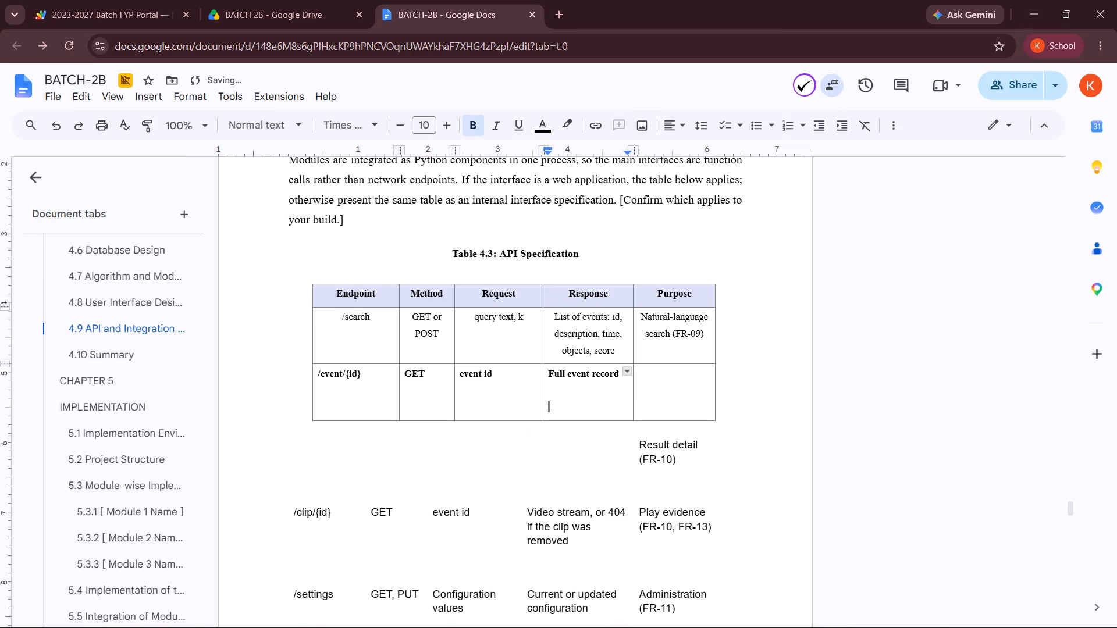
key(BackSpace)
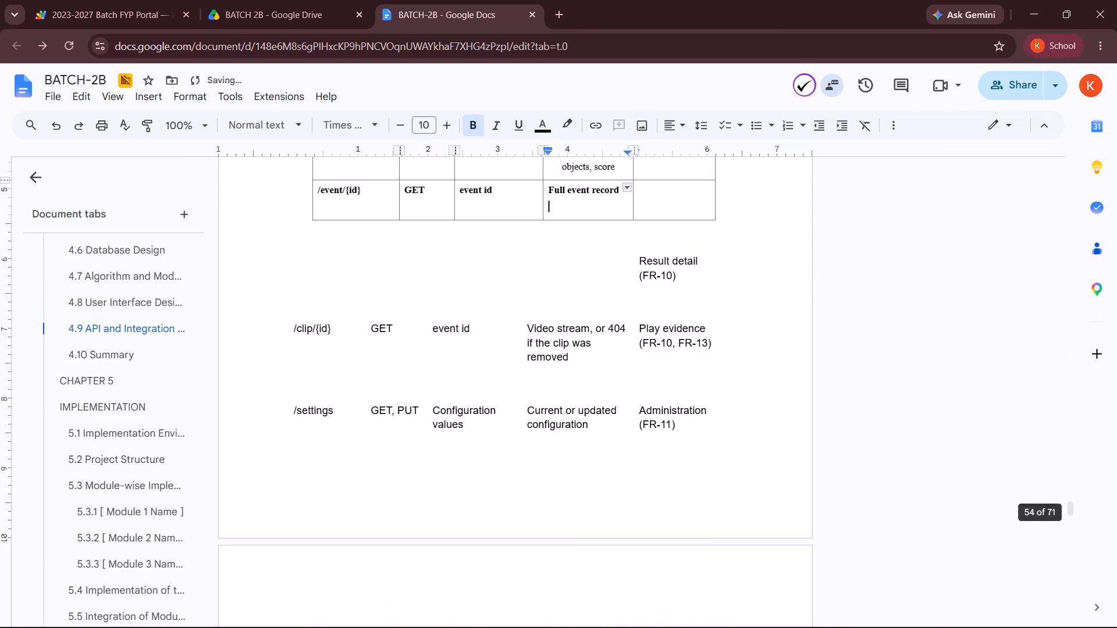
scroll(546, 290, up, 1)
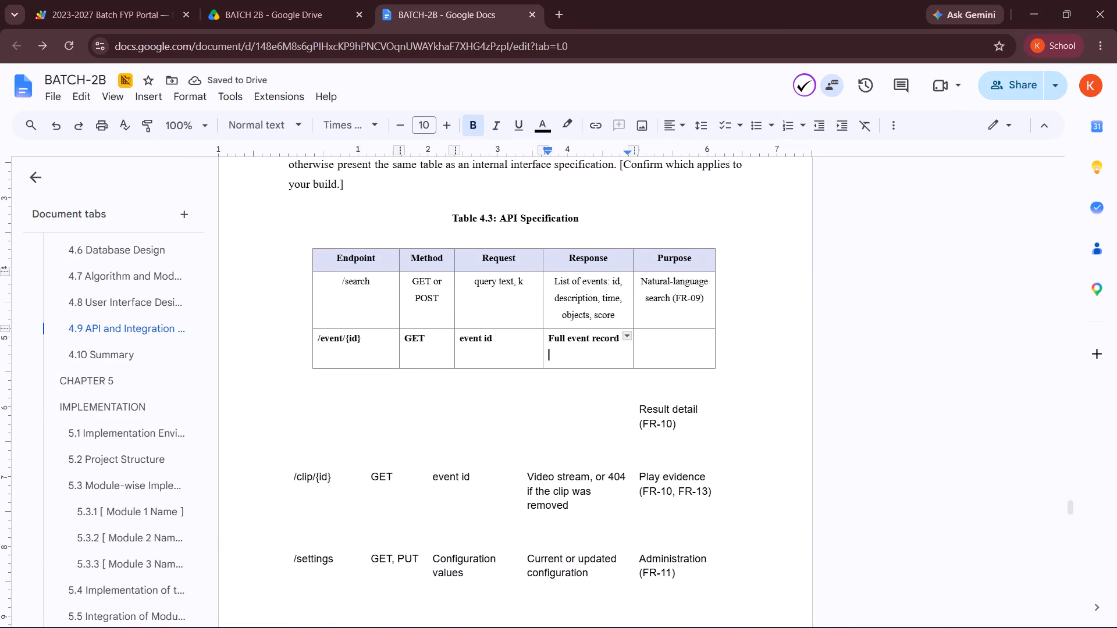
key(BackSpace)
Move "Result detail (FR-10)" as plain text through Notepad into the /event/{id} row's Purpose cell, trimming trailing blank lines.
drag(636, 407, 691, 423)
key(ctrl+z)
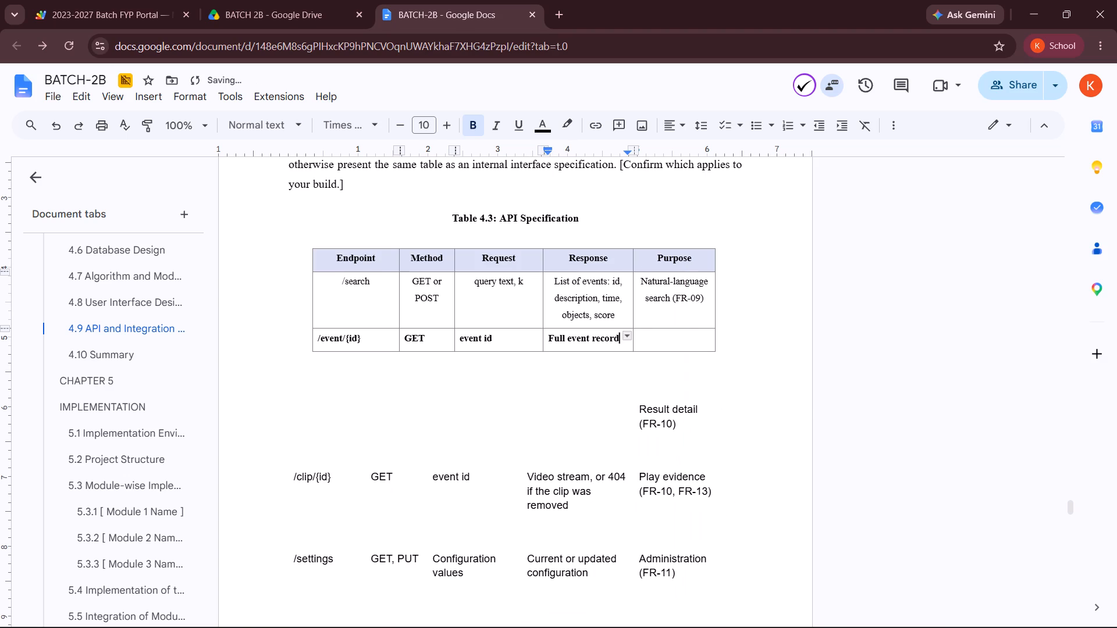
drag(639, 408, 691, 422)
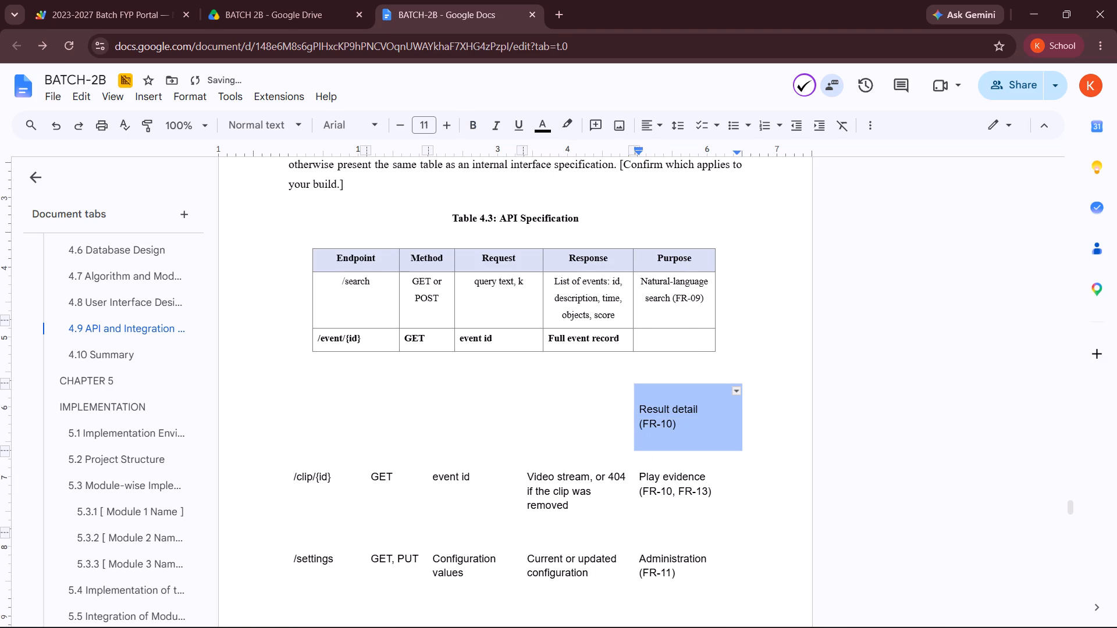
key(ctrl+x)
click(838, 611)
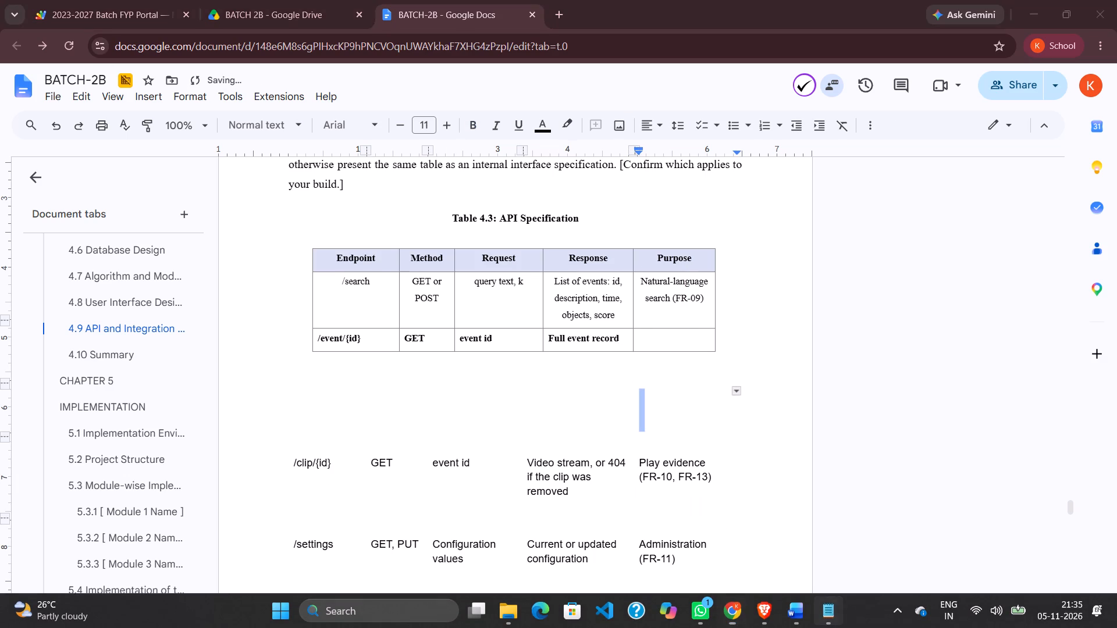
key(ctrl+v)
key(ctrl+a)
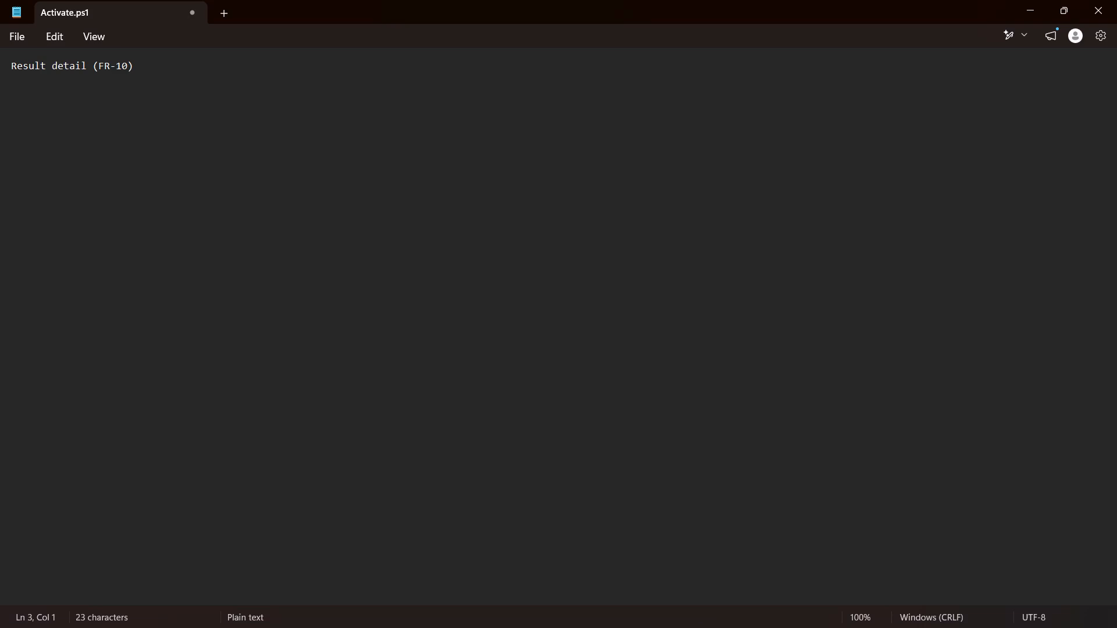
key(ctrl+x)
click(1036, 0)
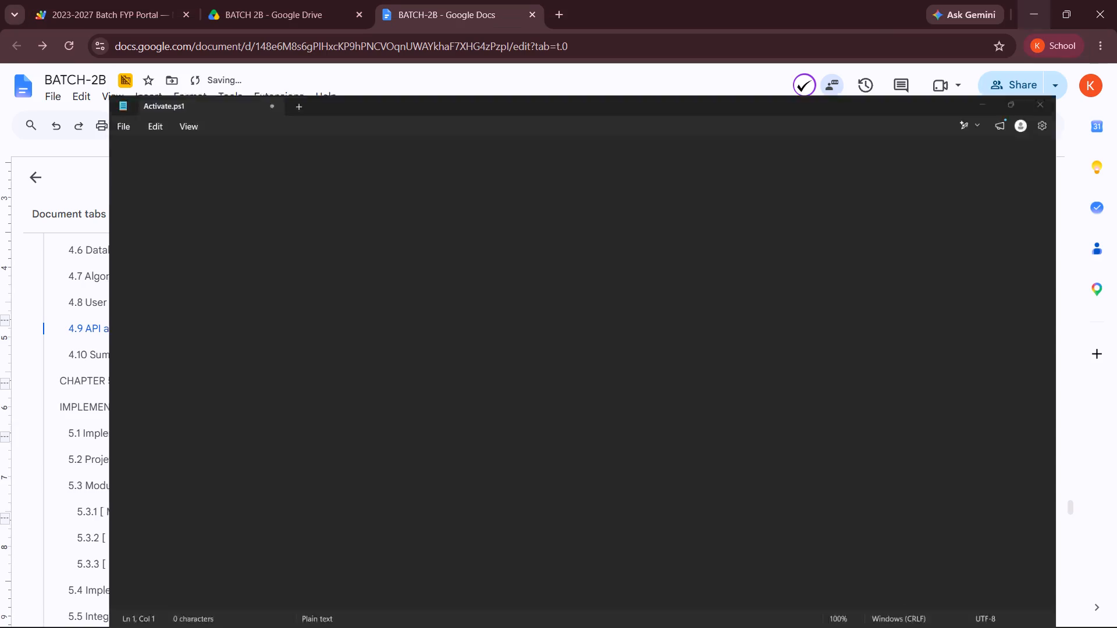
scroll(586, 416, up, 2)
scroll(586, 416, down, 2)
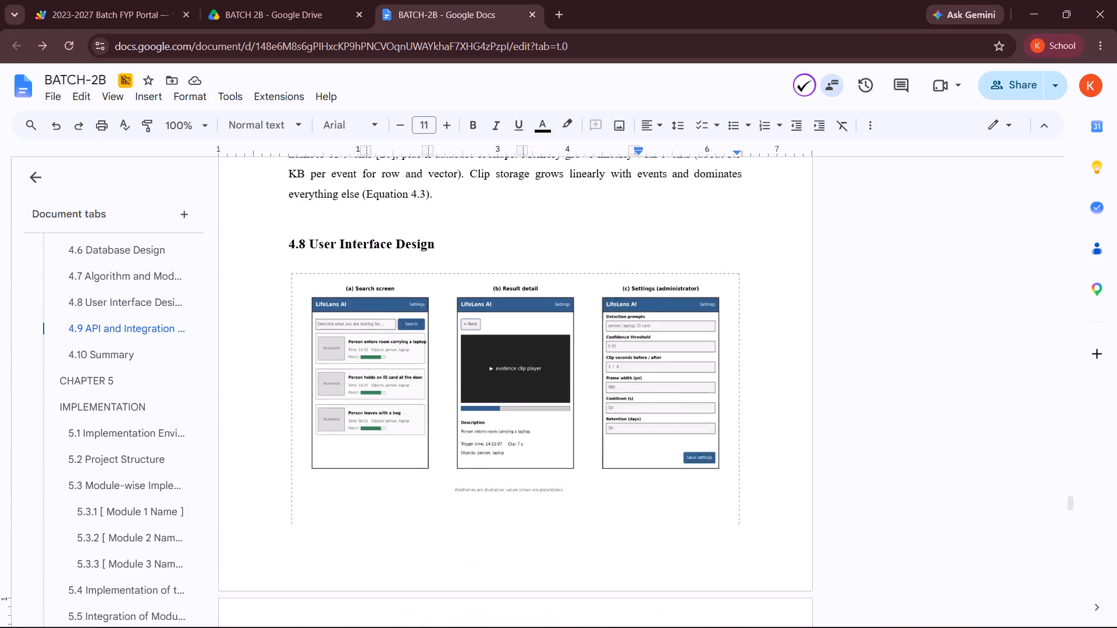
scroll(586, 416, down, 5)
click(674, 239)
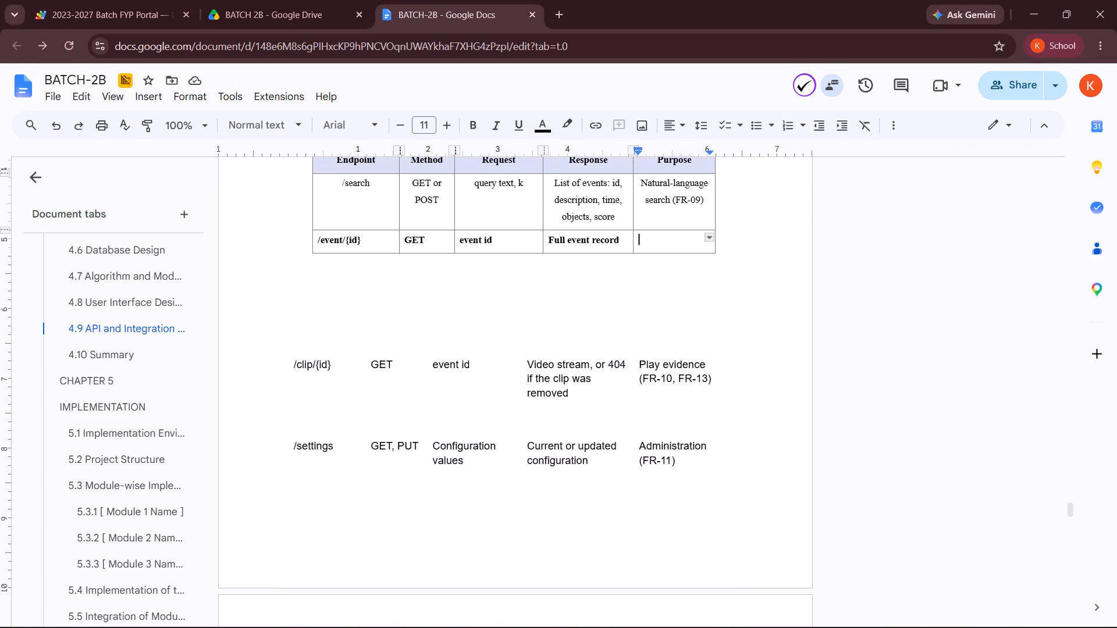
key(ctrl+v)
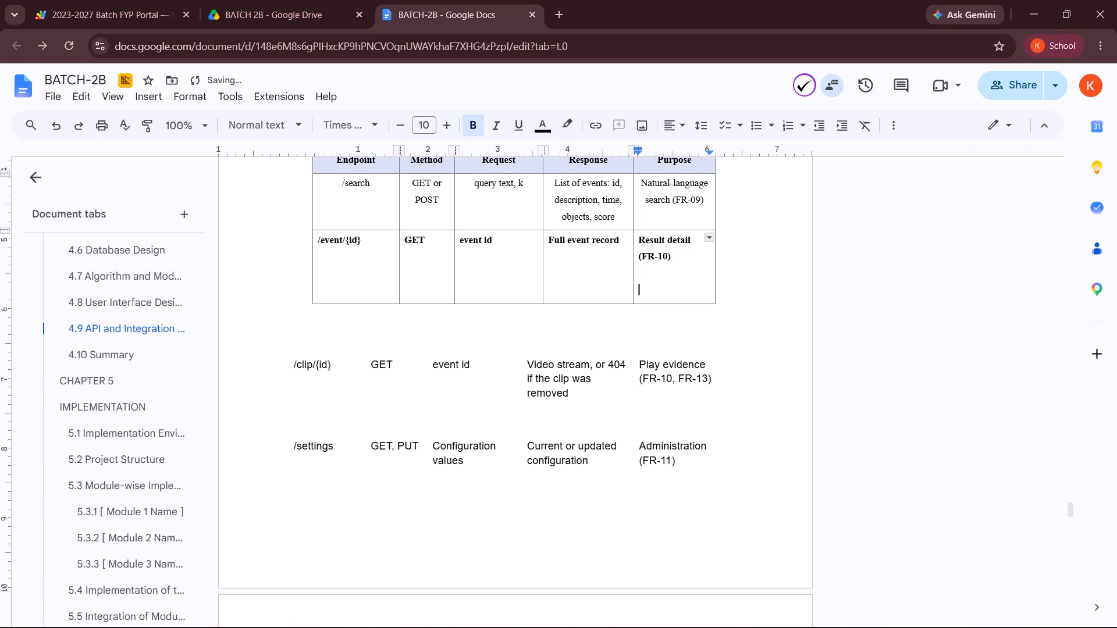
key(BackSpace)
key(BackSpace)
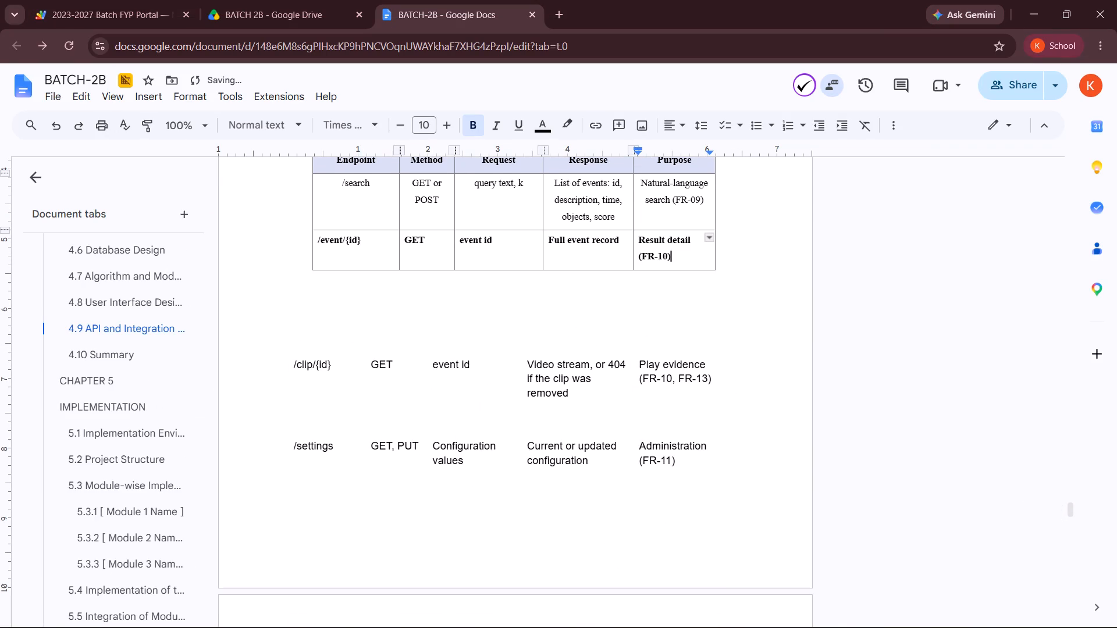
Insert an empty row below the /event/{id} row in Table 4.3.
click(308, 258)
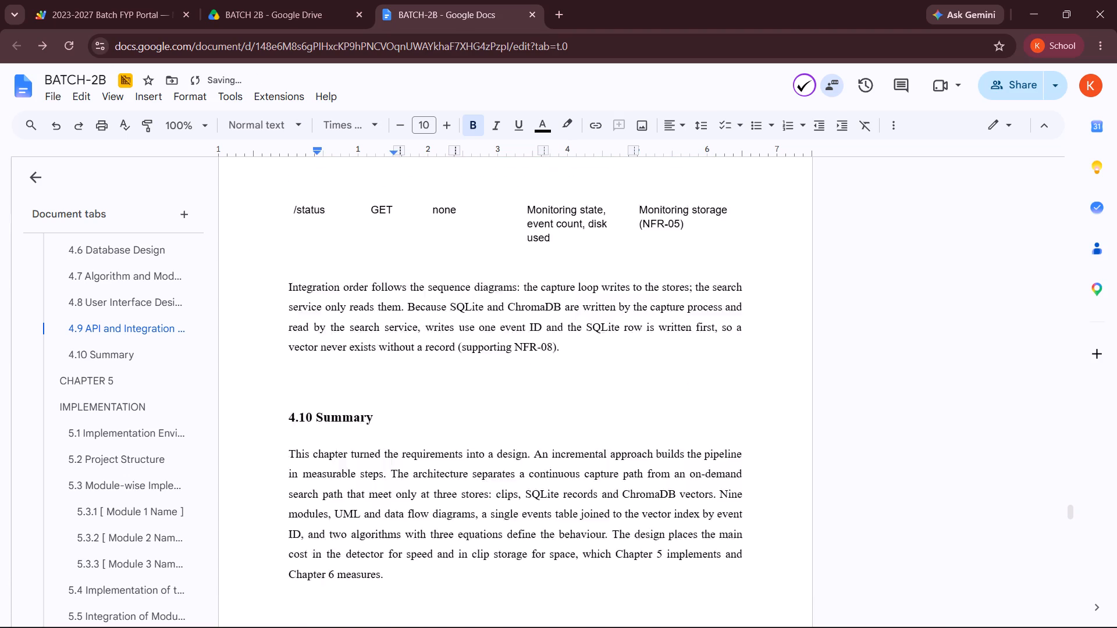
Insert another empty row at the bottom of Table 4.3, below the existing empty row.
scroll(388, 337, up, 1)
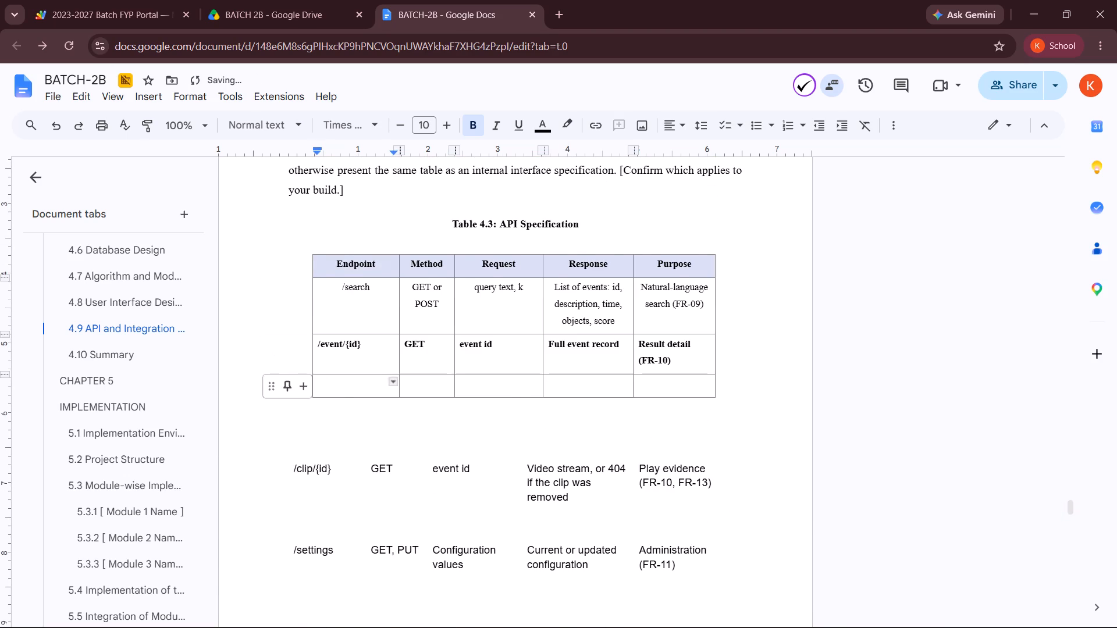
scroll(336, 382, down, 5)
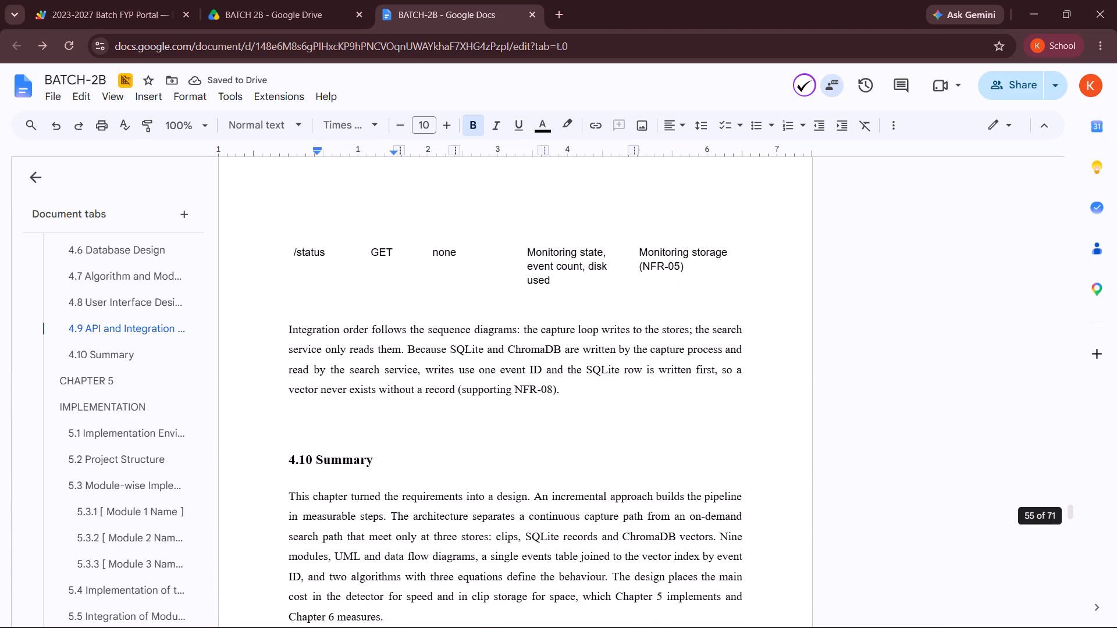
scroll(336, 382, down, 1)
scroll(336, 382, up, 5)
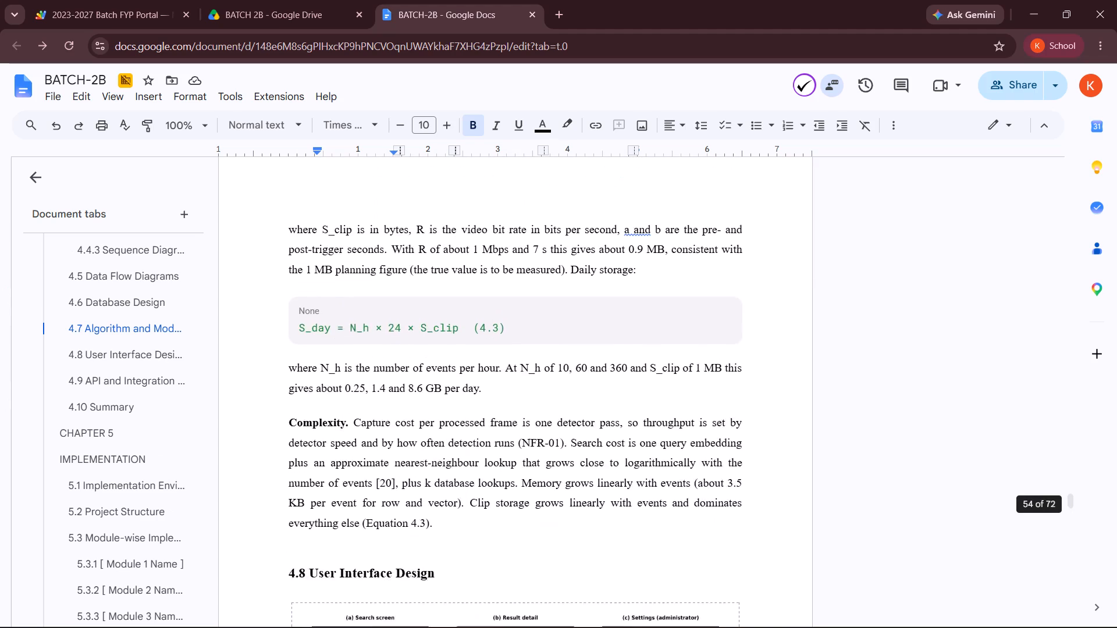
scroll(336, 382, down, 6)
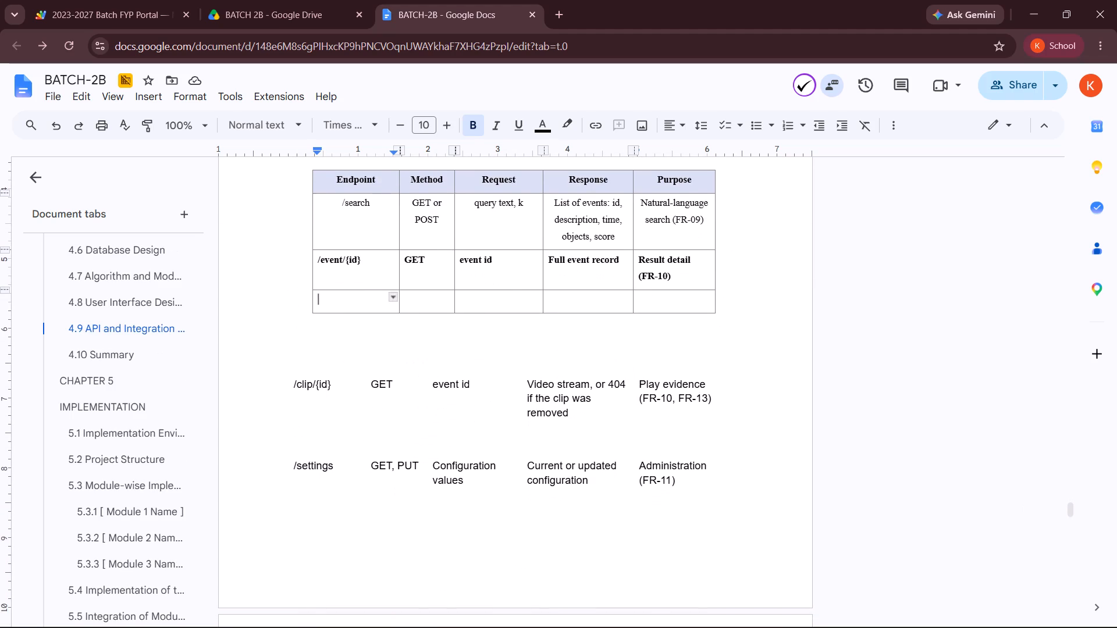
click(304, 299)
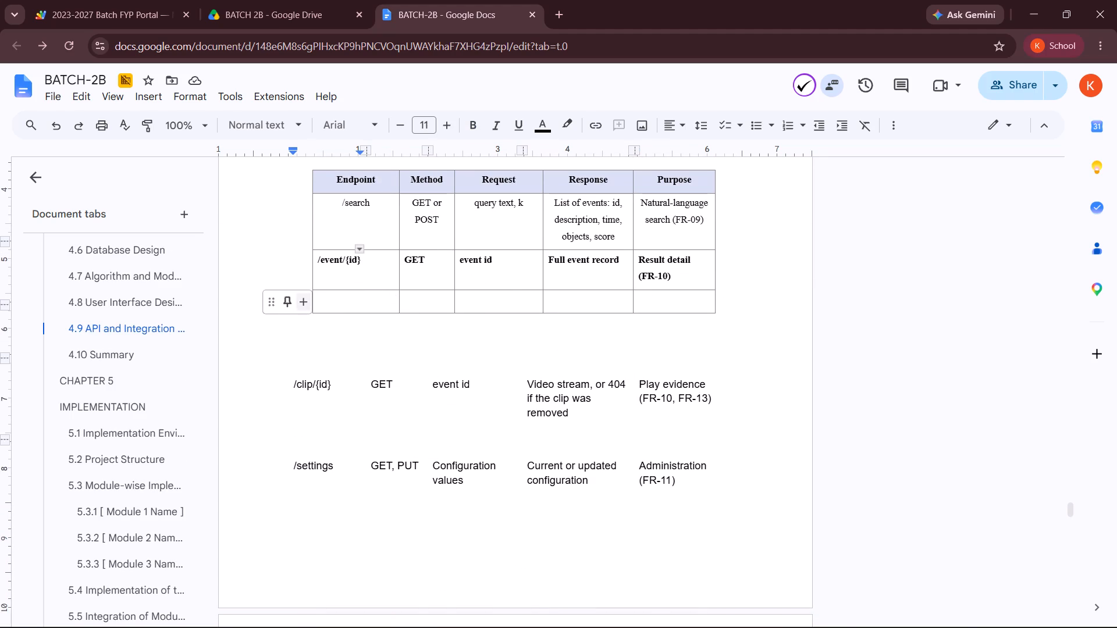
click(309, 302)
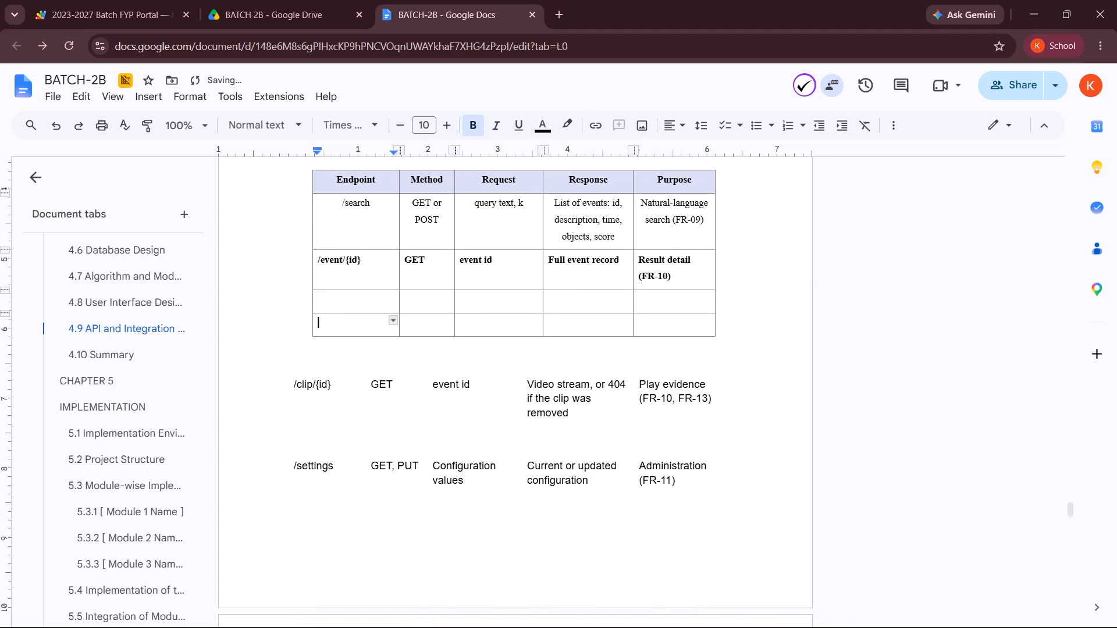
Move "/clip/{id}" as plain text through Notepad into the Endpoint cell of the row below /event/{id} in Table 4.3.
drag(291, 386, 327, 387)
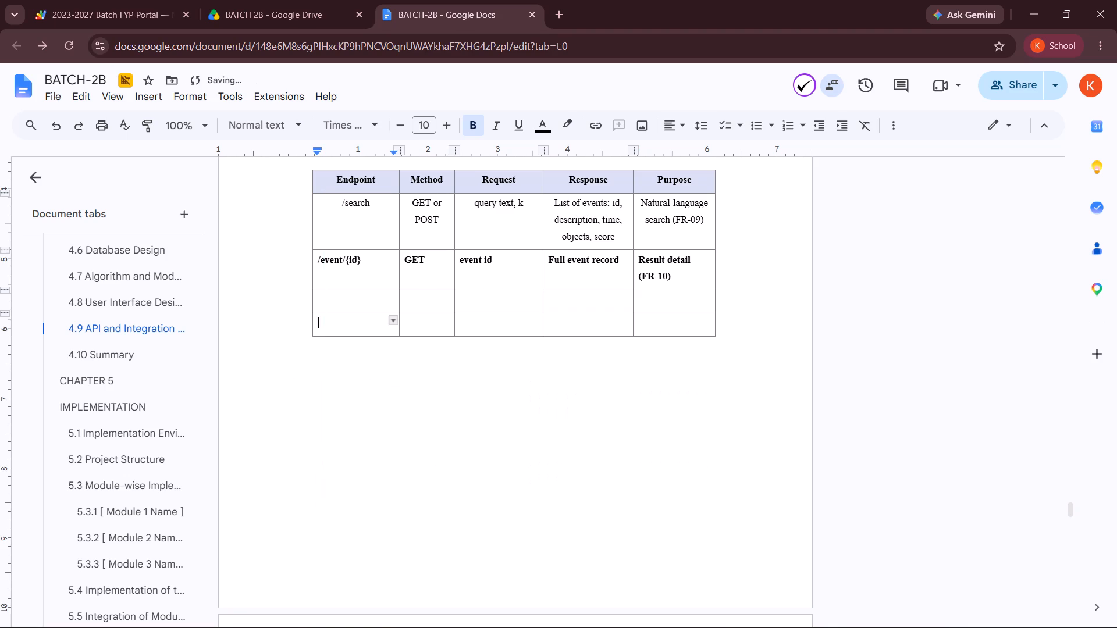
key(ctrl+z)
drag(339, 384, 301, 383)
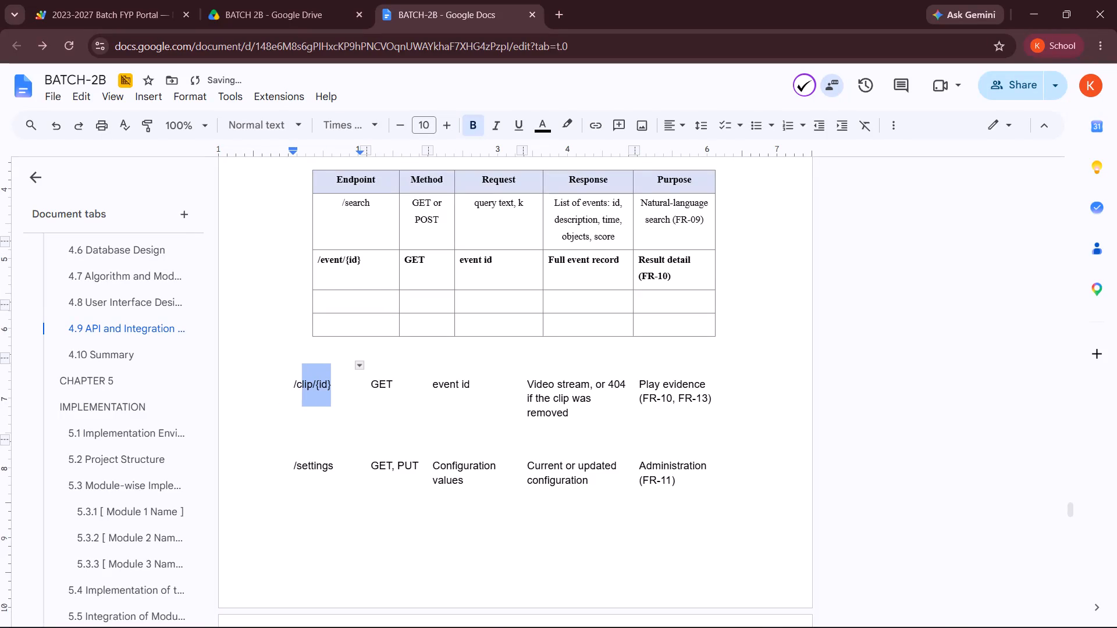
drag(301, 383, 293, 383)
key(ctrl+x)
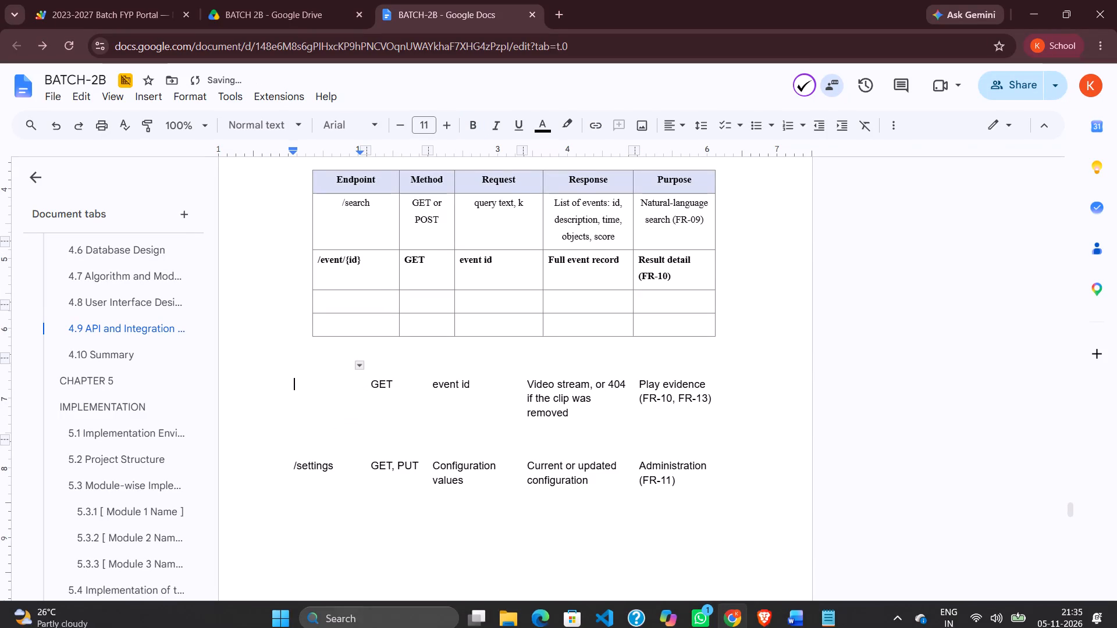
click(813, 610)
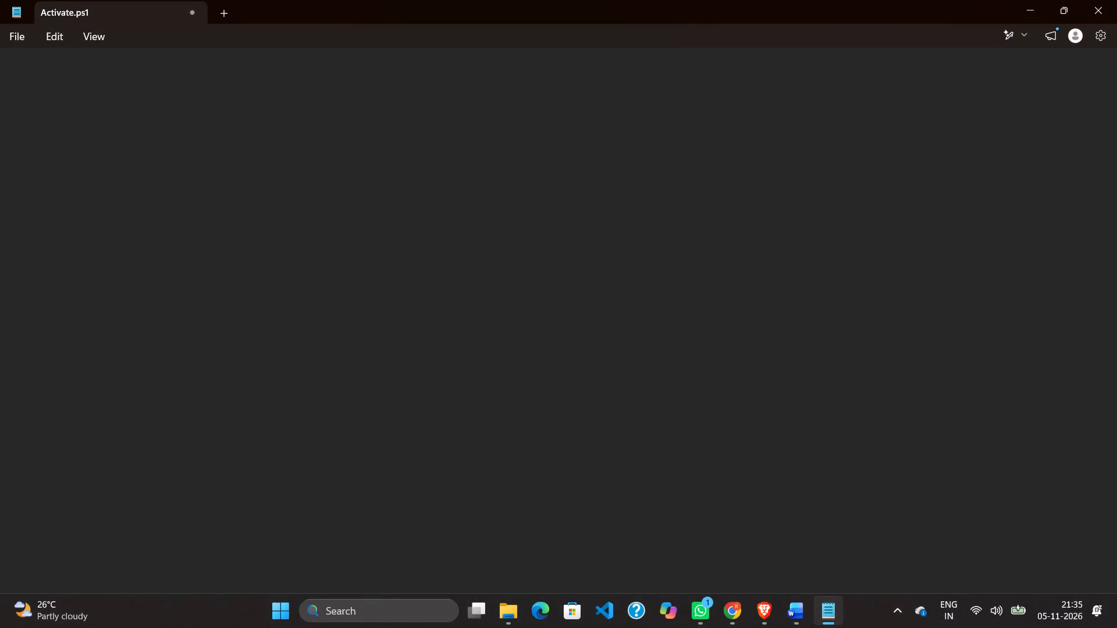
key(ctrl+v)
key(ctrl+a)
key(ctrl+x)
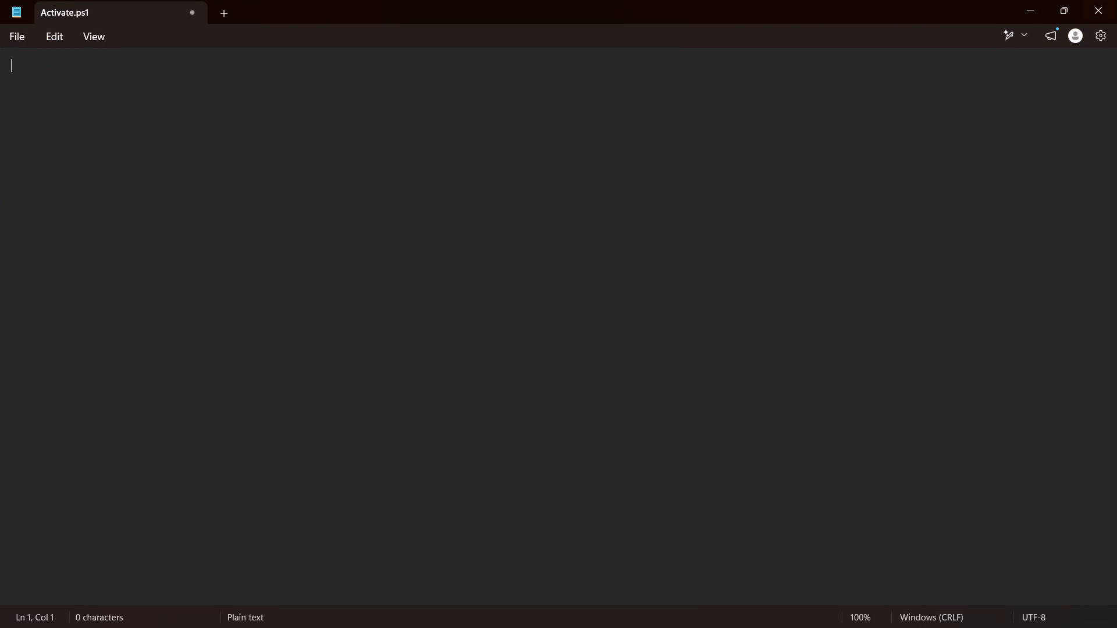
click(1031, 0)
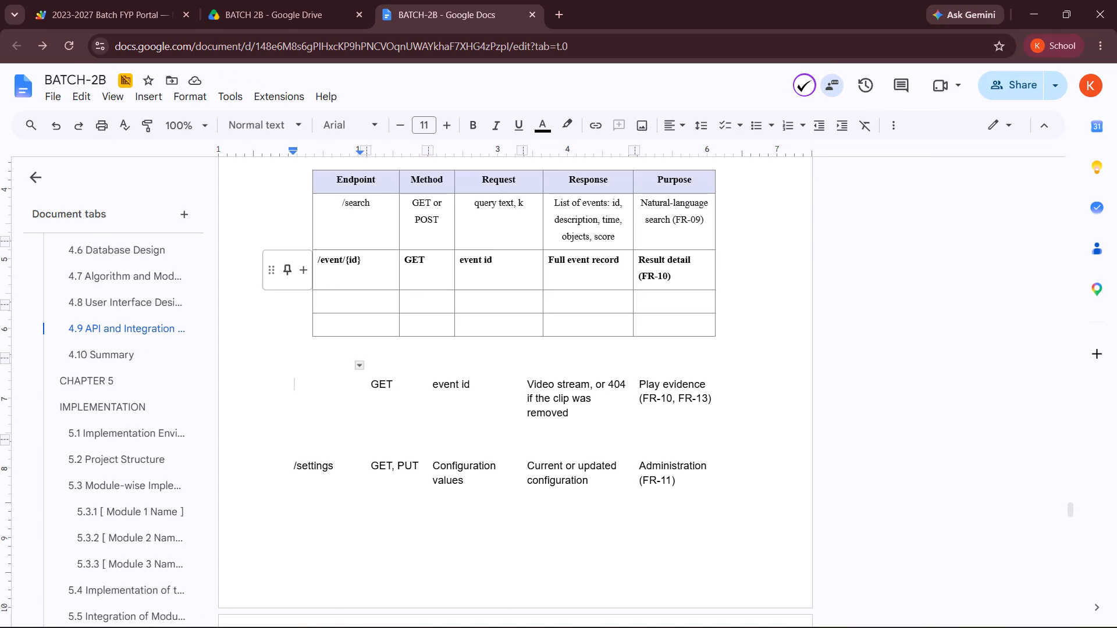
click(358, 295)
key(ctrl+v)
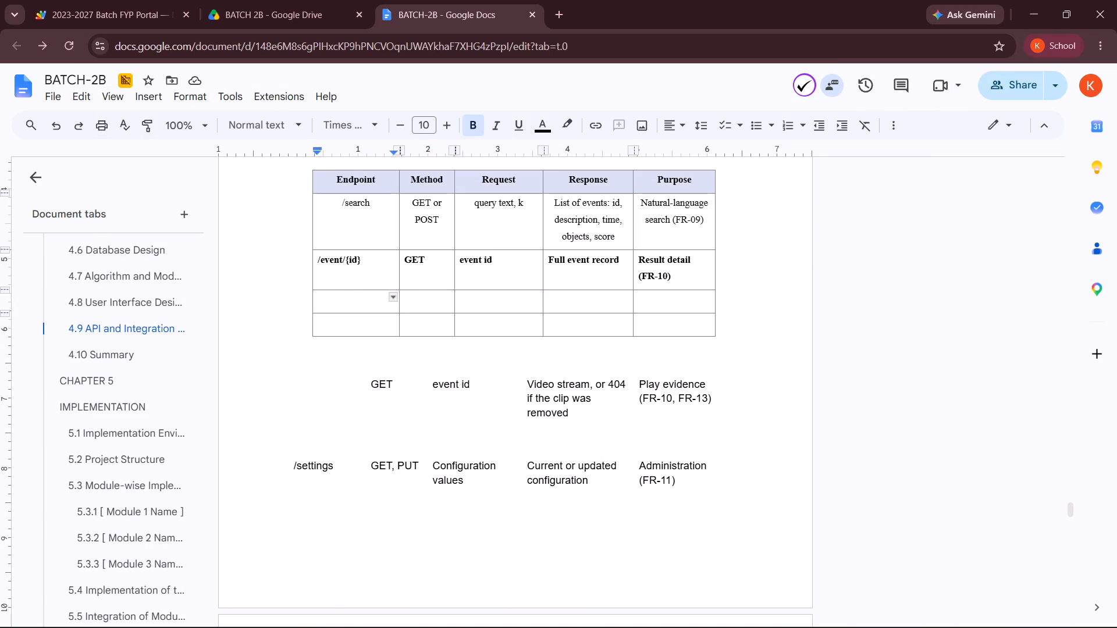
Move "GET" as plain text through Notepad into the /clip/{id} row's Method cell, trimming trailing blank lines.
drag(371, 386, 398, 389)
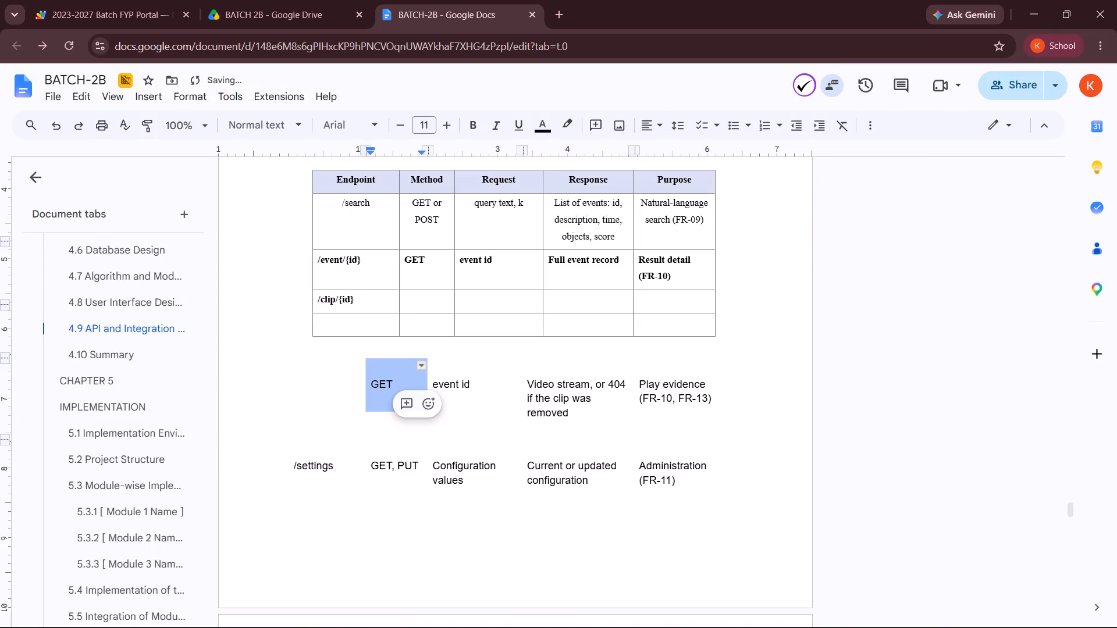
key(ctrl+x)
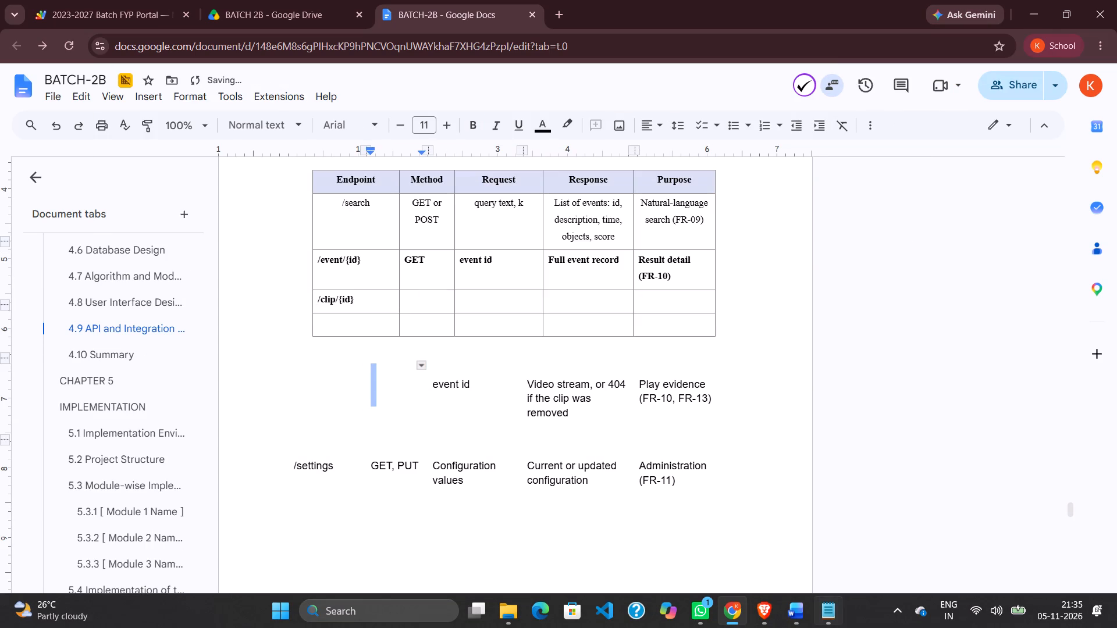
click(839, 609)
key(ctrl+v)
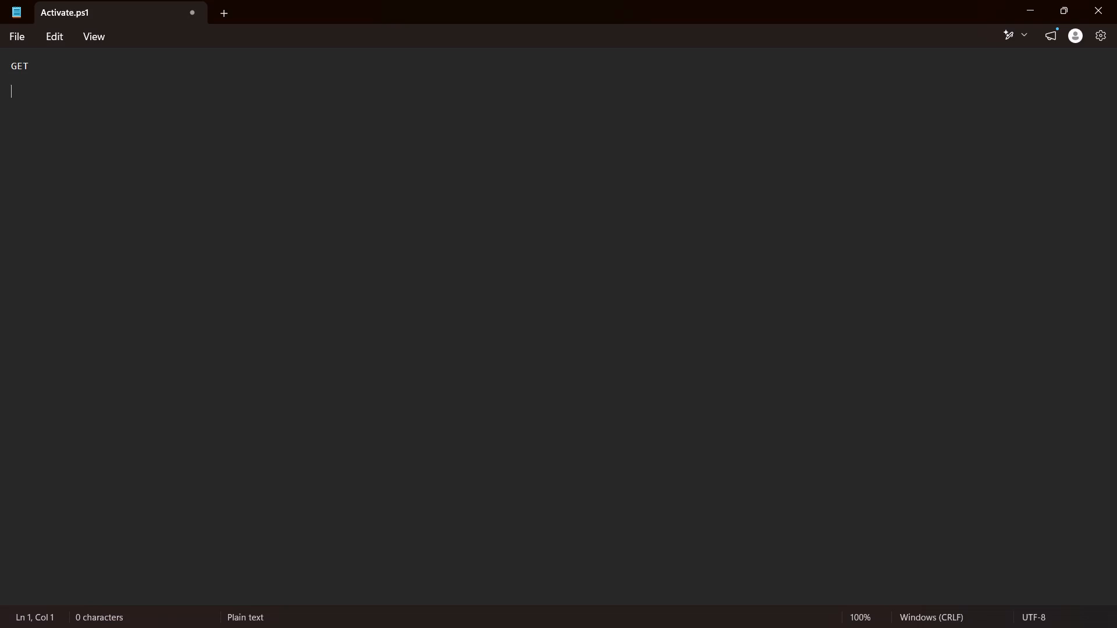
key(ctrl+a)
key(ctrl+x)
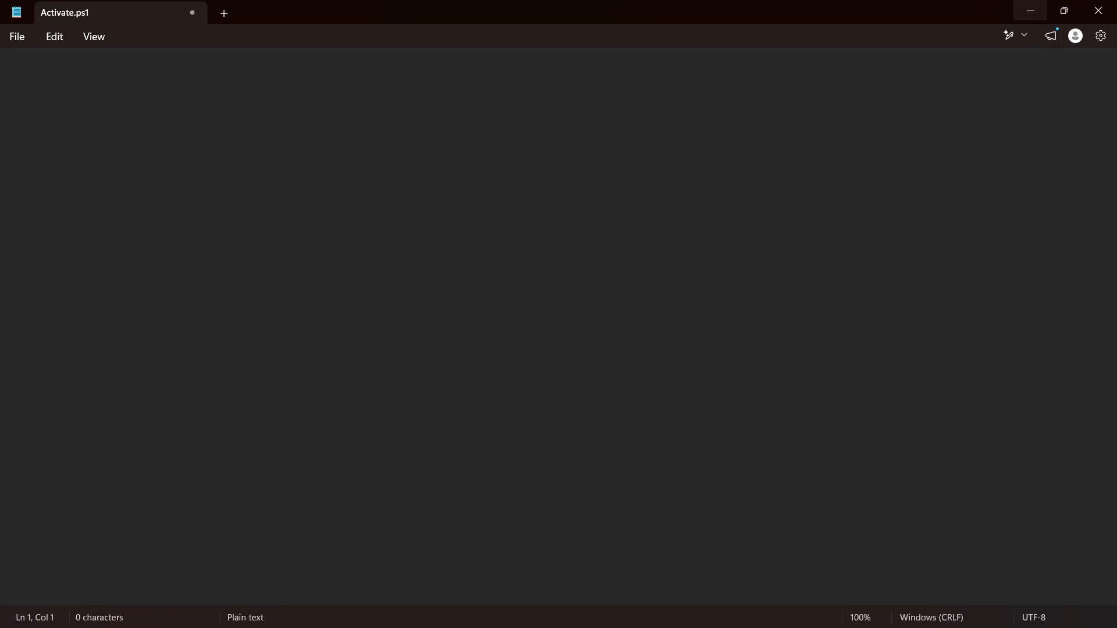
click(1027, 6)
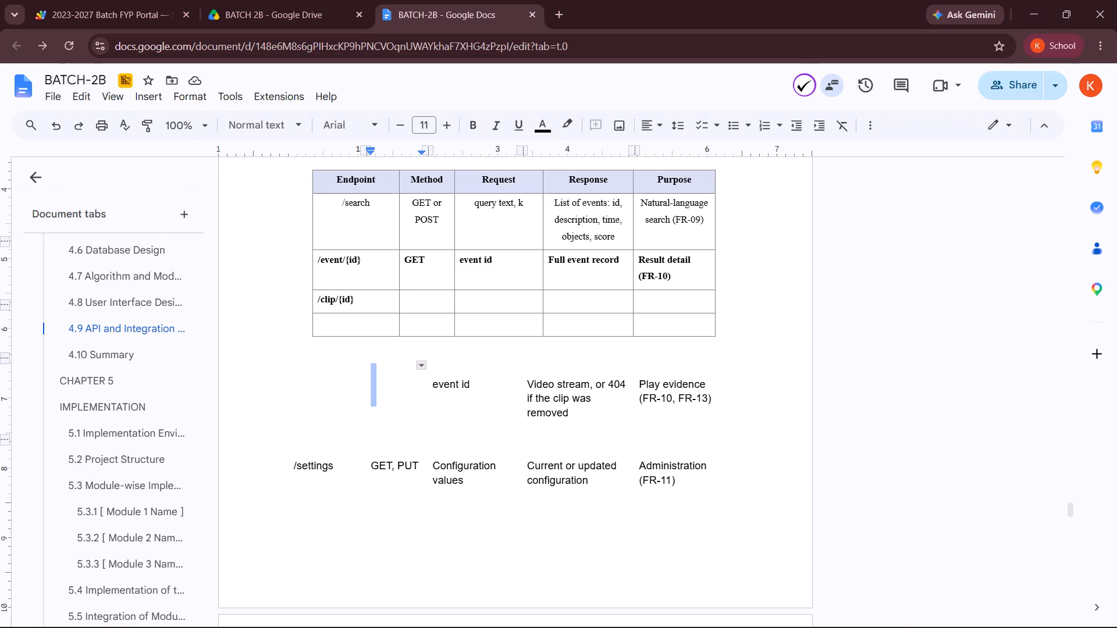
scroll(429, 356, down, 3)
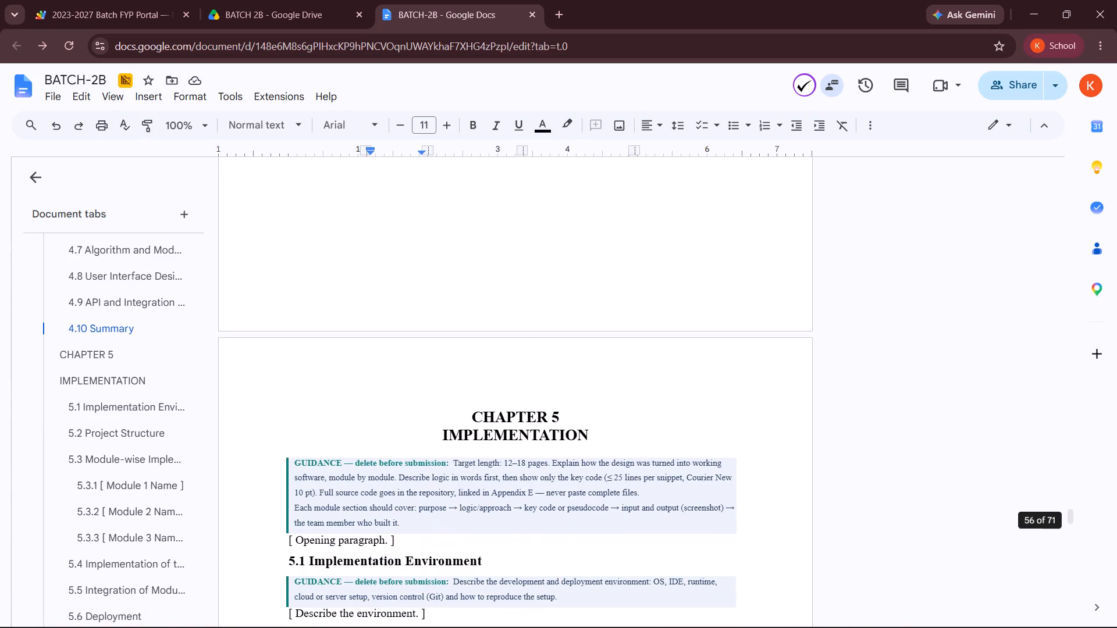
scroll(429, 356, up, 4)
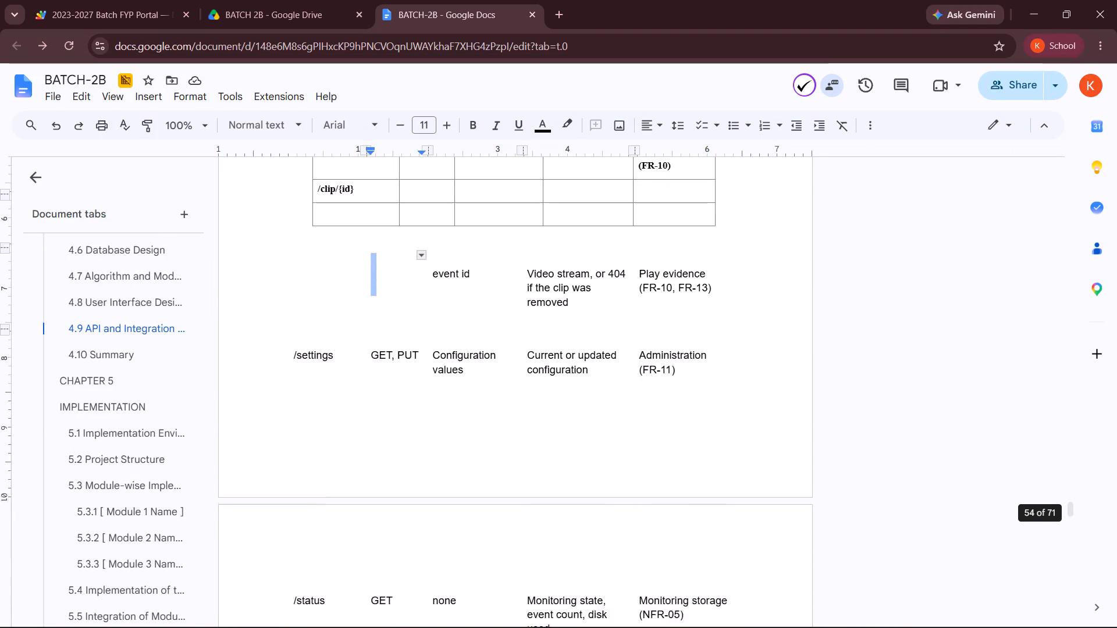
scroll(429, 356, up, 1)
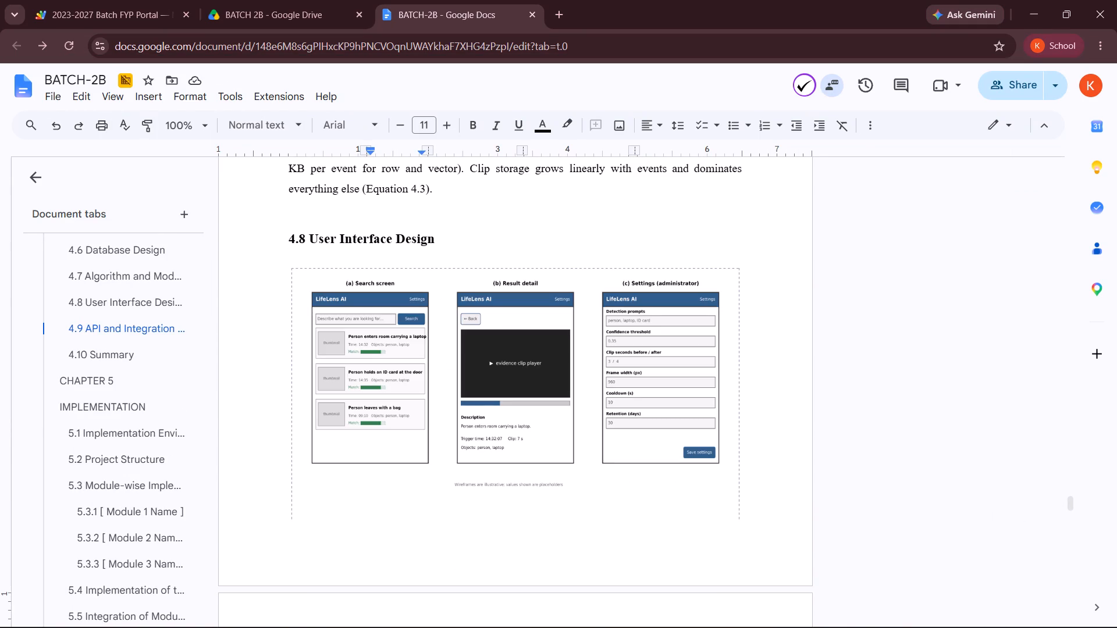
scroll(435, 295, down, 5)
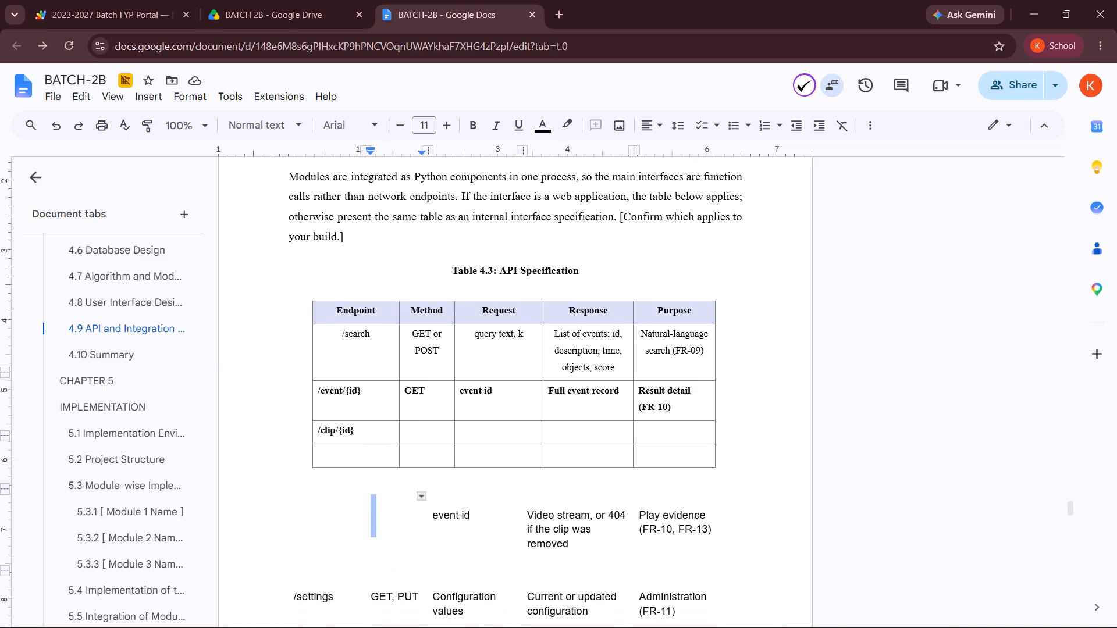
click(419, 429)
key(ctrl+v)
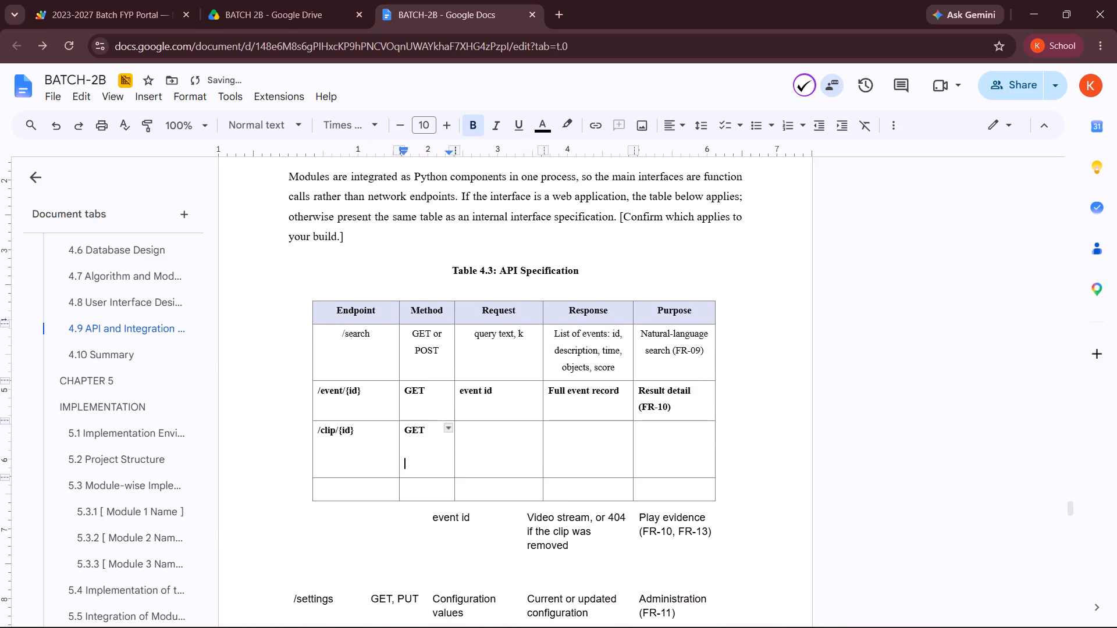
scroll(419, 429, down, 1)
key(BackSpace)
key(BackSpace)
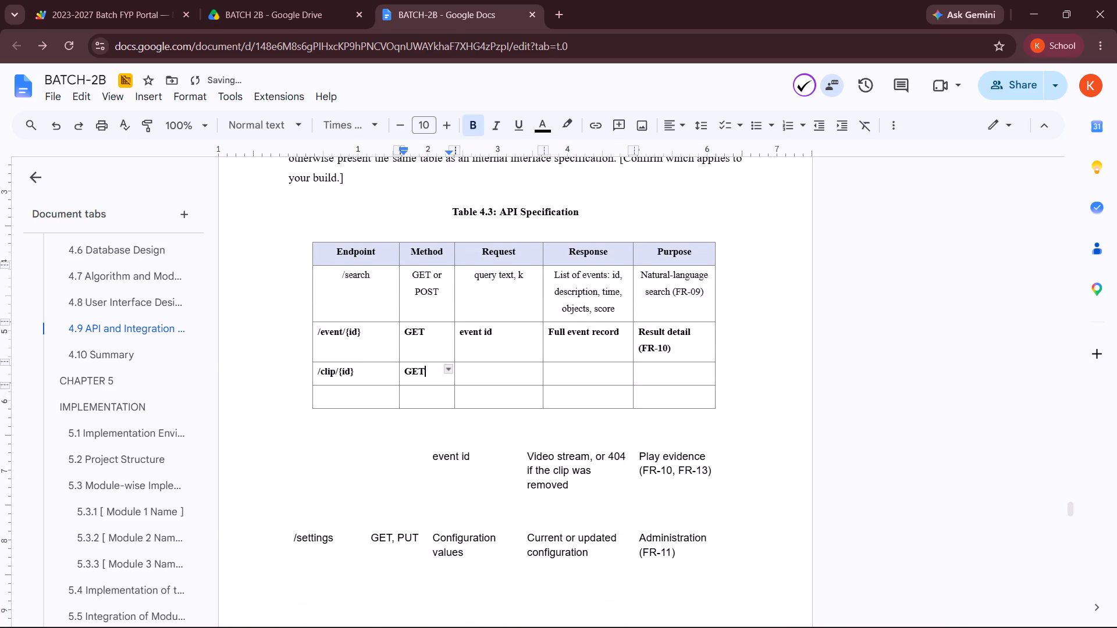
Move "event id" as plain text through Notepad into the /clip/{id} row's Request cell.
scroll(419, 429, down, 1)
drag(433, 416, 488, 418)
key(ctrl+x)
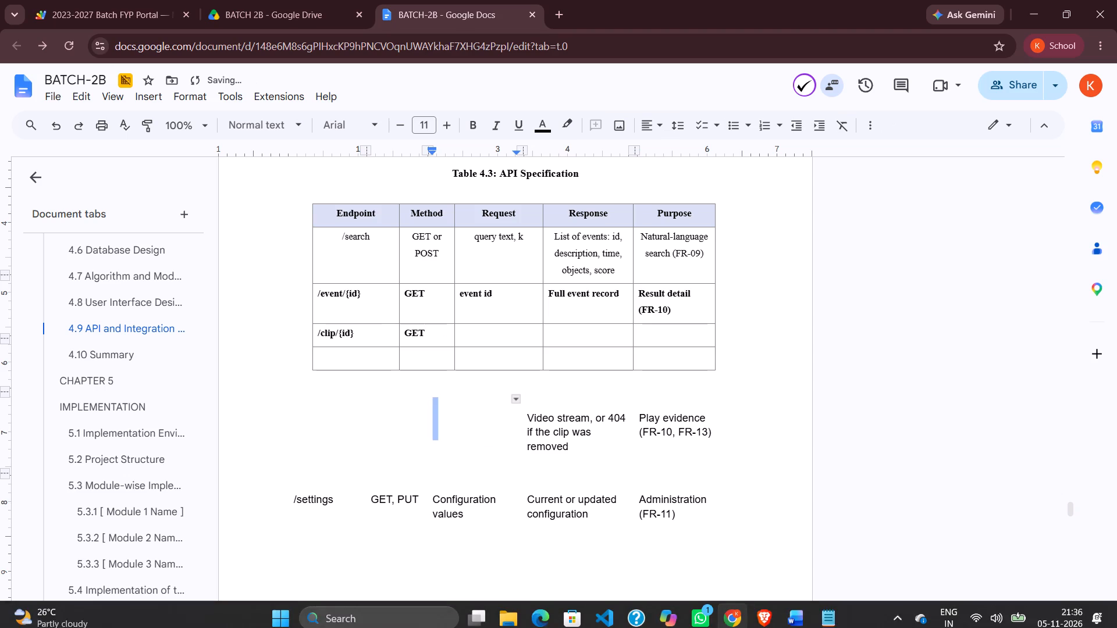
click(821, 612)
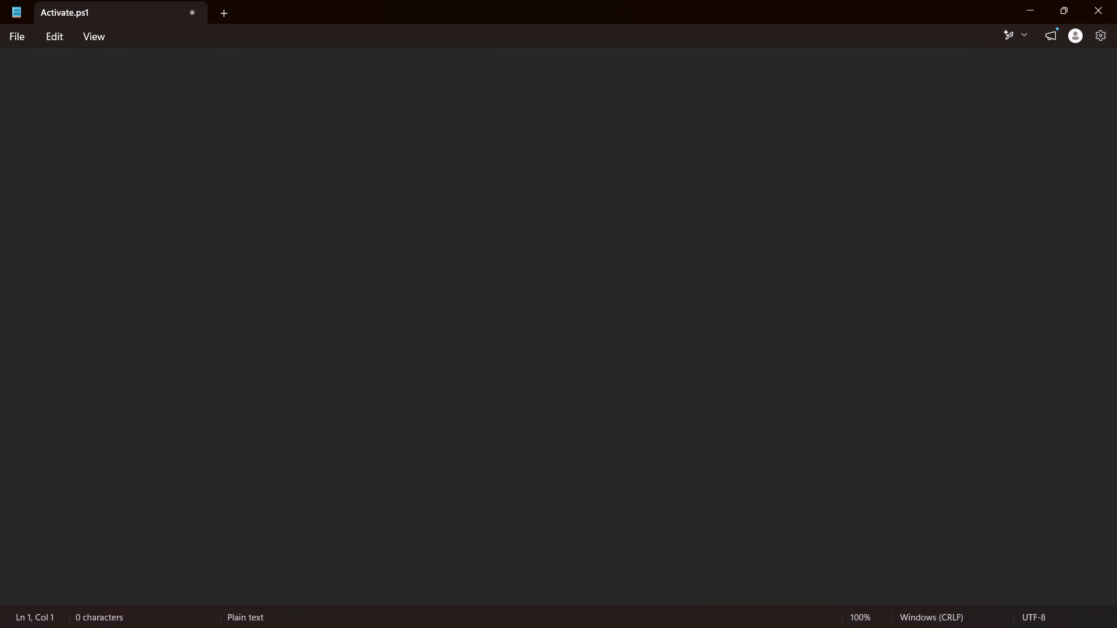
key(ctrl+v)
key(ctrl+a)
key(ctrl+x)
click(1019, 1)
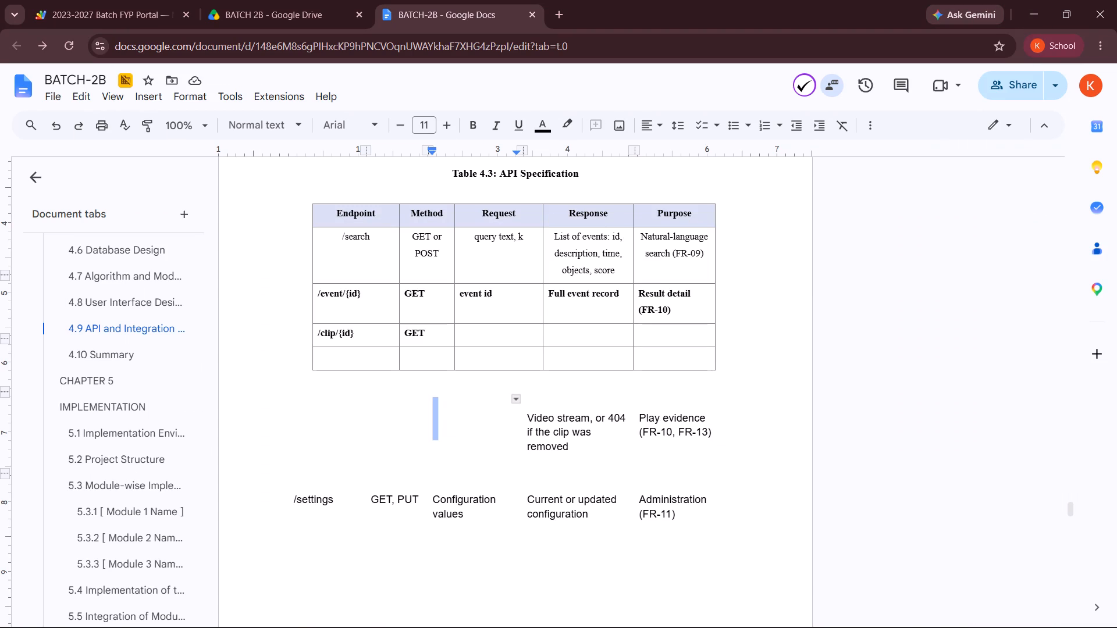
click(508, 334)
key(ctrl+v)
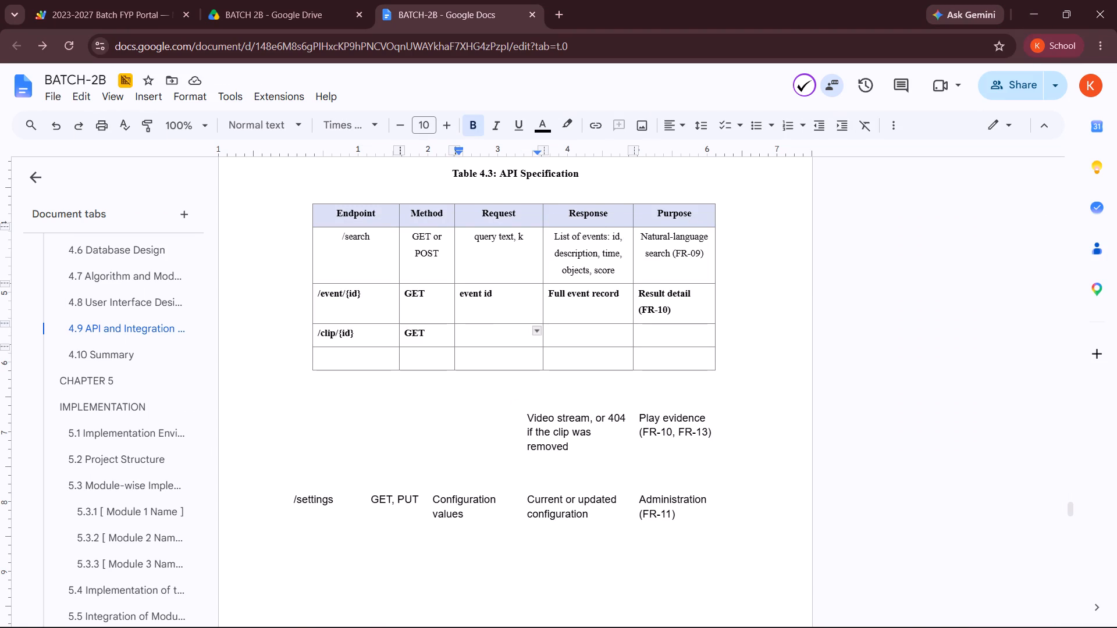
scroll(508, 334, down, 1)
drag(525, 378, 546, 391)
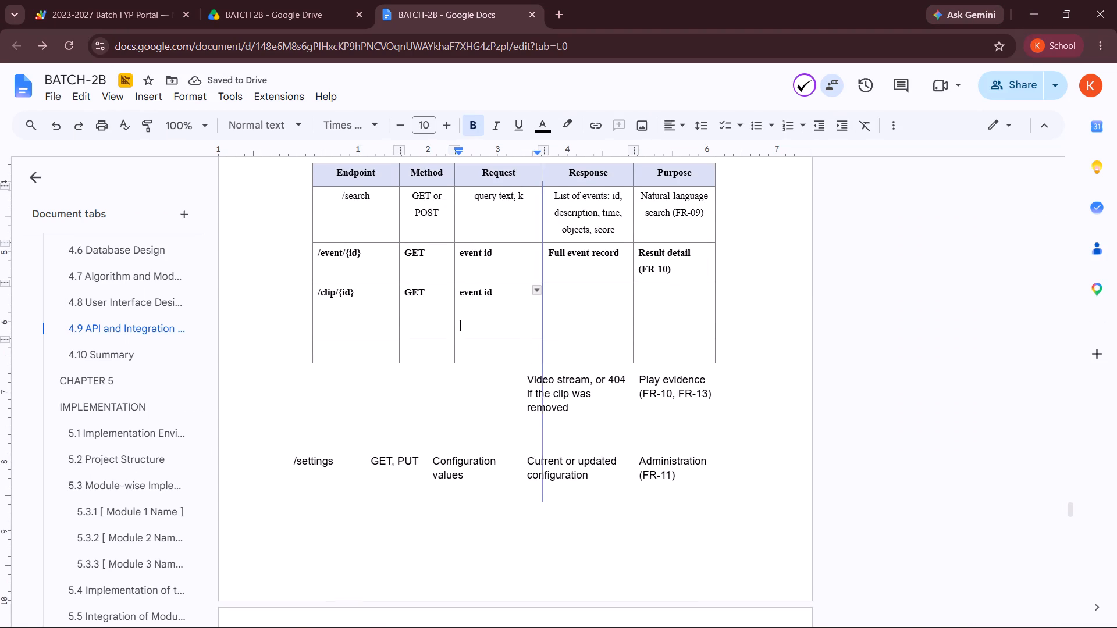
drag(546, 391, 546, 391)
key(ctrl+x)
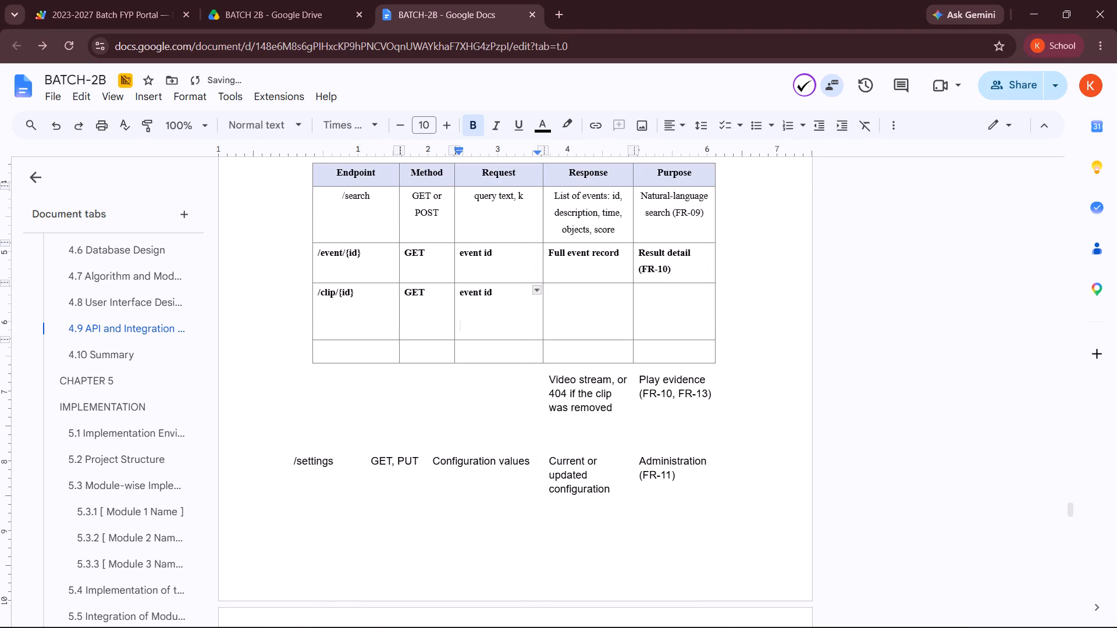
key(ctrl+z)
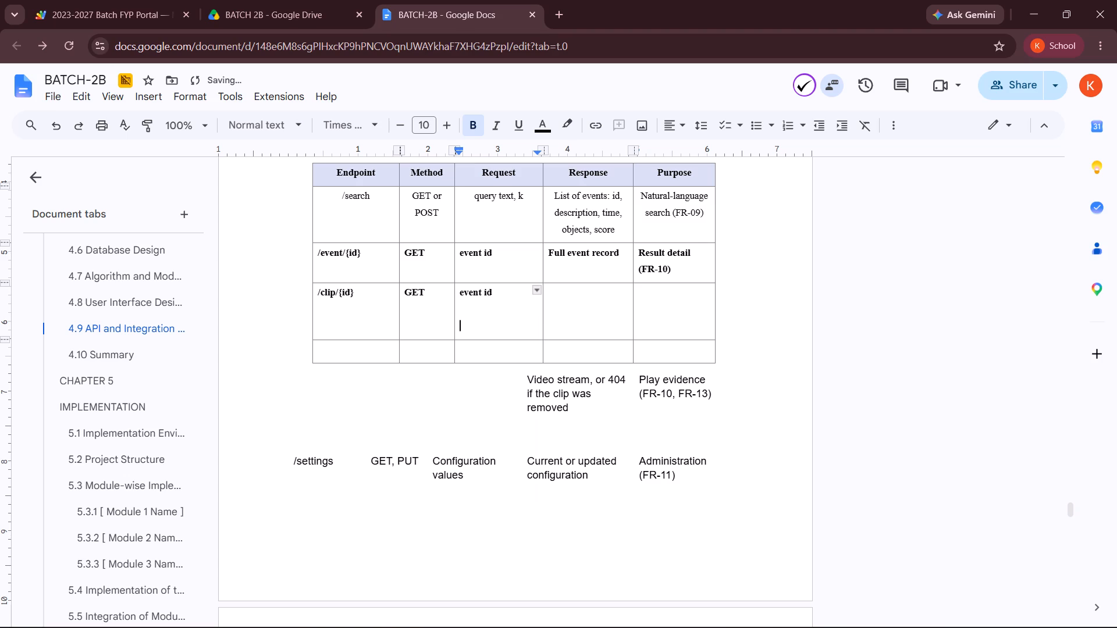
Remove the trailing blank lines after "event id" in the /clip/{id} row's Request cell.
key(BackSpace)
key(BackSpace)
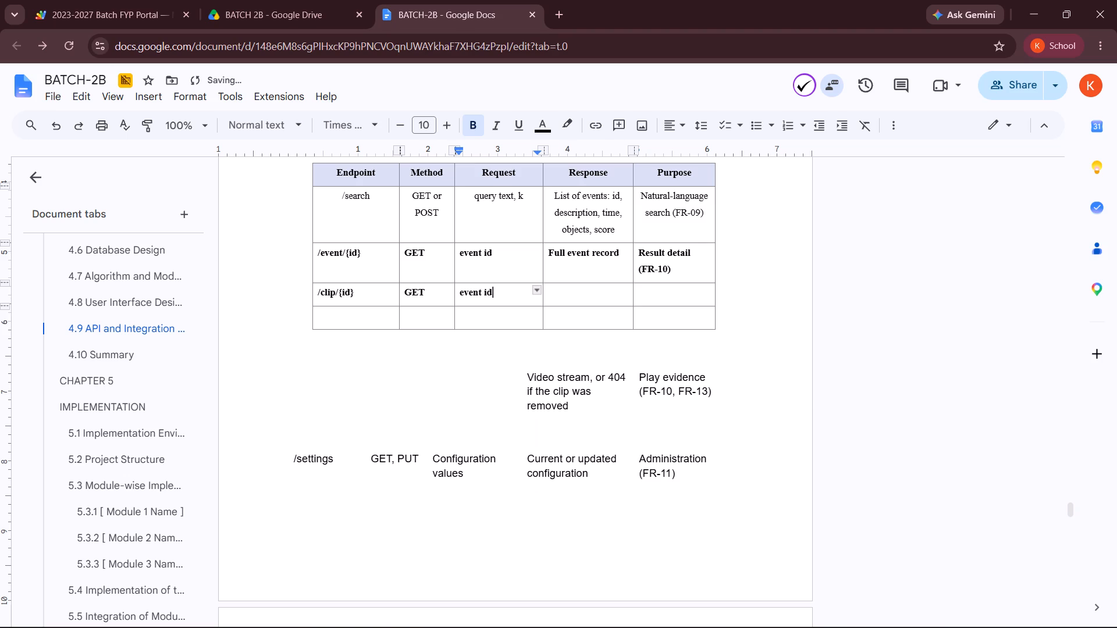
Move "Video stream, or 404 if the clip was removed" as plain text through Notepad into the /clip/{id} row's Response cell.
drag(530, 373, 567, 406)
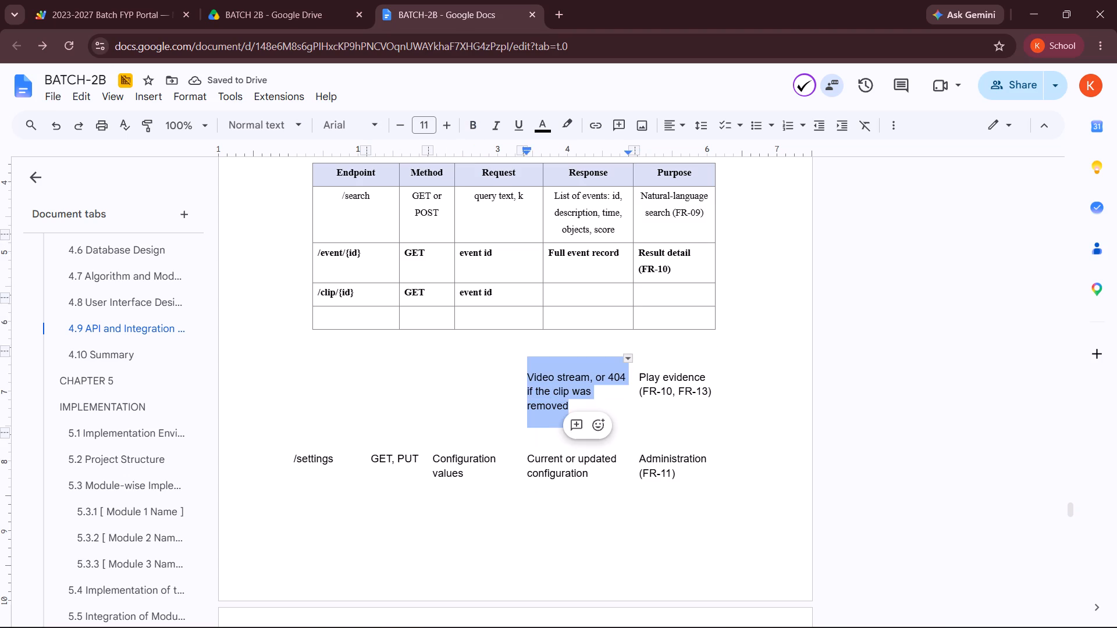
key(ctrl+x)
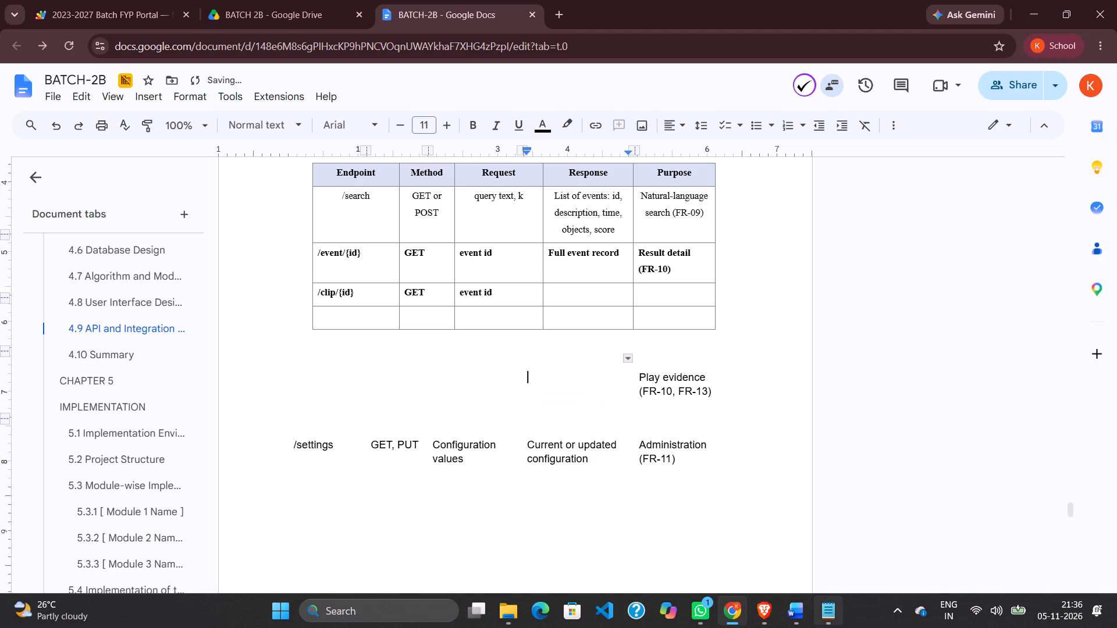
click(822, 614)
key(ctrl+v)
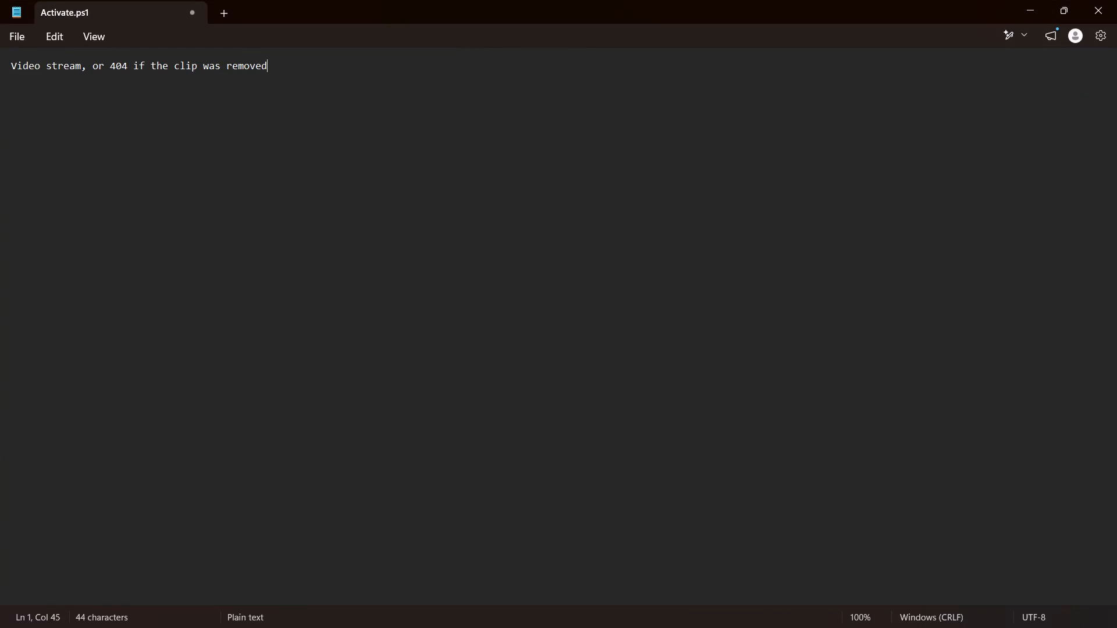
key(ctrl+a)
key(ctrl+x)
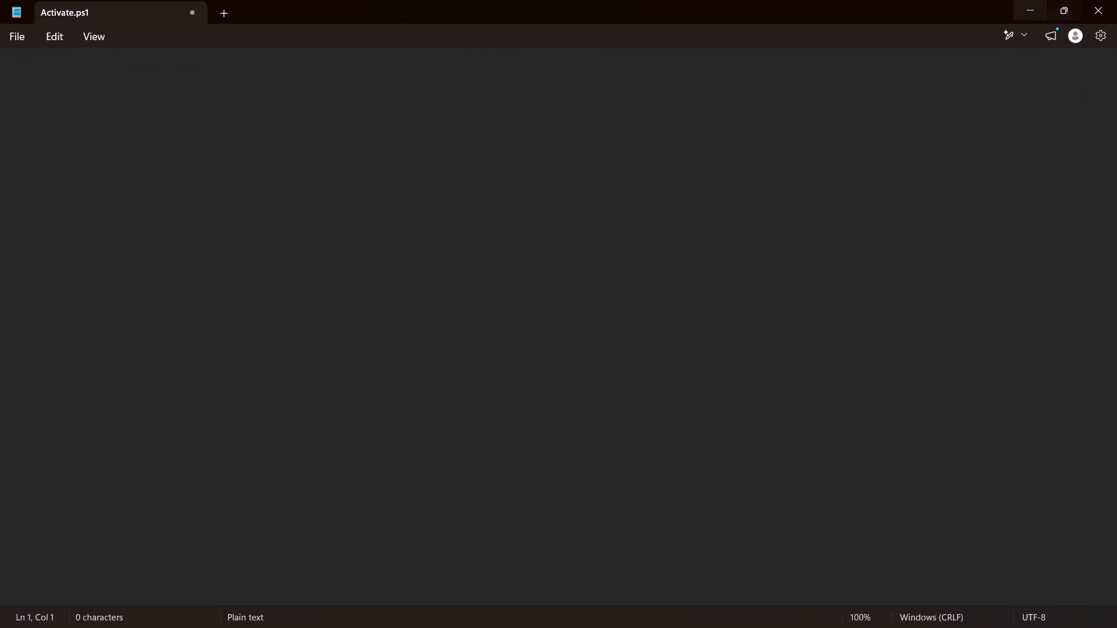
click(1020, 1)
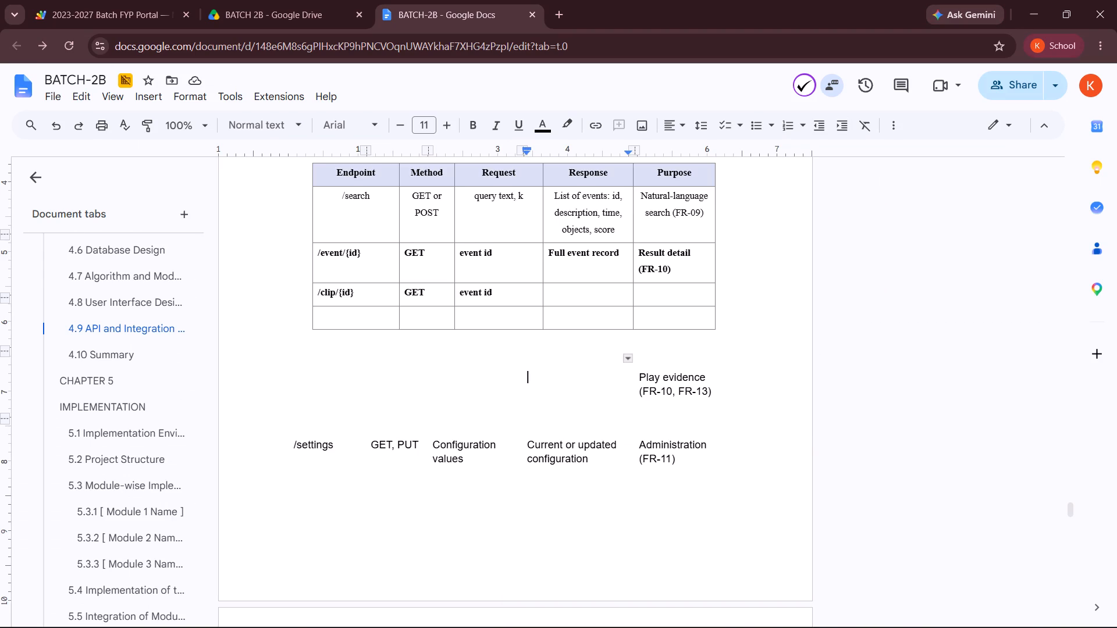
click(579, 291)
key(ctrl+v)
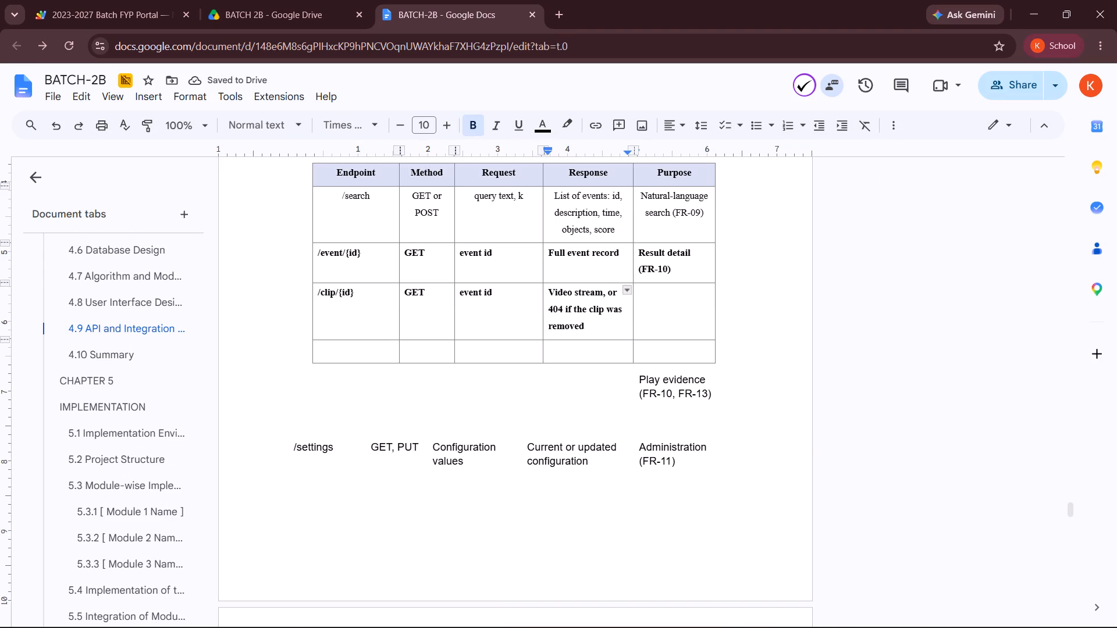
Move "Play evidence (FR-10, FR-13)" as plain text through Notepad into the /clip/{id} row's Purpose cell.
drag(638, 378, 714, 395)
key(ctrl+x)
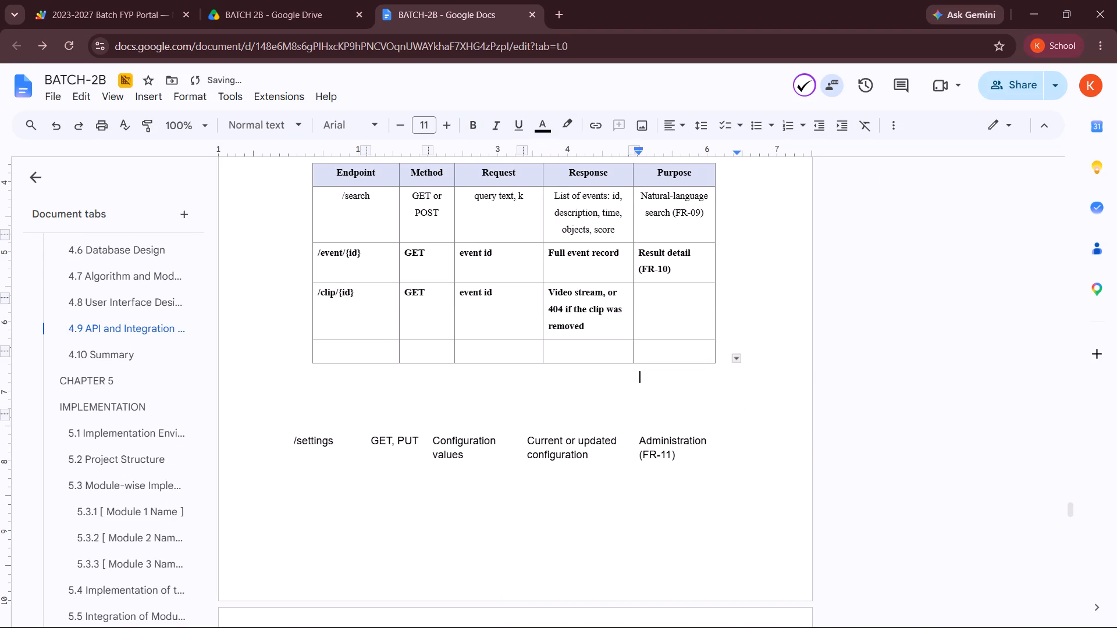
click(827, 616)
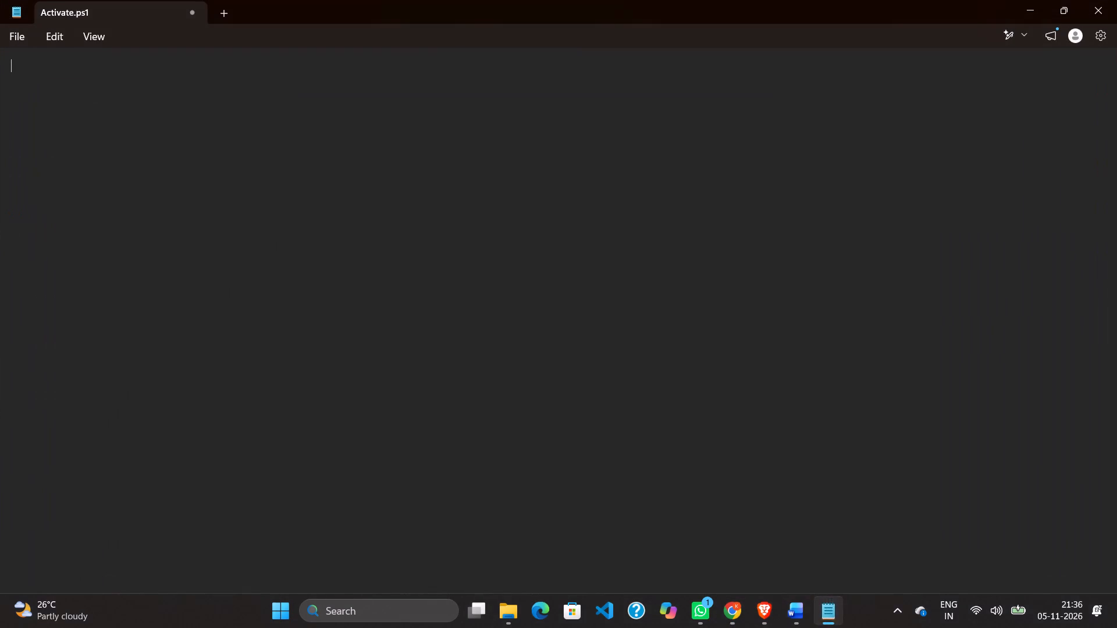
key(ctrl+v)
key(ctrl+a)
key(ctrl+x)
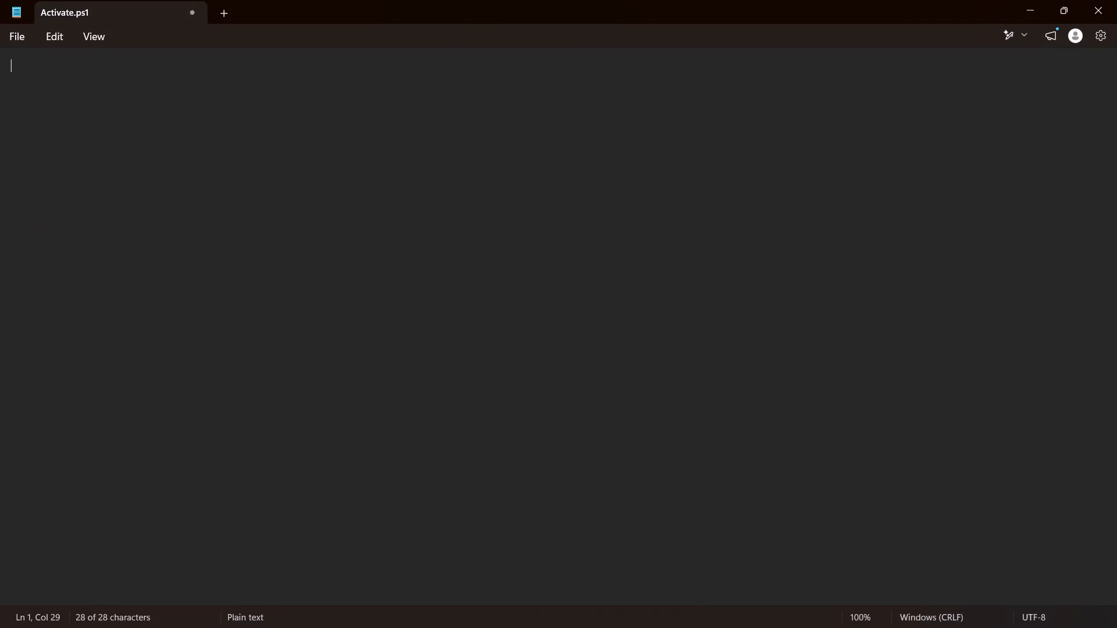
click(1024, 0)
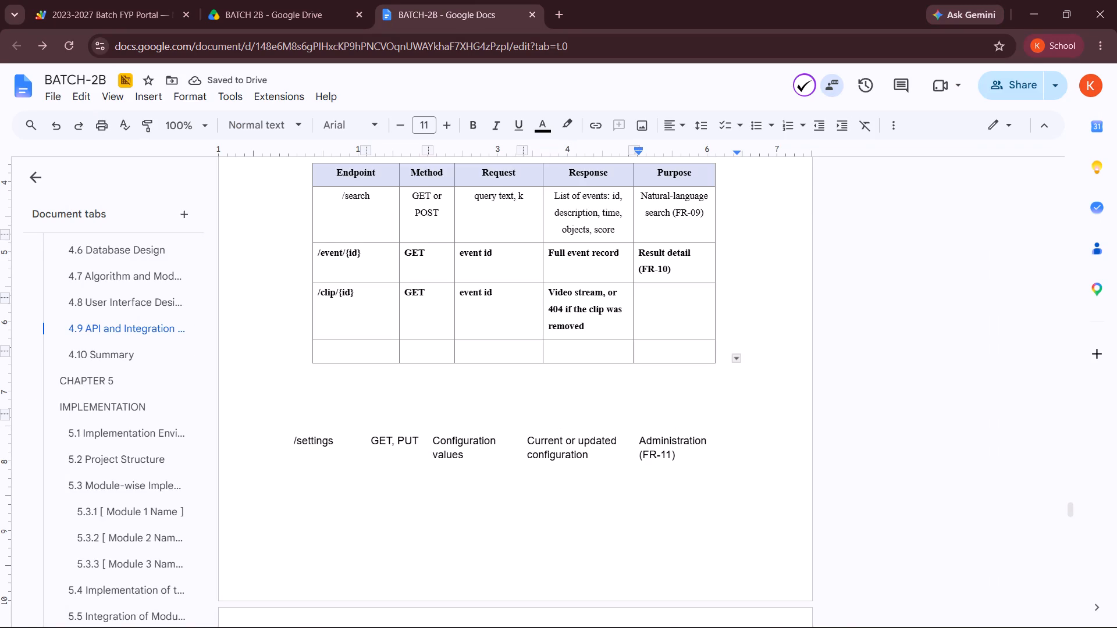
click(670, 299)
click(655, 307)
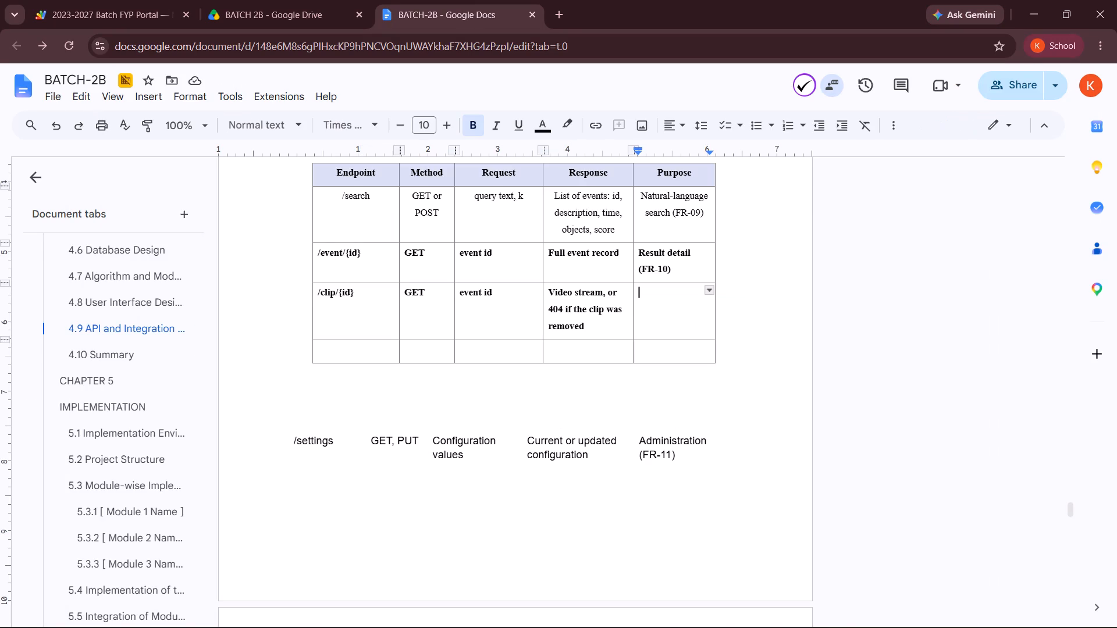
key(ctrl+v)
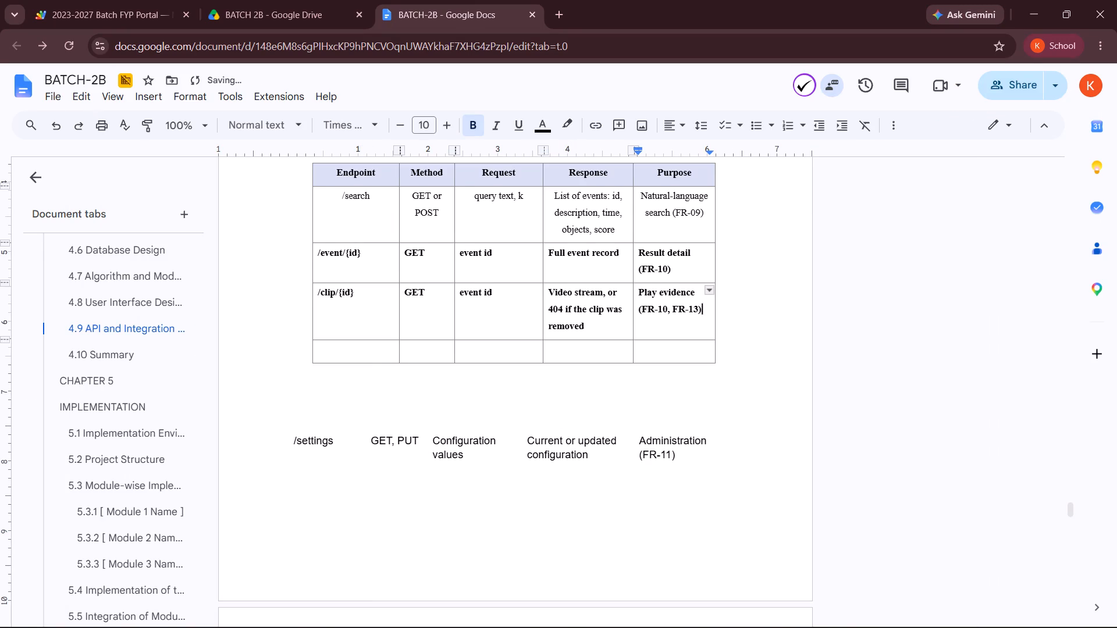
Add one more empty row at the bottom of the bordered Table 4.3.
scroll(382, 395, down, 2)
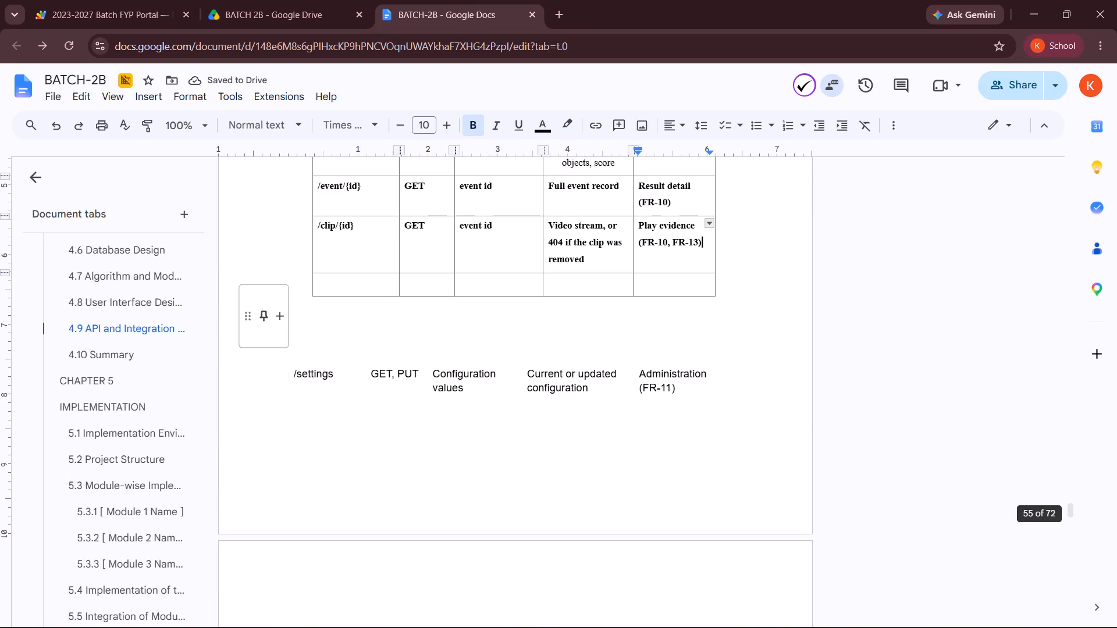
click(310, 289)
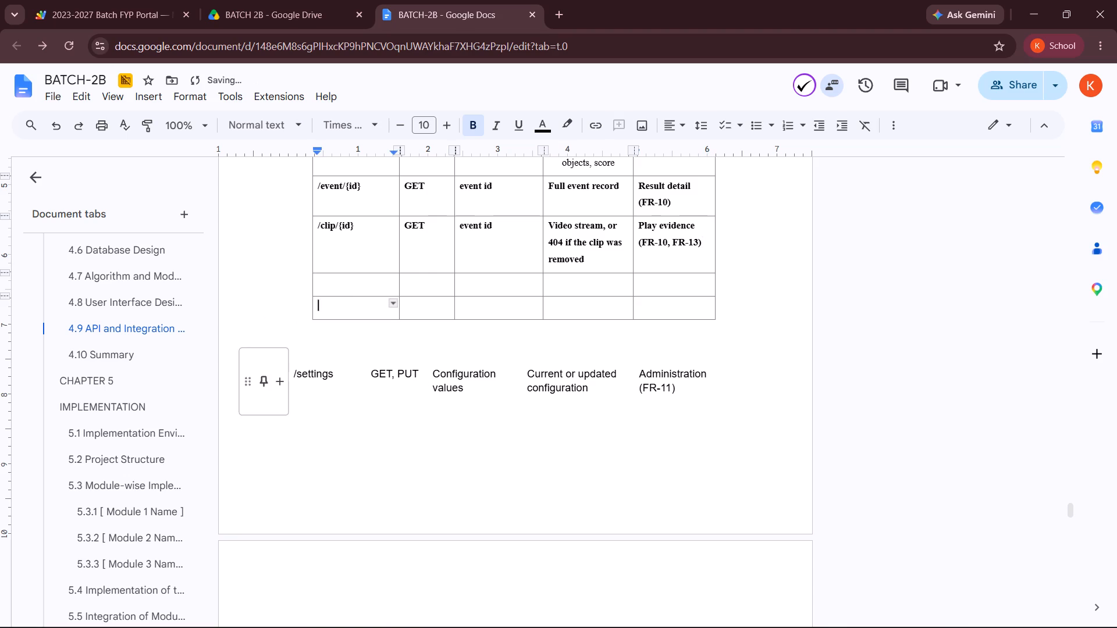
Move "/settings" as plain text through Notepad into the Endpoint cell of the row below /clip/{id} in Table 4.3.
drag(295, 374, 336, 374)
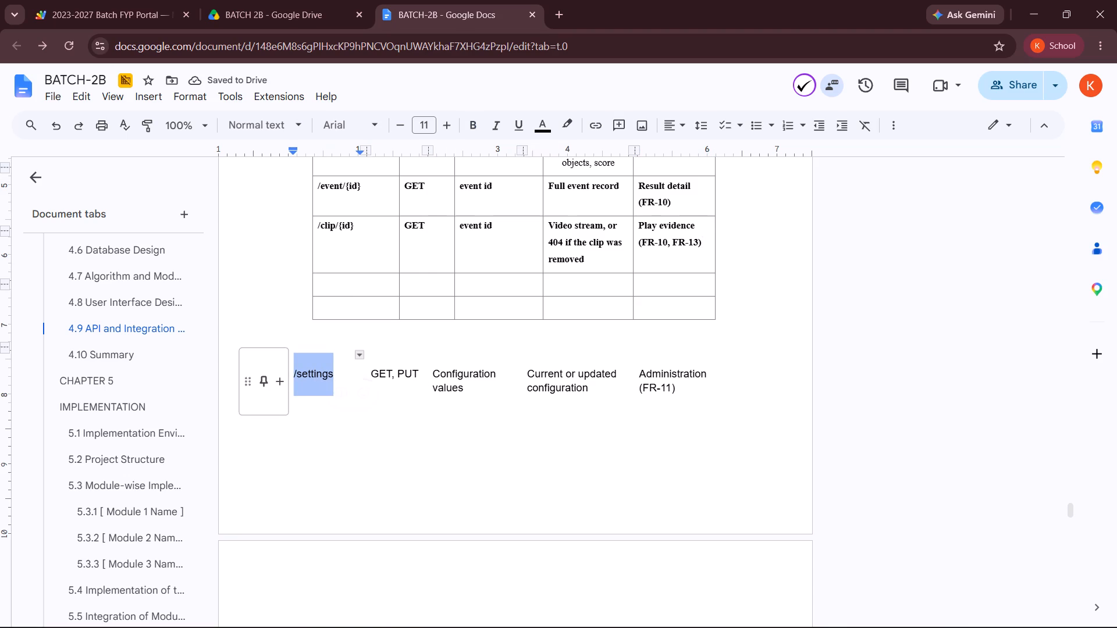
key(ctrl+x)
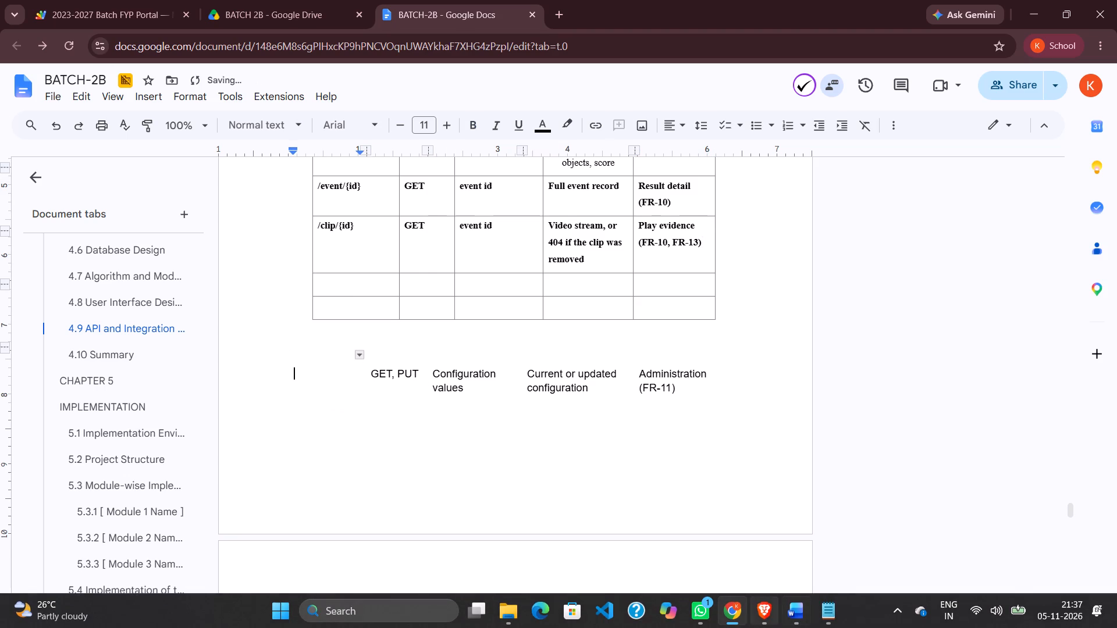
click(824, 608)
key(ctrl+v)
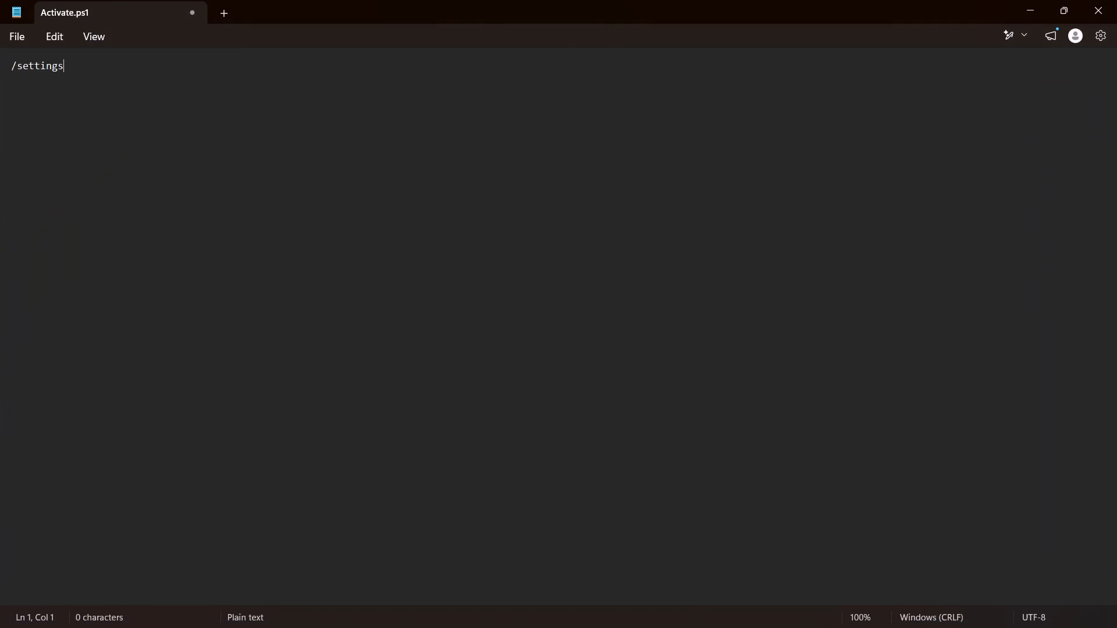
key(ctrl+a)
key(ctrl+x)
click(1040, 0)
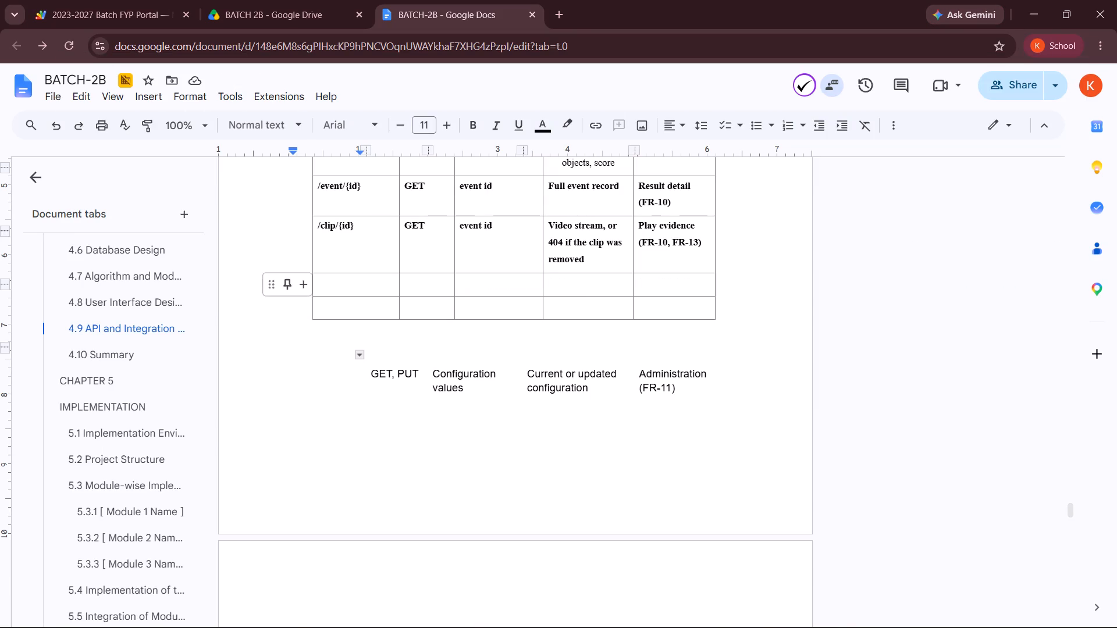
click(345, 283)
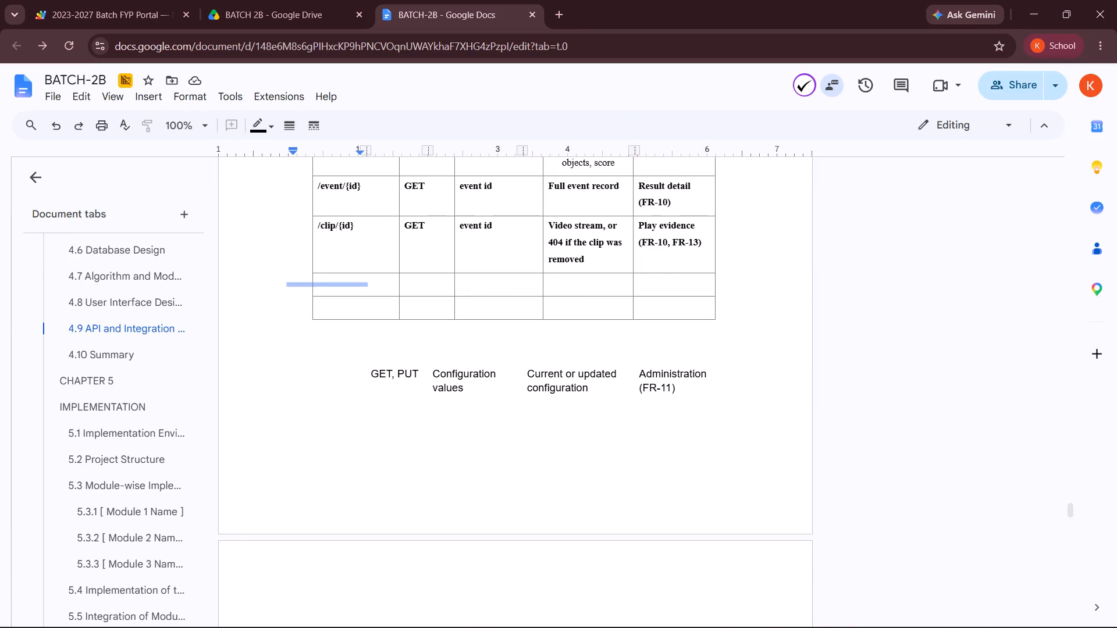
click(378, 285)
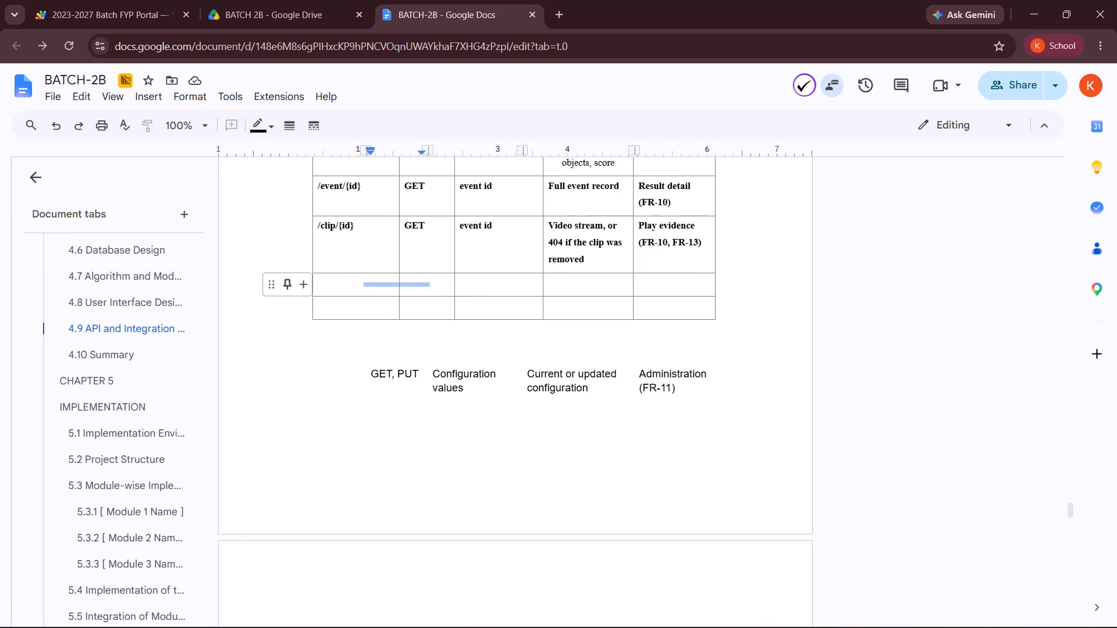
click(332, 280)
key(ctrl+v)
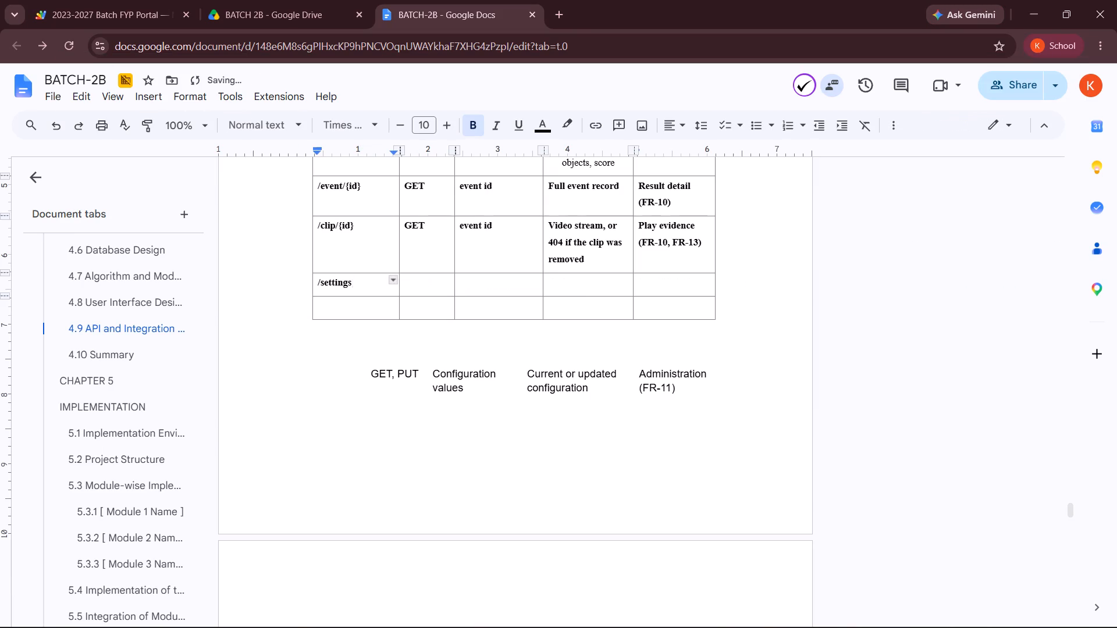
Move "GET, PUT" as plain text through Notepad into the /settings row's Method cell.
drag(373, 373, 408, 379)
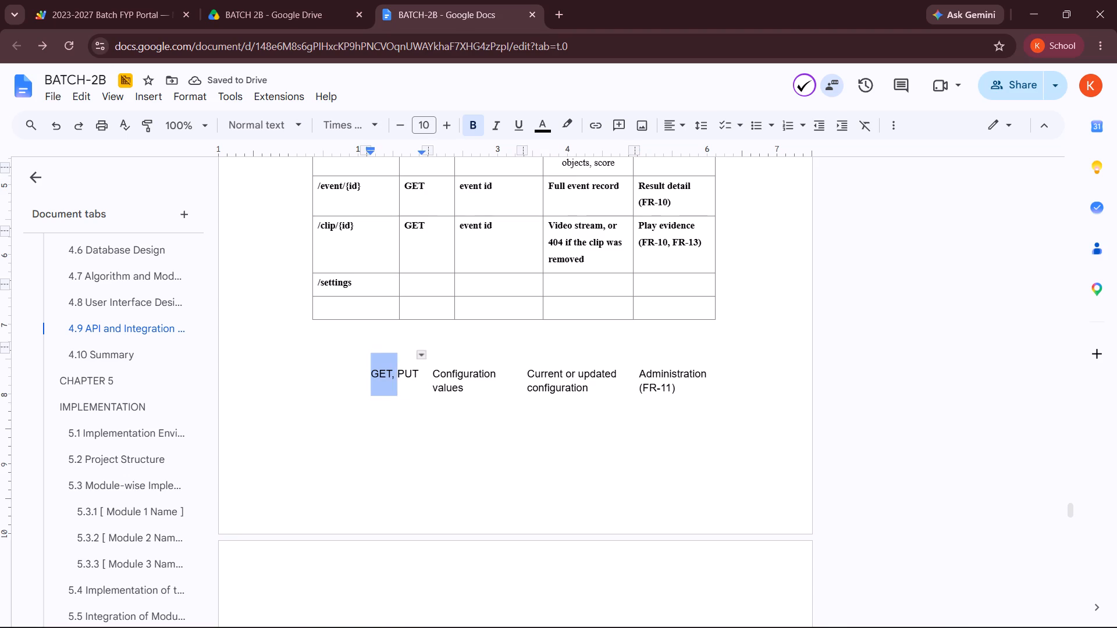
drag(408, 379, 420, 378)
key(ctrl+x)
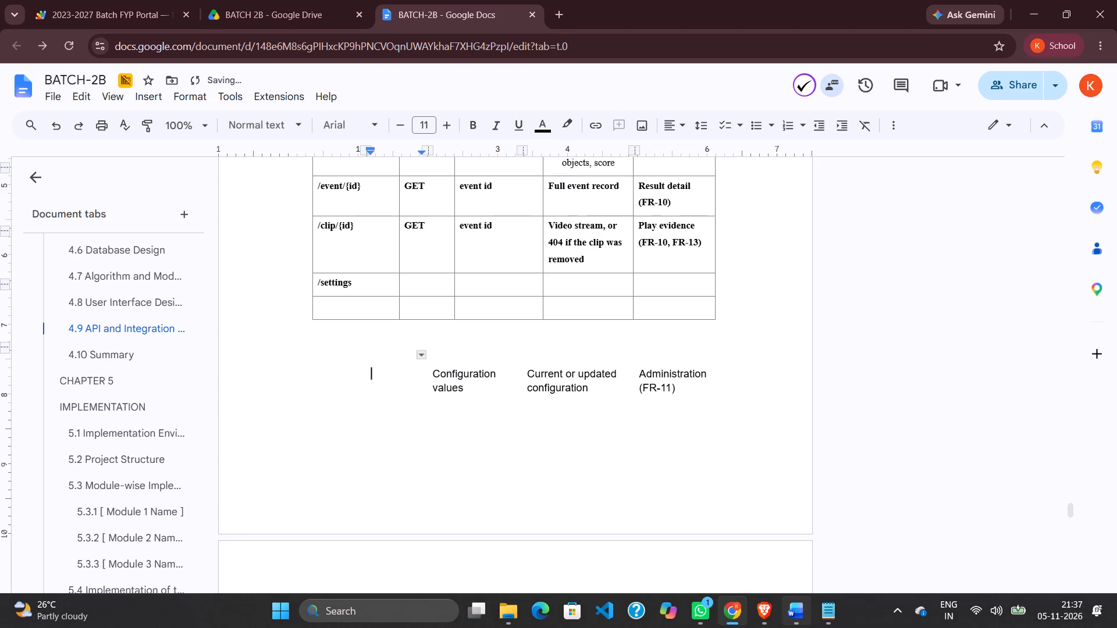
click(823, 609)
key(ctrl+v)
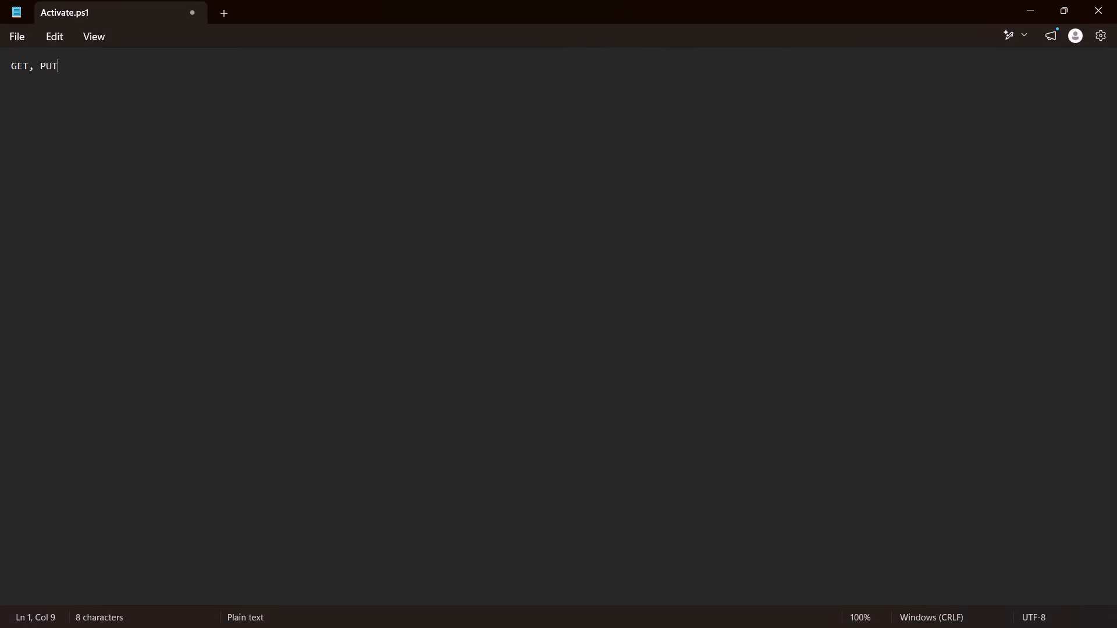
key(ctrl+a)
key(ctrl+x)
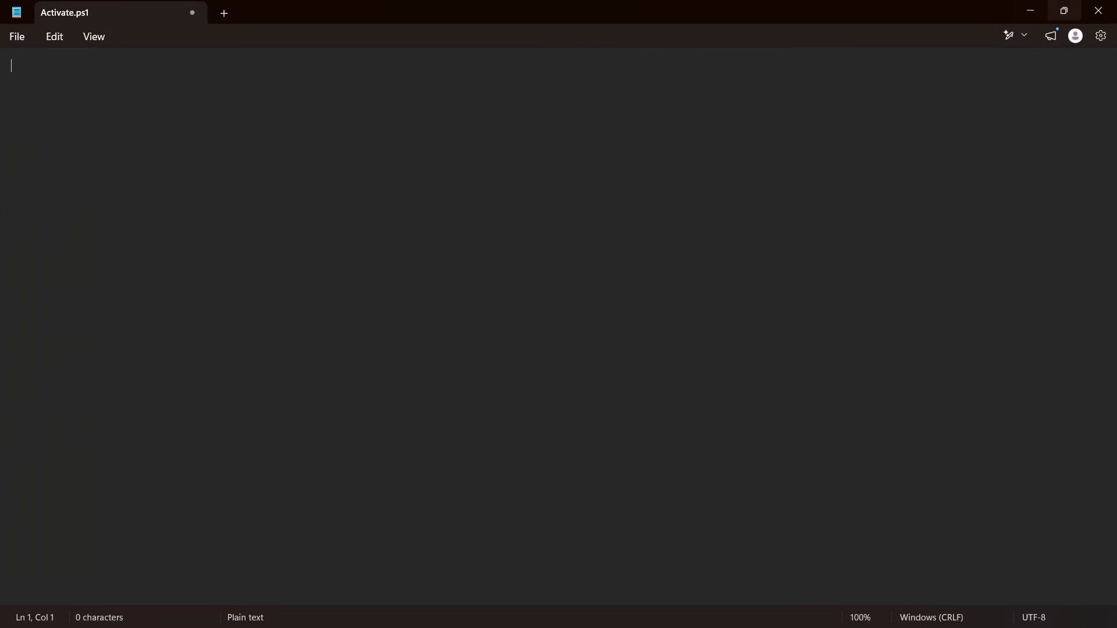
click(1050, 0)
click(985, 424)
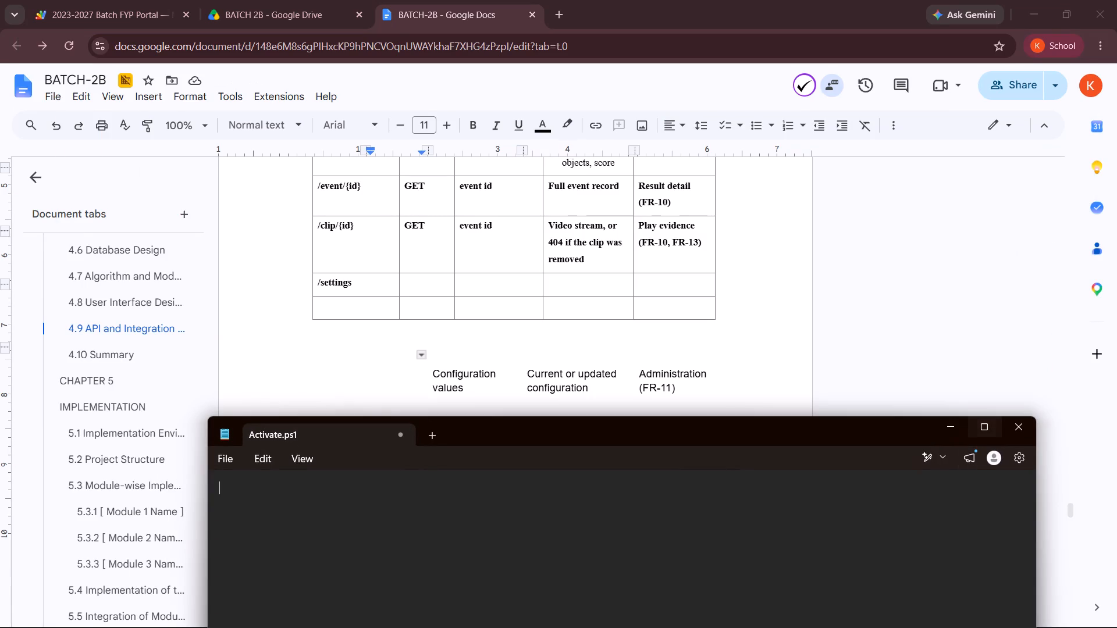
click(1031, 0)
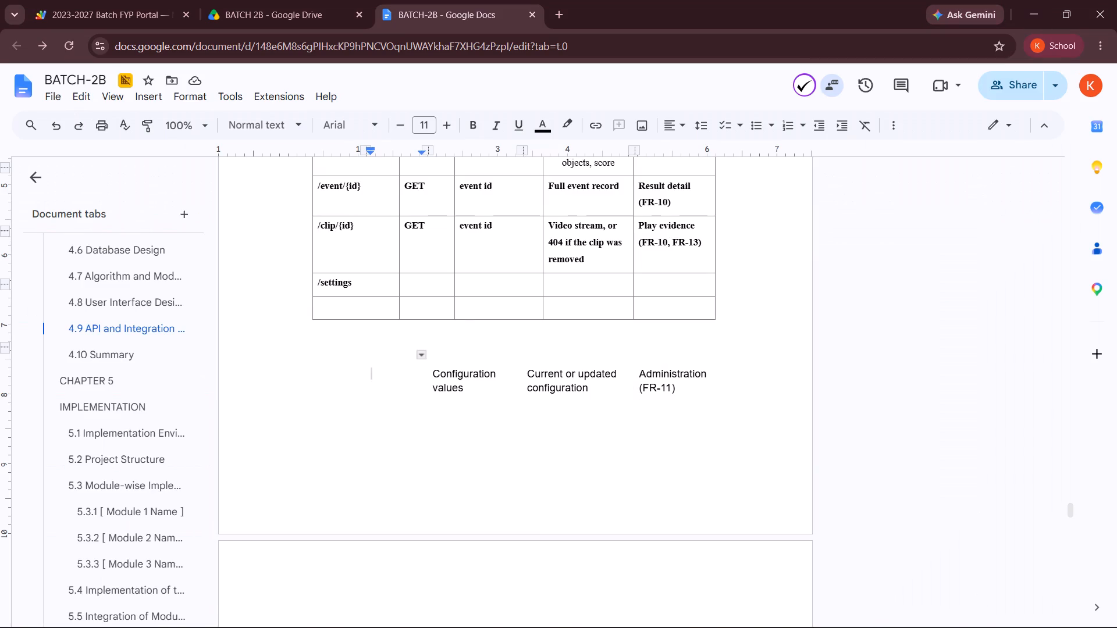
click(438, 286)
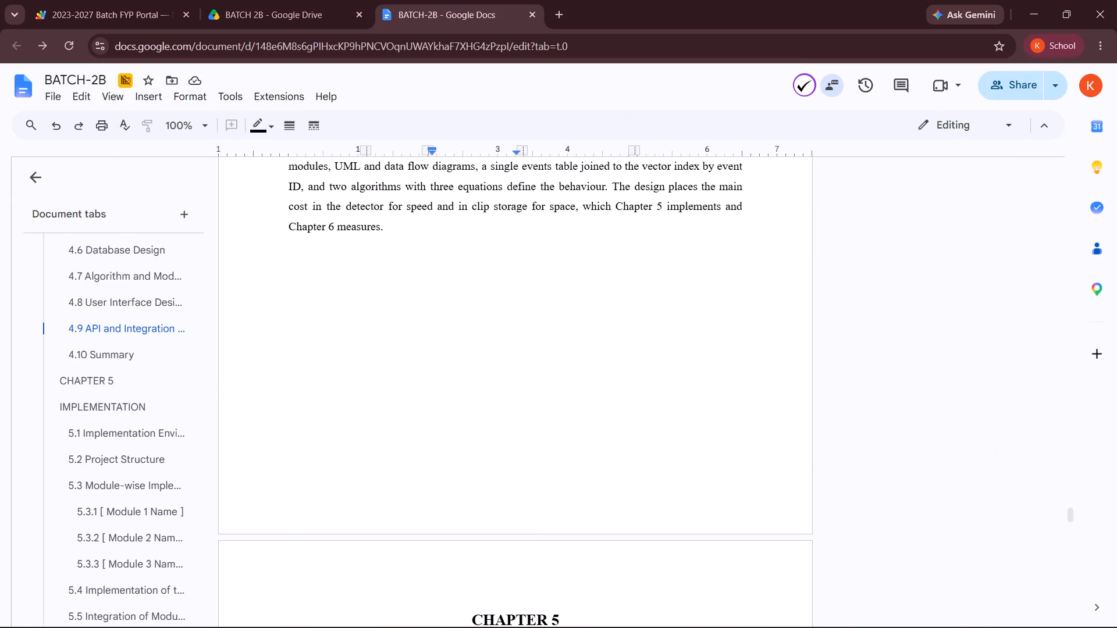
scroll(433, 339, down, 3)
scroll(433, 339, up, 6)
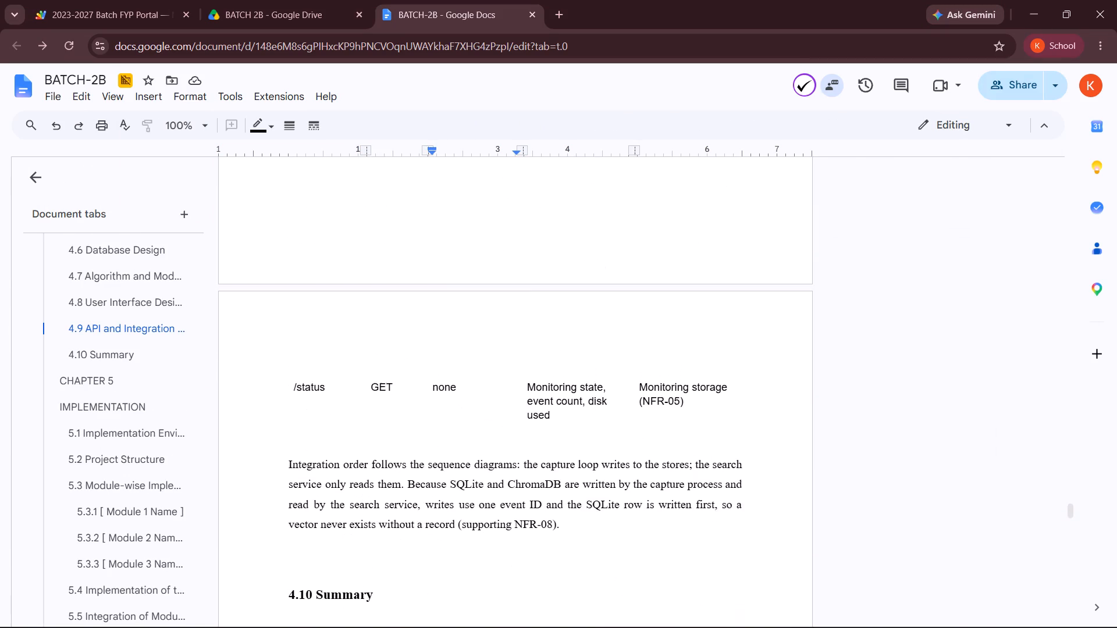
scroll(433, 339, up, 2)
click(415, 282)
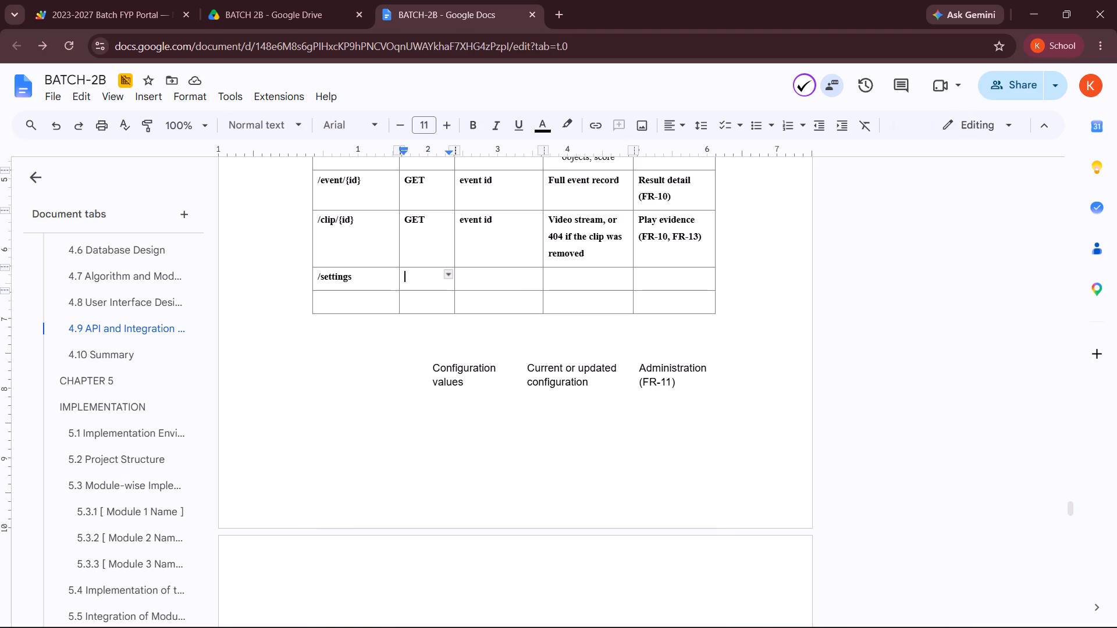
key(ctrl+v)
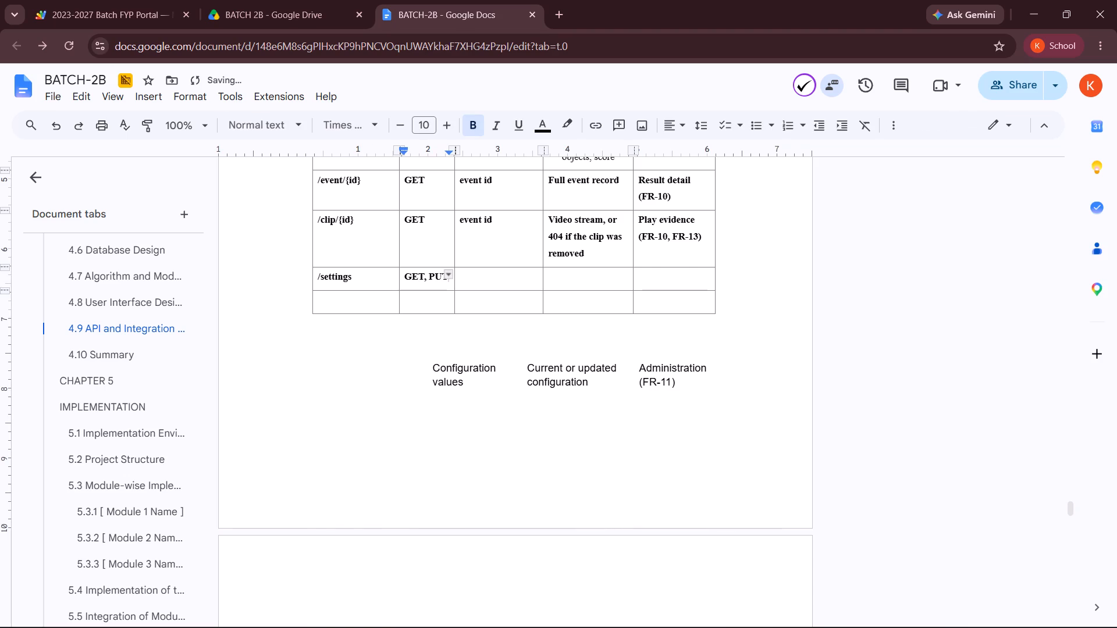
Move "Configuration values" as plain text through Notepad into the /settings row's third cell, removing the trailing blank lines.
drag(432, 370, 467, 386)
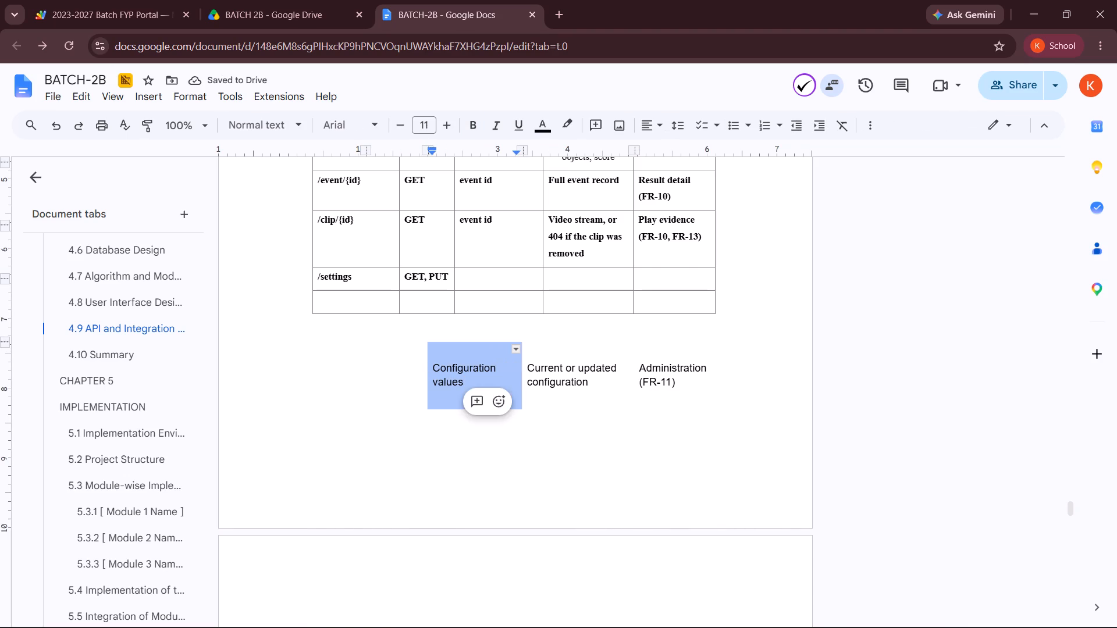
key(ctrl+x)
click(818, 604)
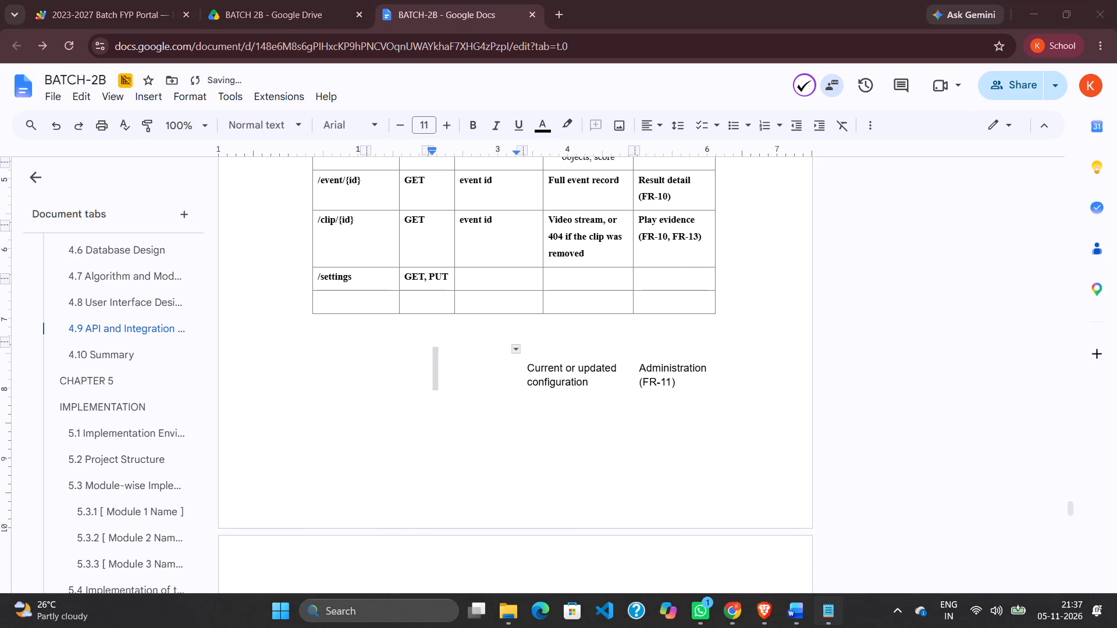
key(ctrl+v)
key(ctrl+a)
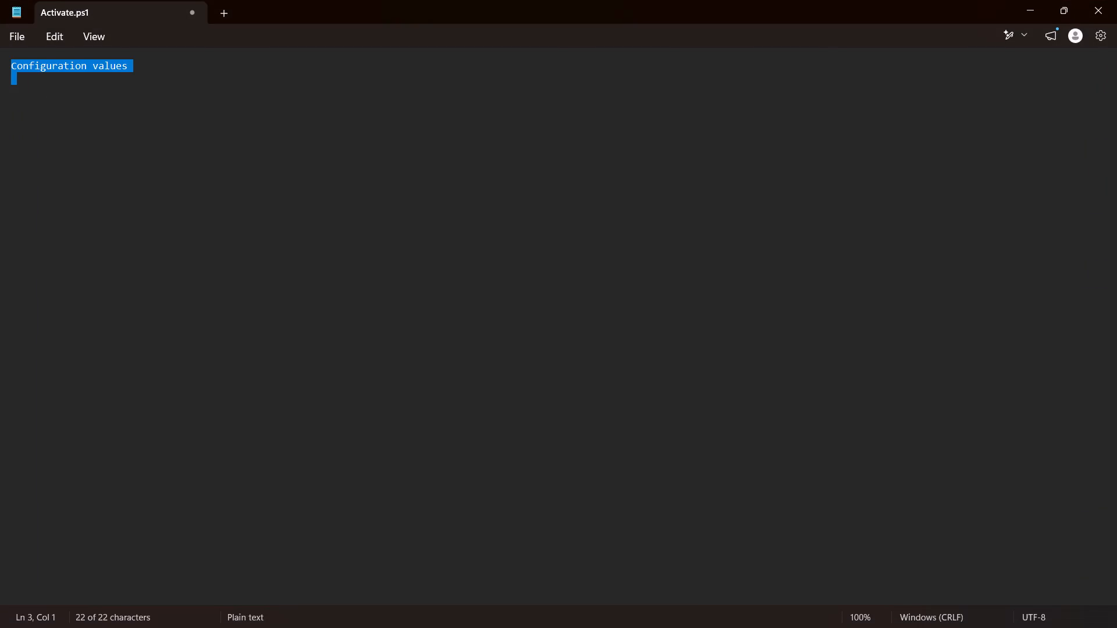
key(ctrl+x)
click(1027, 0)
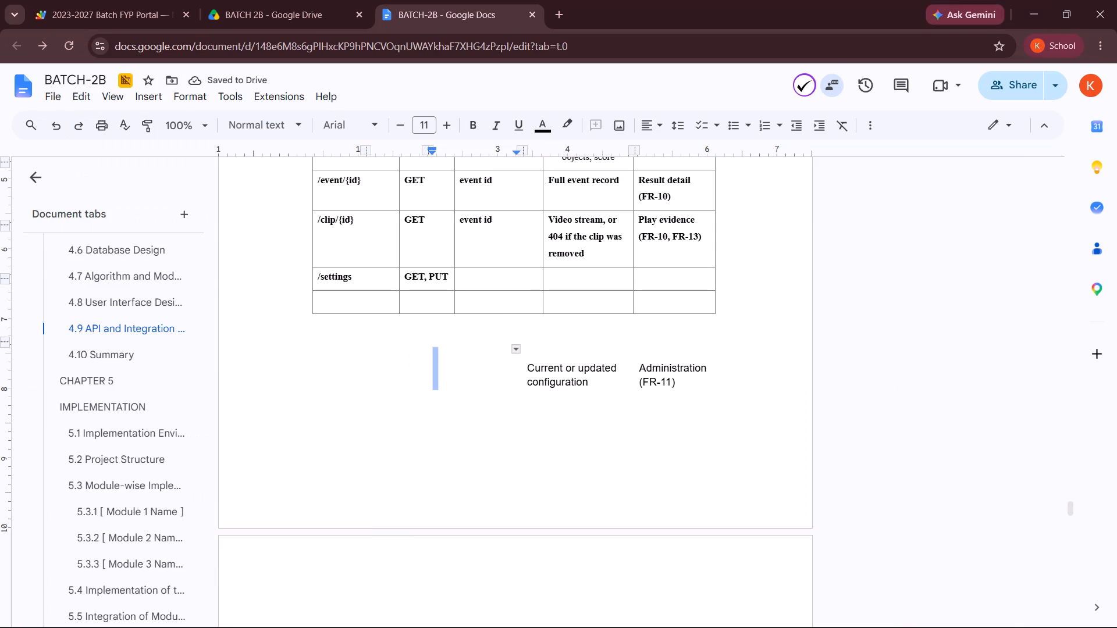
click(488, 284)
key(ctrl+v)
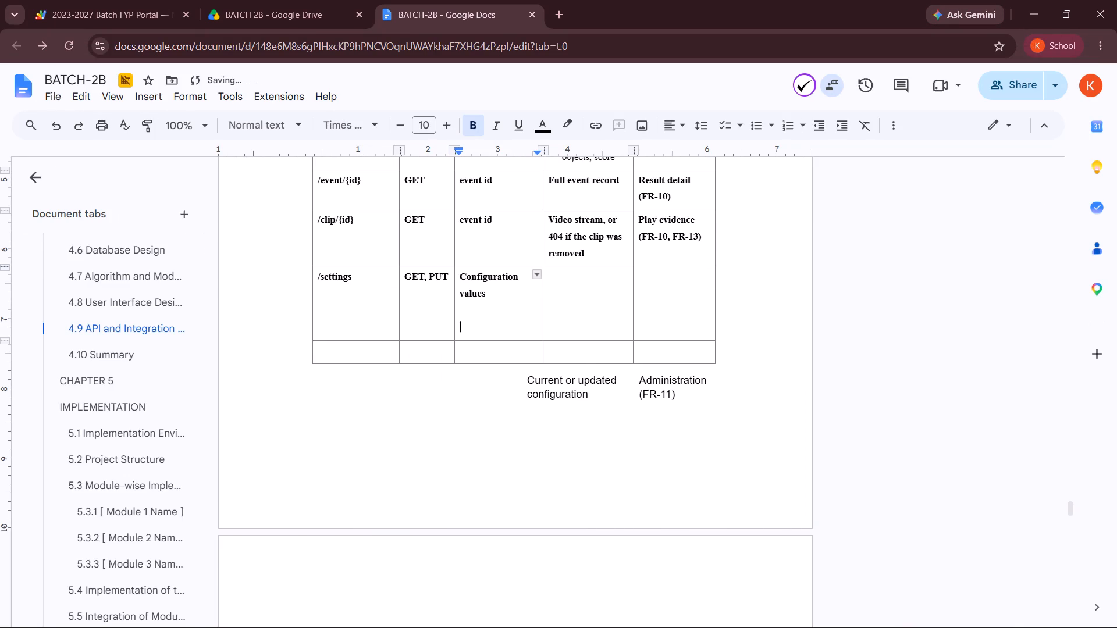
key(BackSpace)
key(BackSpace)
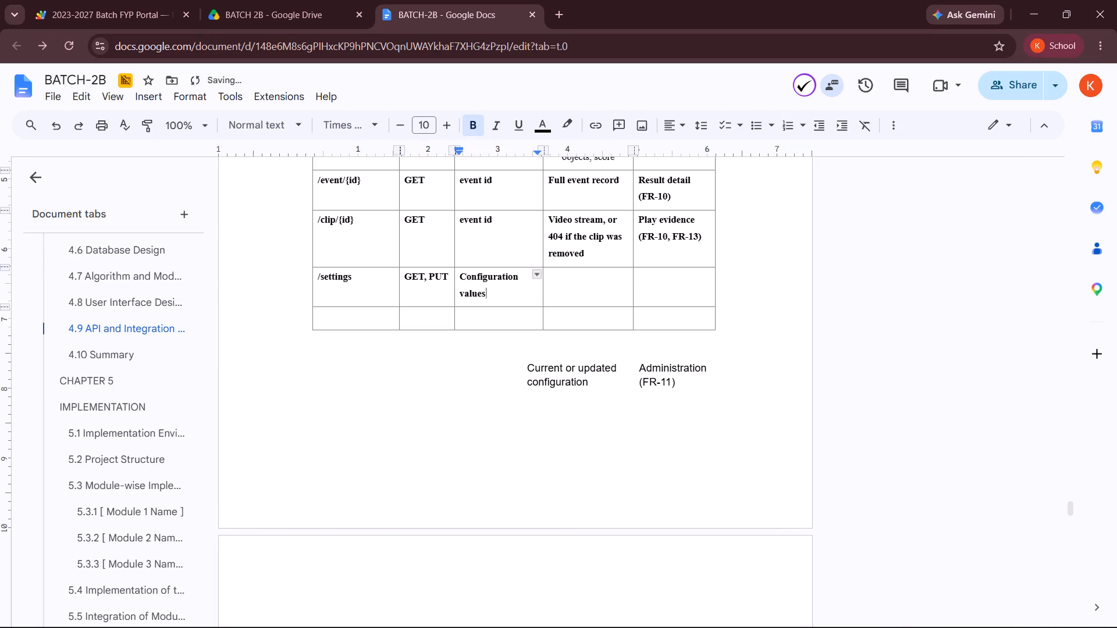
Move "Current or updated configuration" as plain text through Notepad into the /settings row's fourth cell, removing the trailing blank lines.
drag(526, 363, 584, 387)
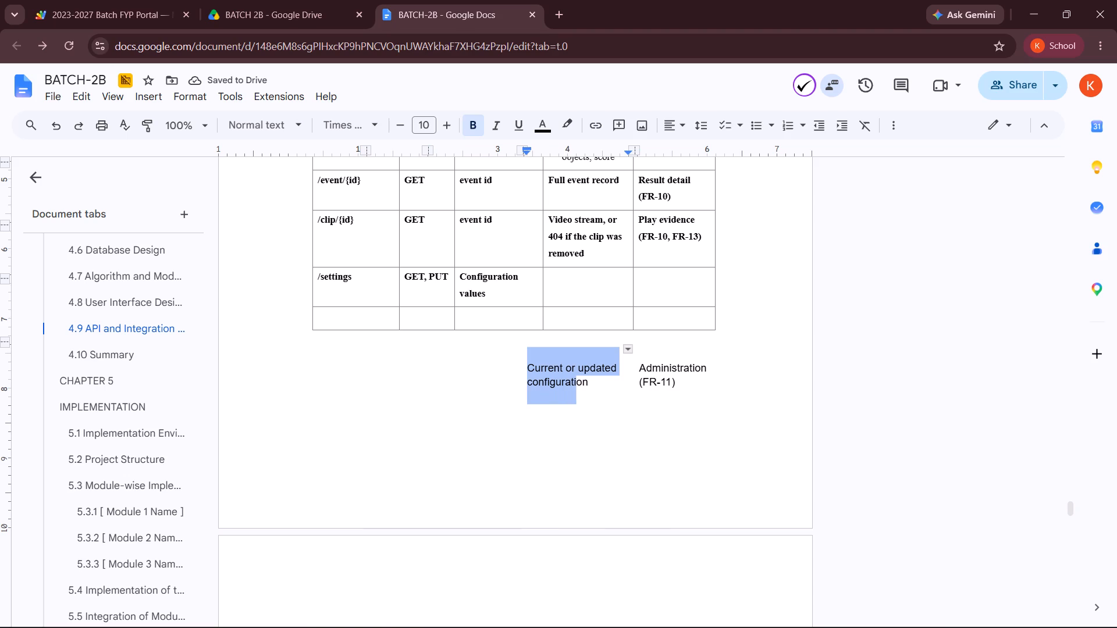
drag(584, 387, 592, 387)
key(ctrl+x)
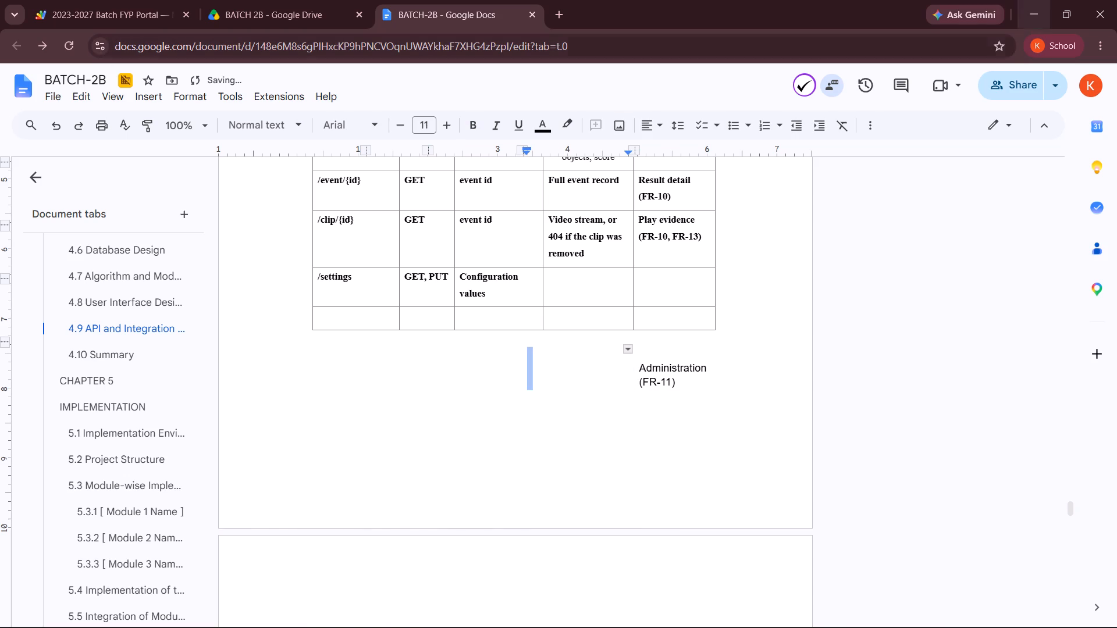
click(831, 618)
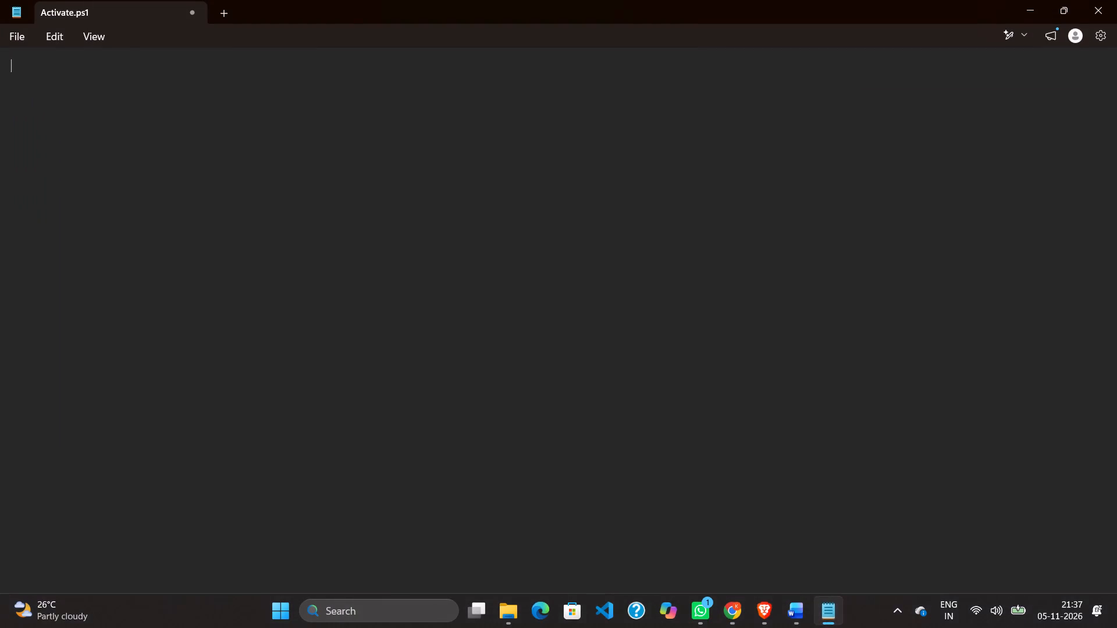
key(ctrl+v)
key(ctrl+a)
key(ctrl+x)
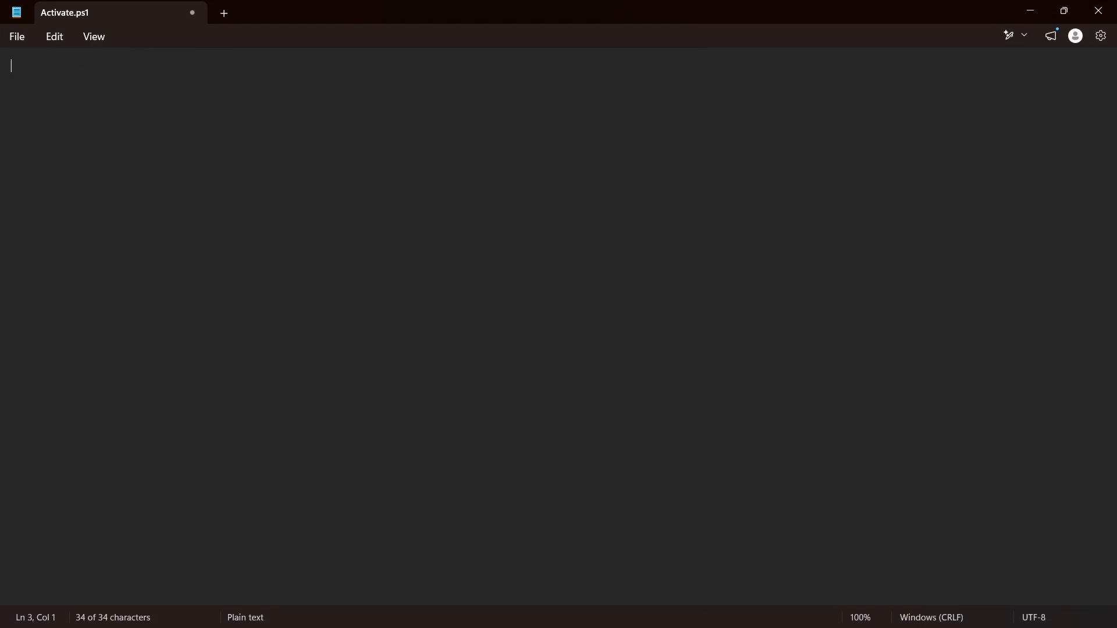
click(1019, 0)
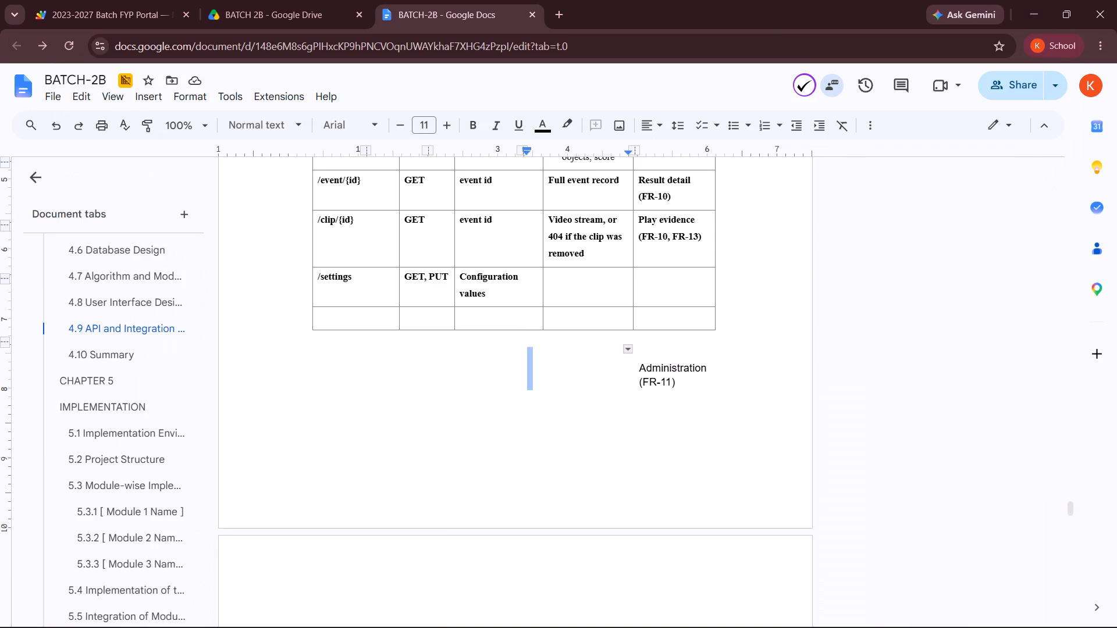
click(575, 274)
key(ctrl+v)
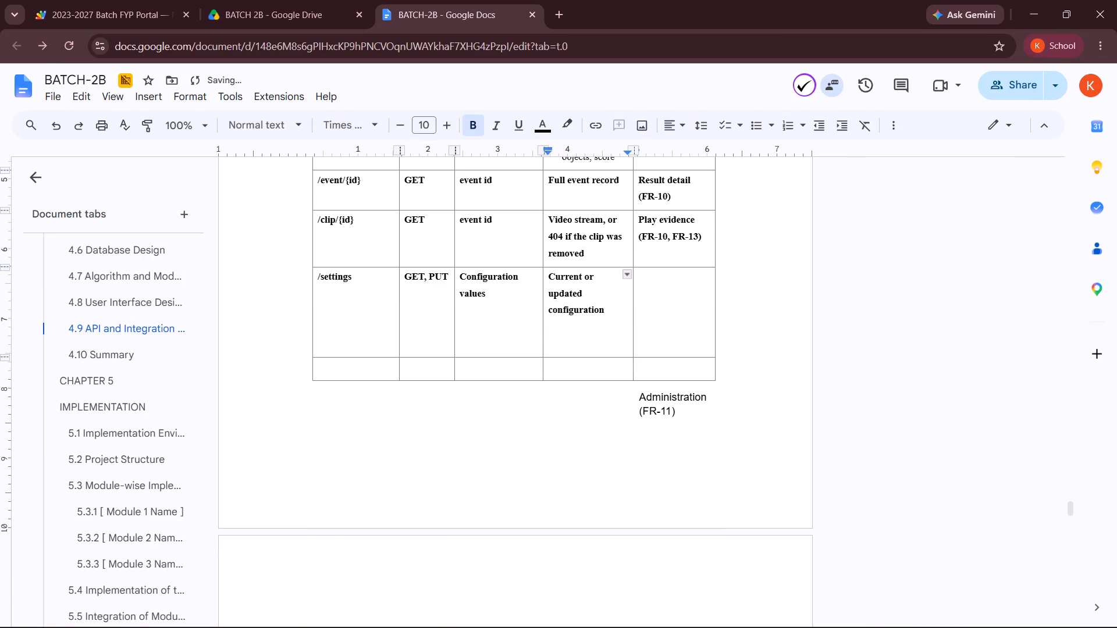
key(BackSpace)
key(BackSpace)
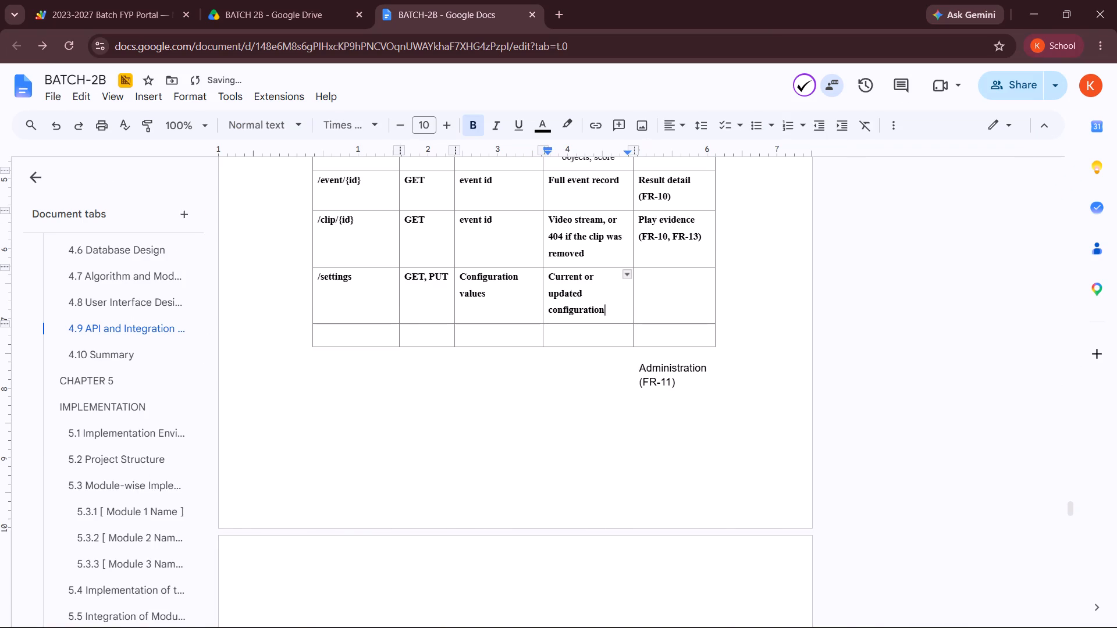
Move "Administration (FR-11)" as plain text through Notepad into the /settings row's Purpose cell.
drag(638, 364, 674, 387)
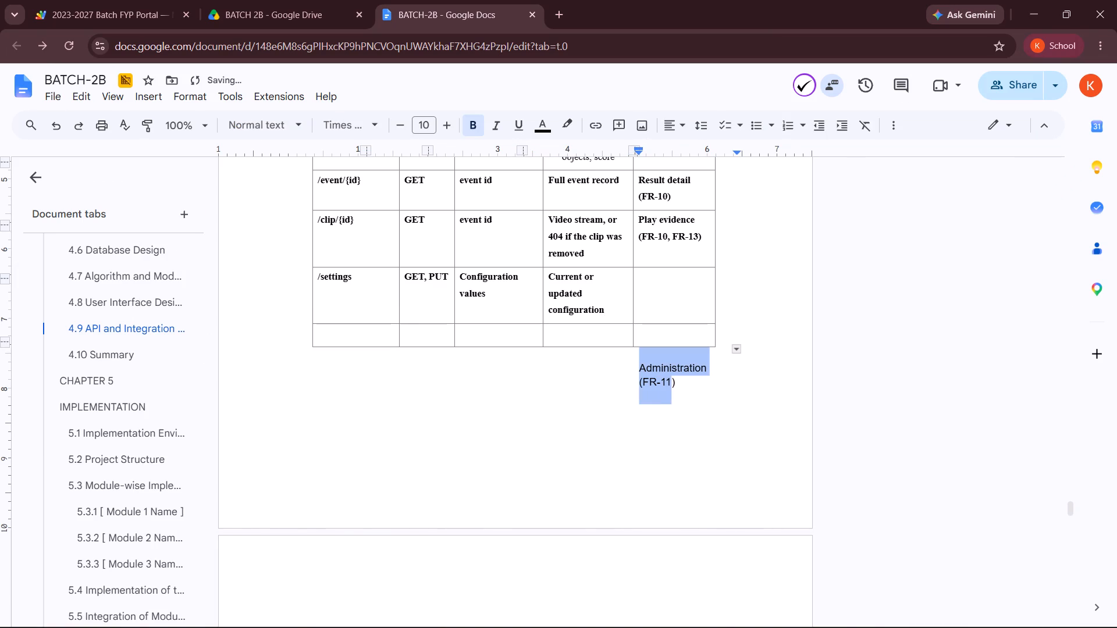
drag(674, 387, 678, 387)
key(ctrl+x)
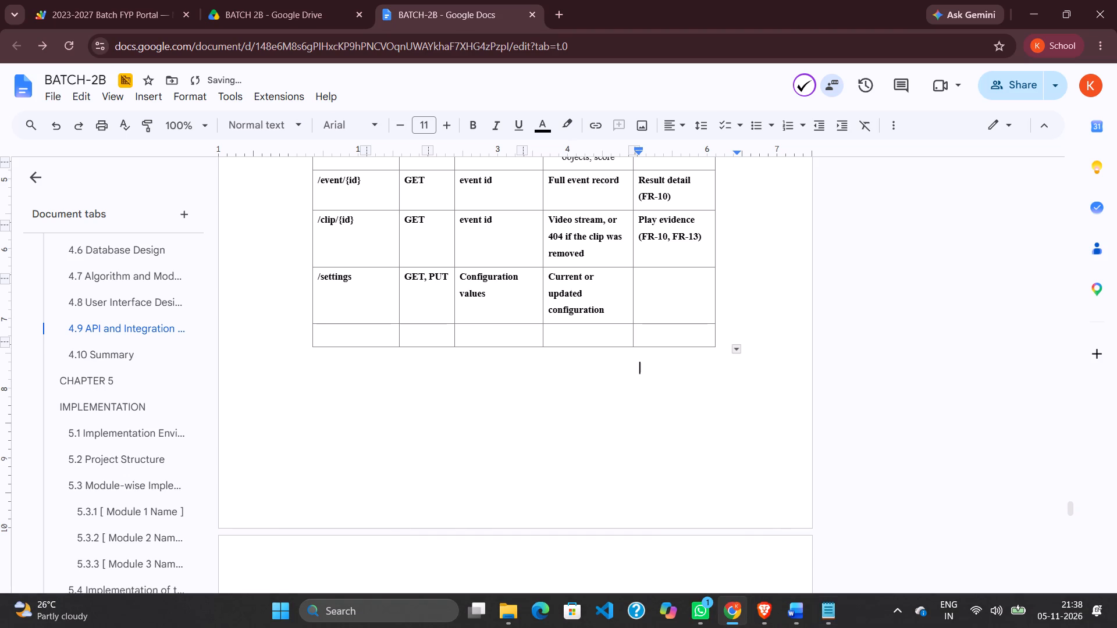
click(832, 613)
key(ctrl+v)
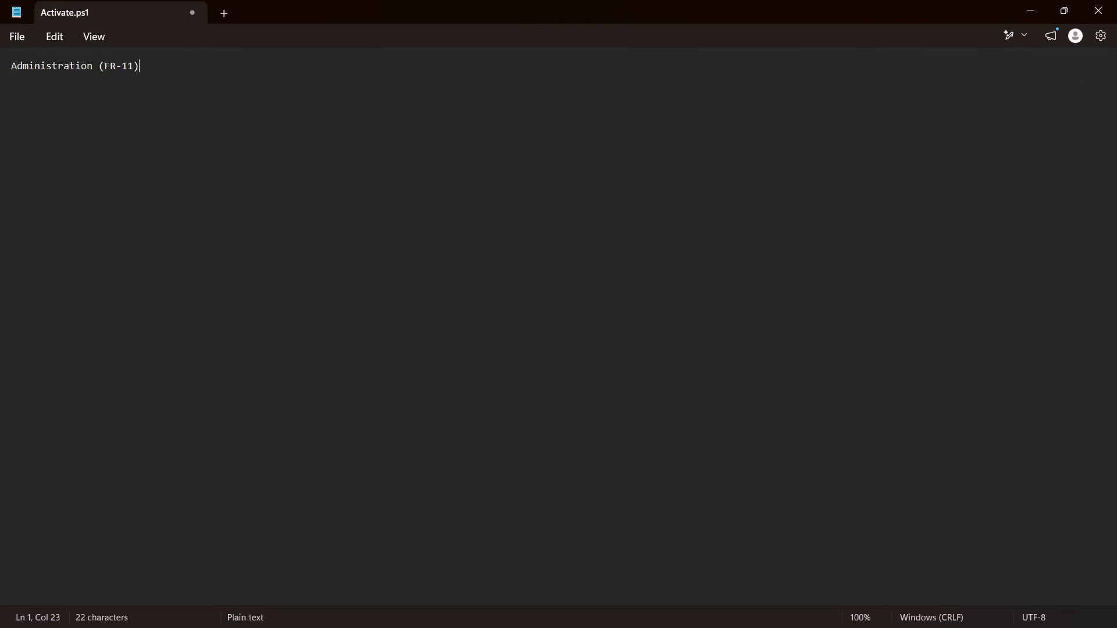
key(ctrl+a)
key(ctrl+x)
click(1030, 0)
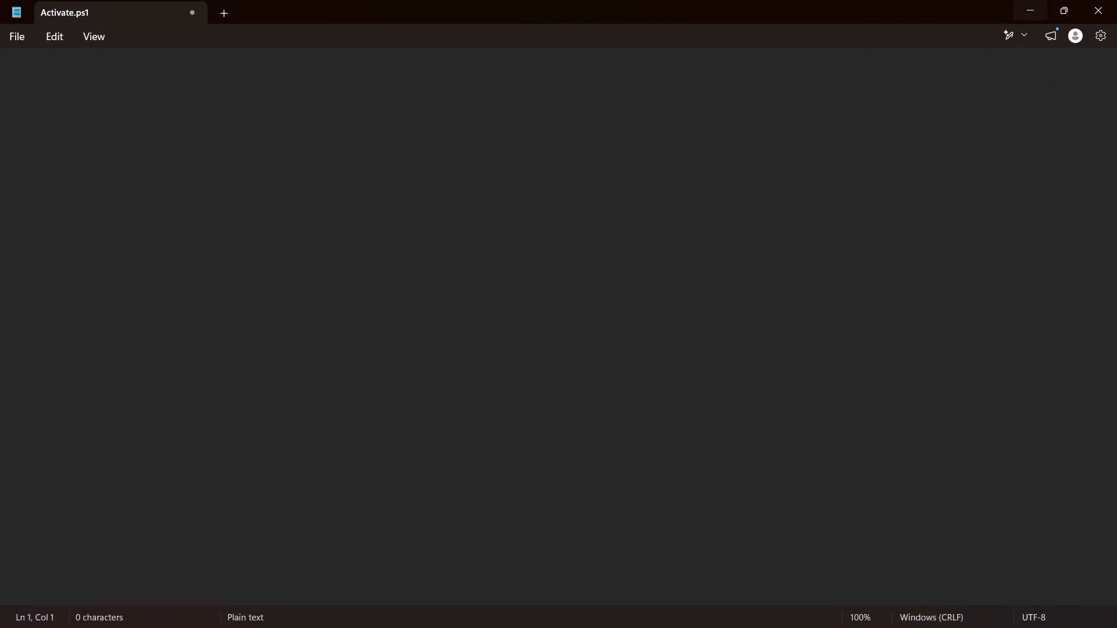
click(657, 276)
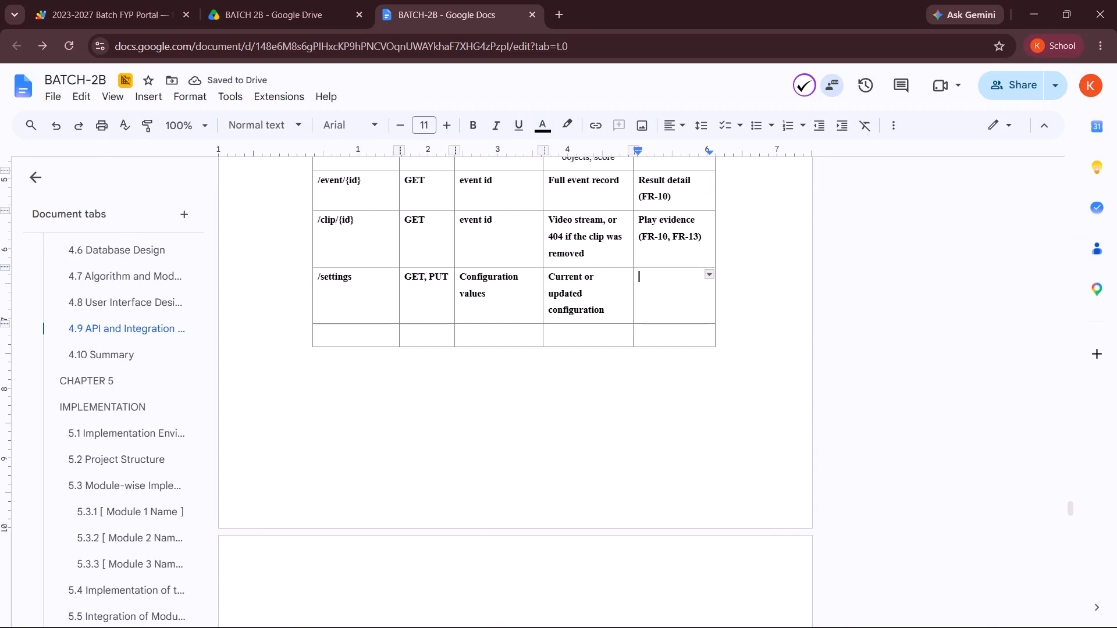
key(ctrl+v)
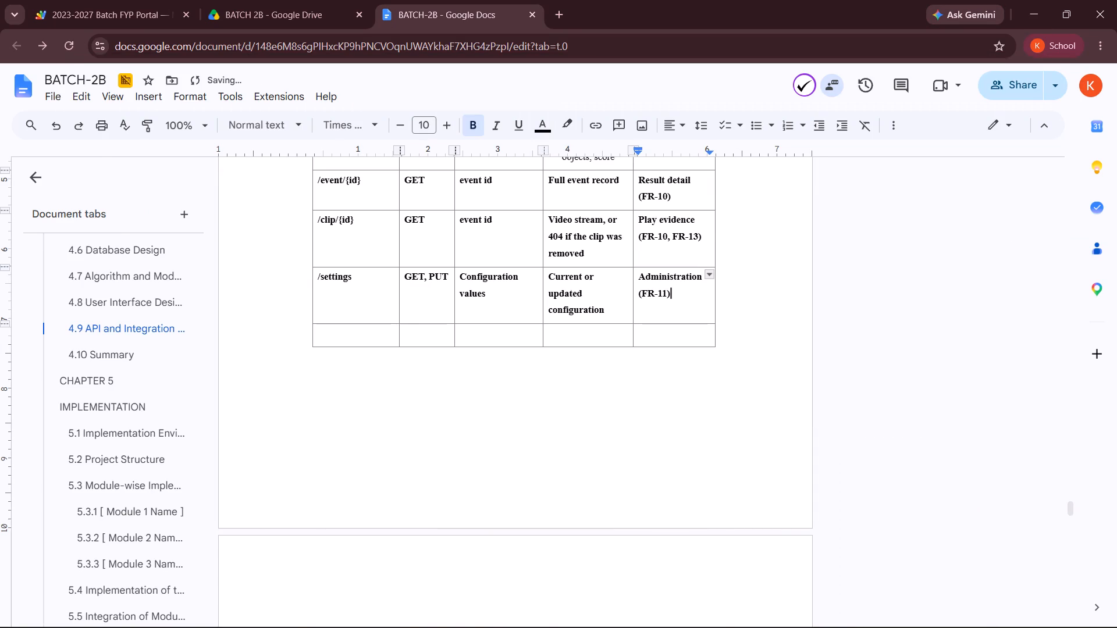
Move "/status" from the following page as plain text through Notepad into the Endpoint cell below /settings in Table 4.3.
scroll(397, 407, down, 2)
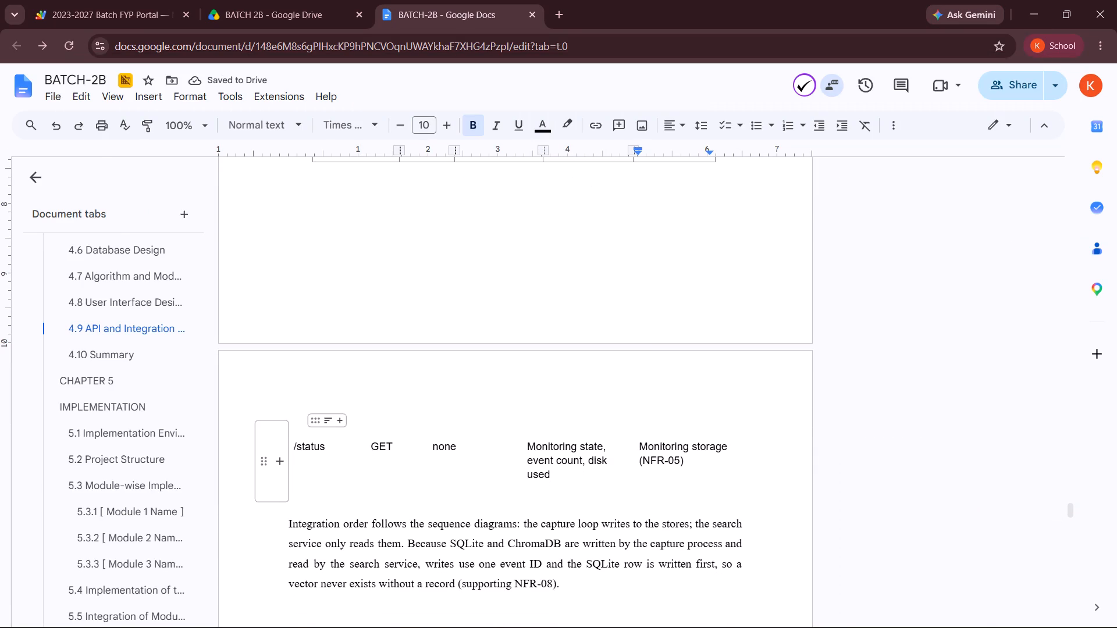
drag(294, 444, 318, 445)
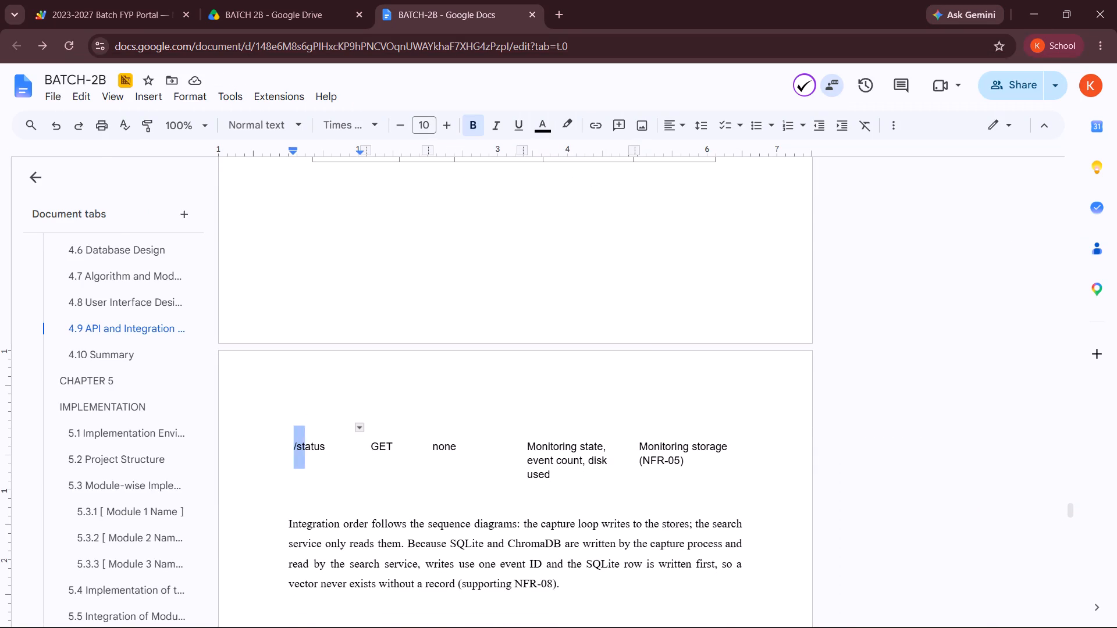
drag(318, 445, 328, 446)
key(ctrl+x)
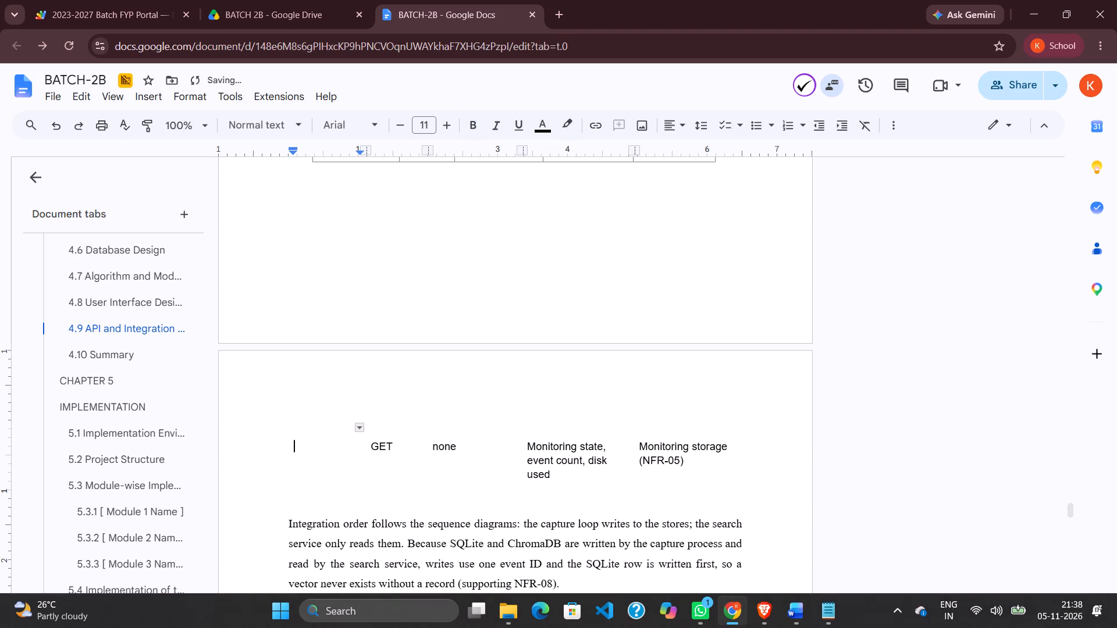
click(827, 610)
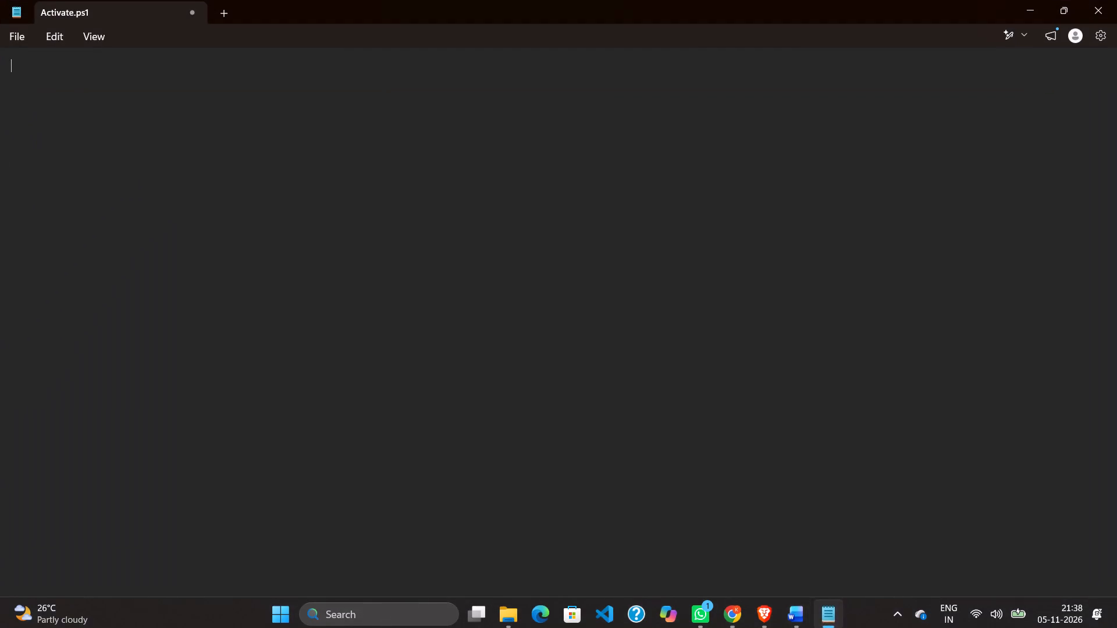
key(ctrl+v)
key(ctrl+a)
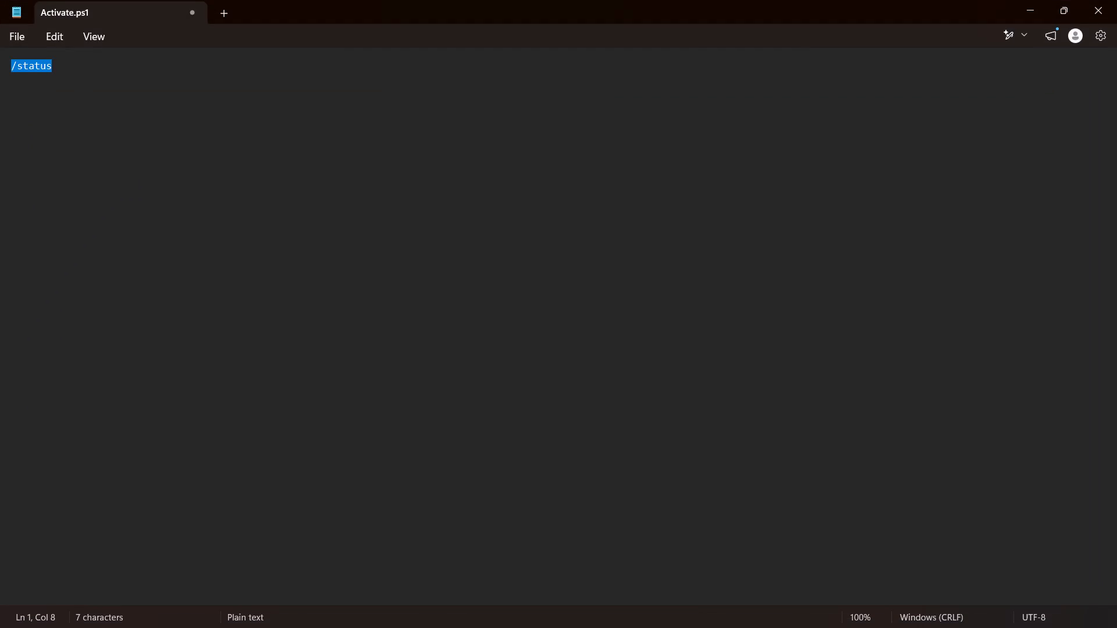
key(ctrl+x)
click(1034, 0)
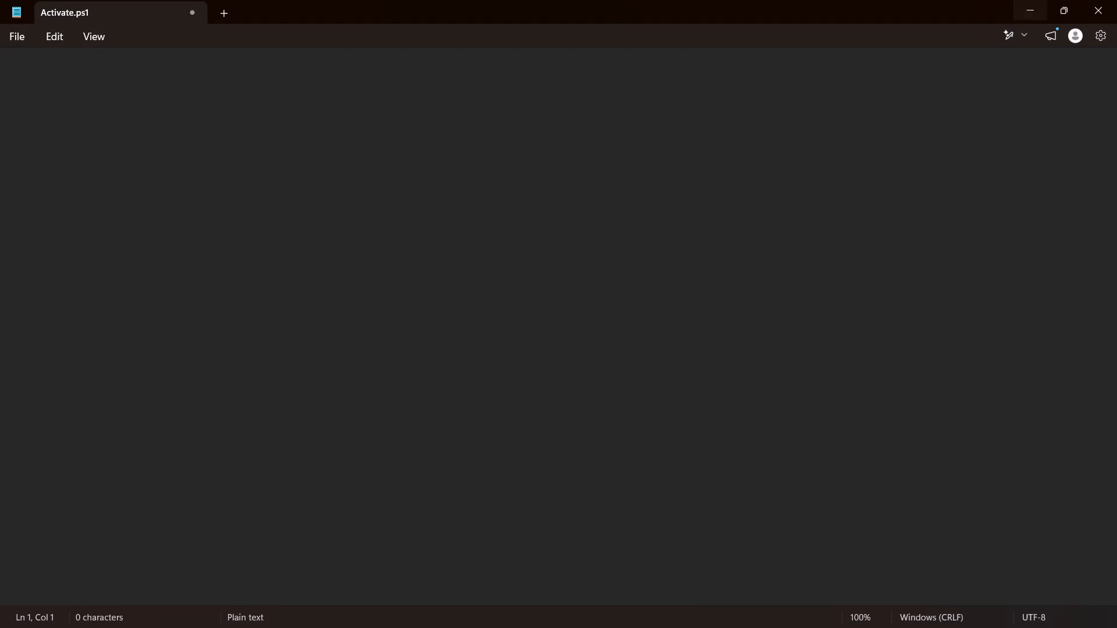
scroll(442, 294, up, 1)
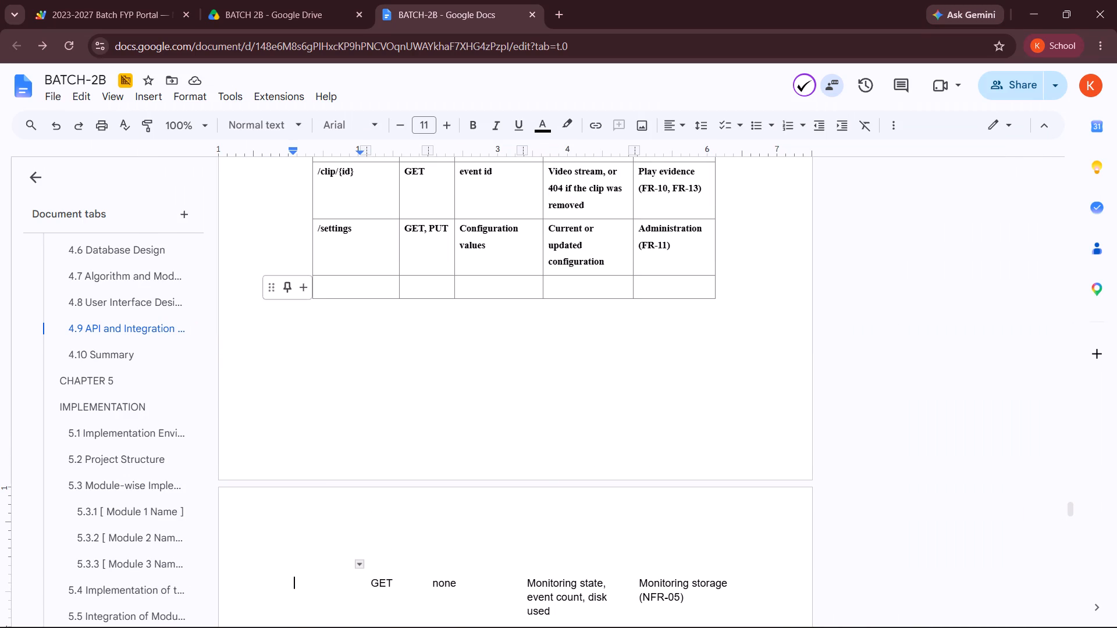
click(360, 287)
key(ctrl+v)
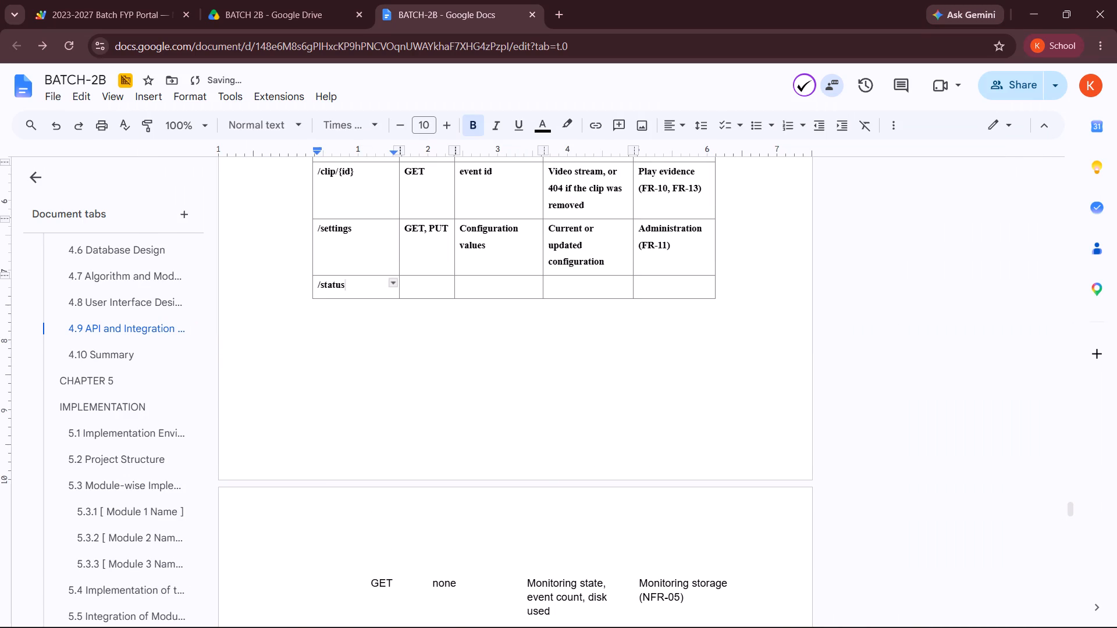
Move "GET" from the borderless row as plain text through Notepad into the /status row's Method cell.
scroll(394, 545, down, 2)
drag(372, 456, 396, 458)
key(ctrl+x)
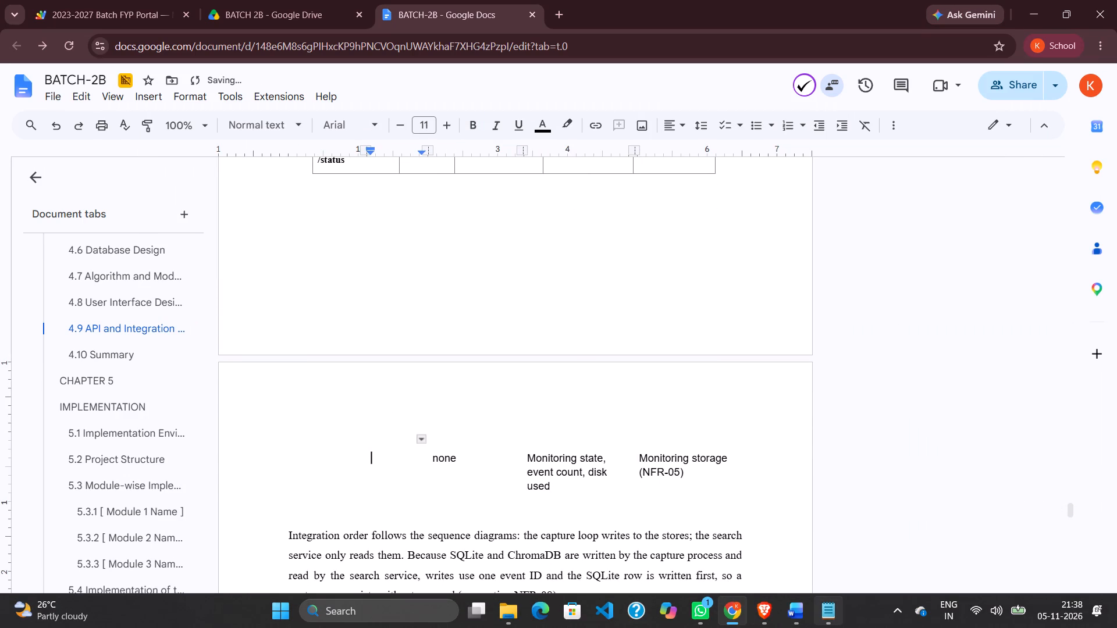
click(826, 618)
key(ctrl+v)
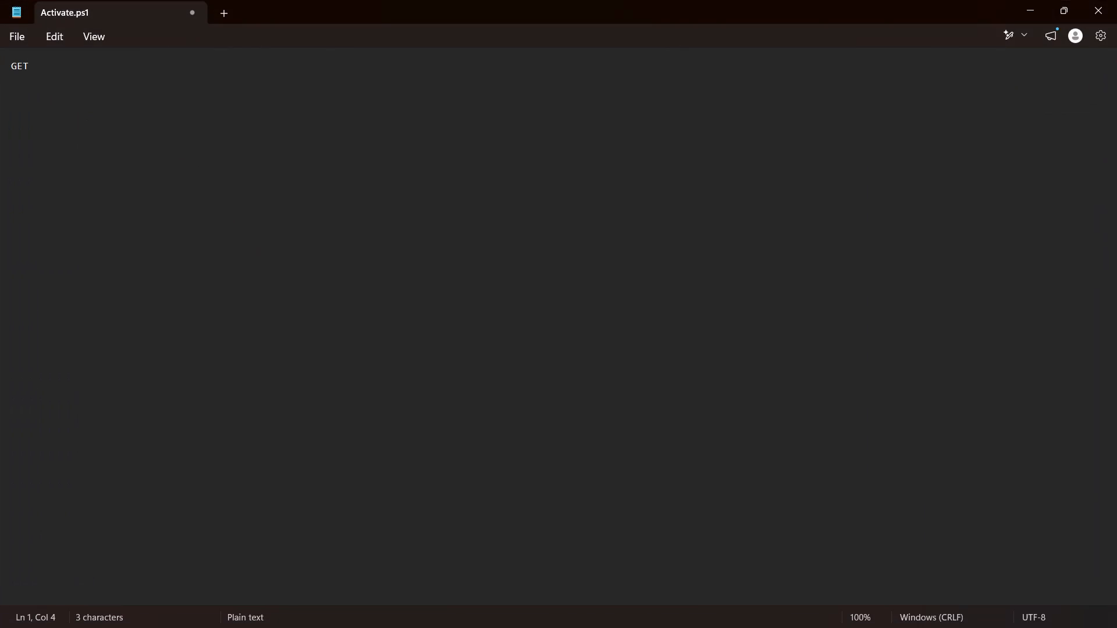
key(ctrl+a)
key(ctrl+x)
click(1036, 0)
scroll(433, 206, up, 1)
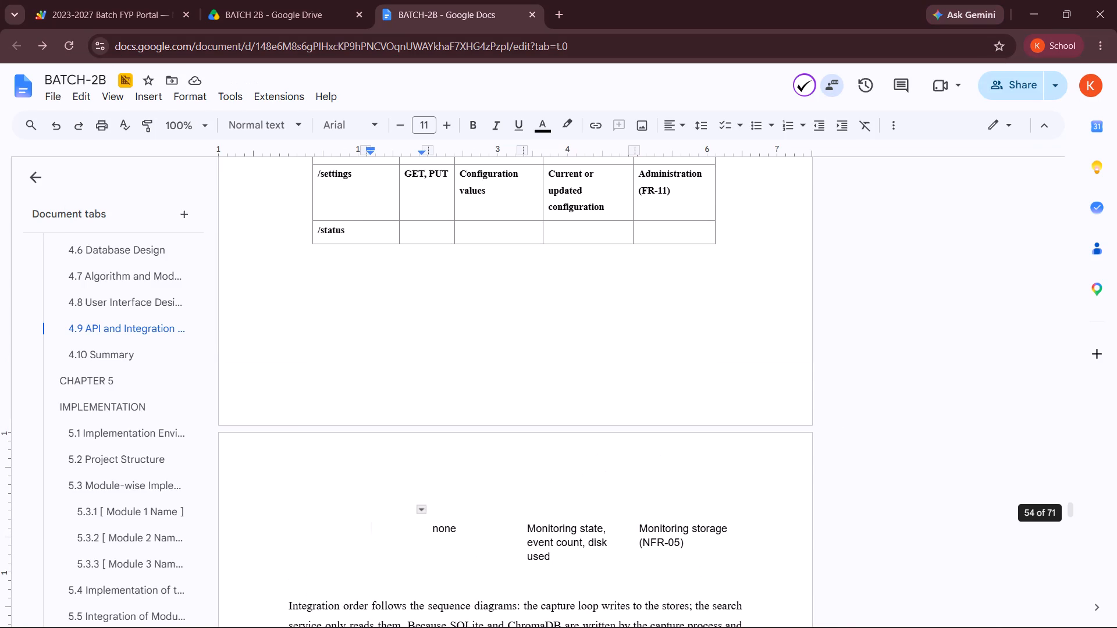
click(419, 233)
key(ctrl+v)
Move "none" from the borderless row as plain text through Notepad into the /status row's Request cell, removing the trailing blank lines.
scroll(419, 233, down, 1)
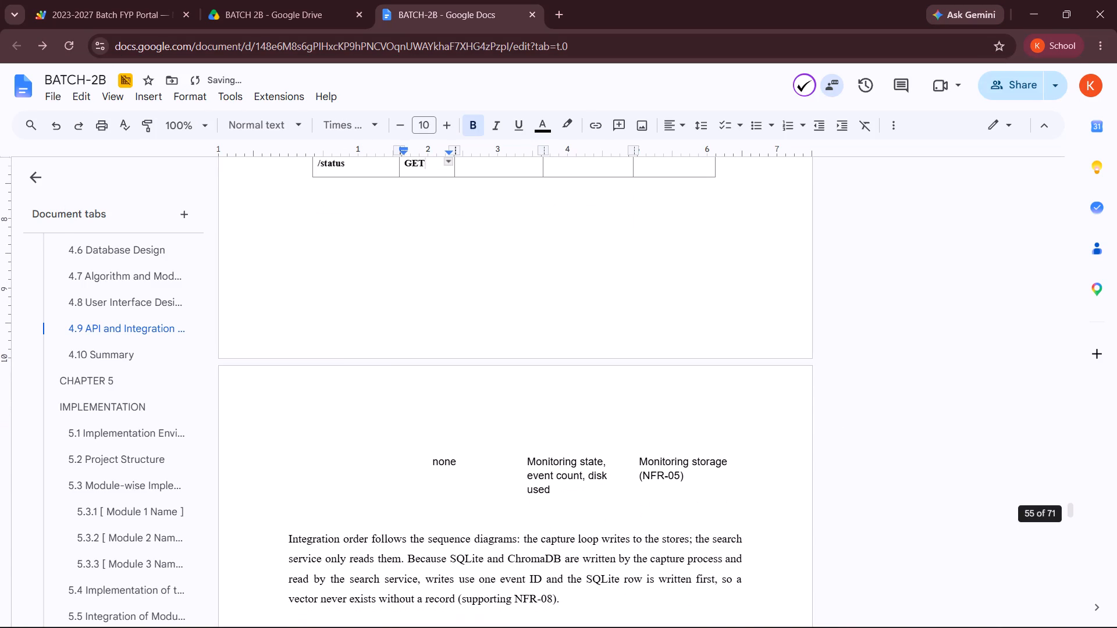
drag(431, 462, 461, 463)
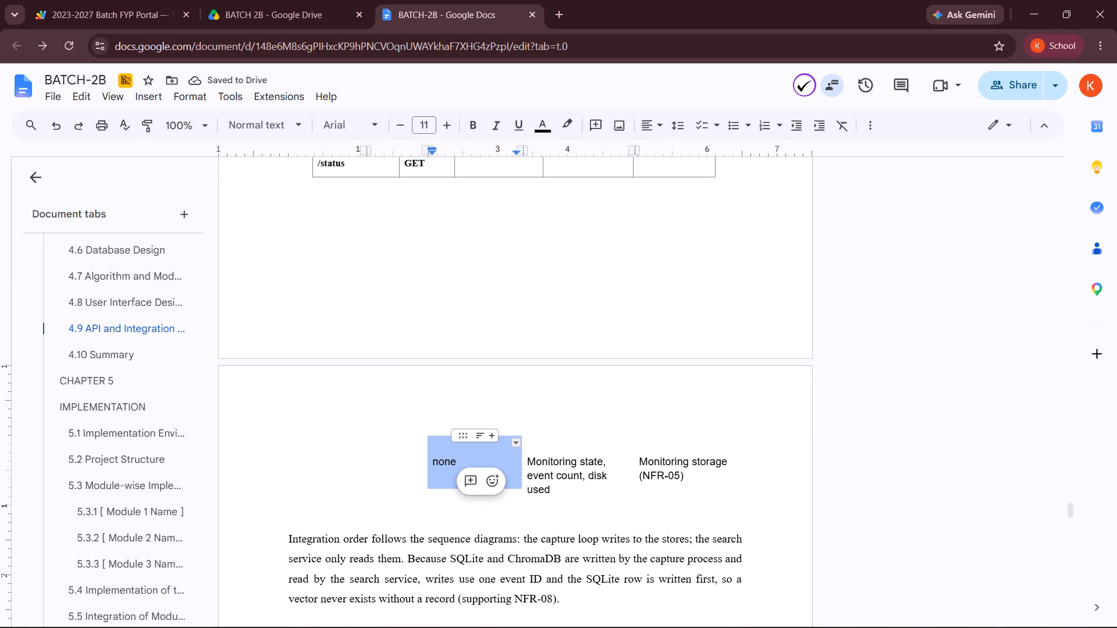
key(ctrl+x)
click(838, 609)
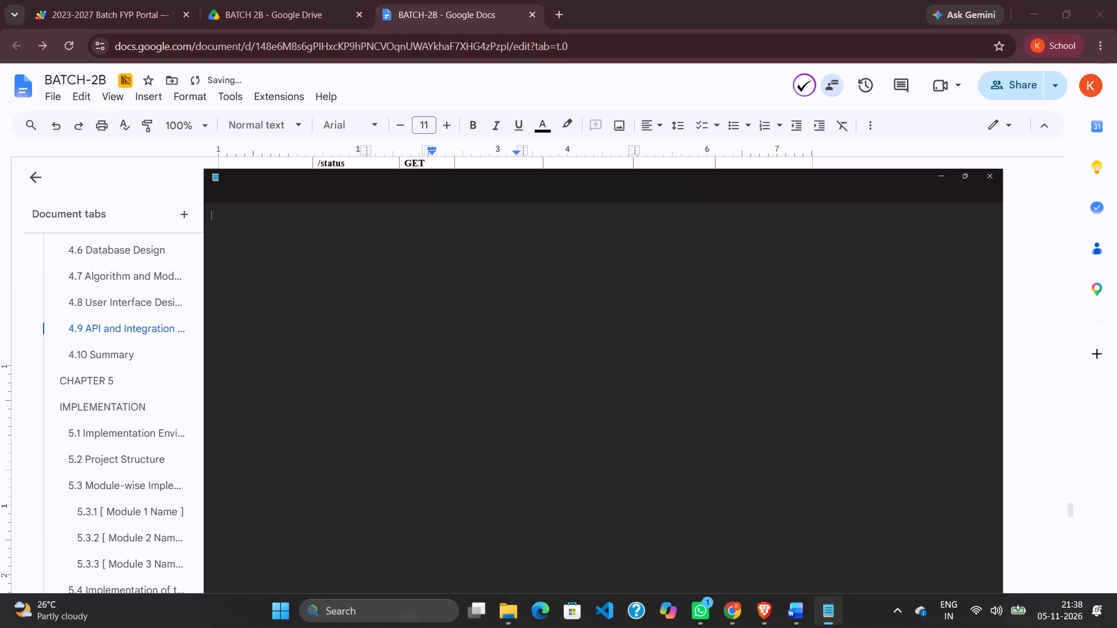
key(ctrl+v)
key(ctrl+a)
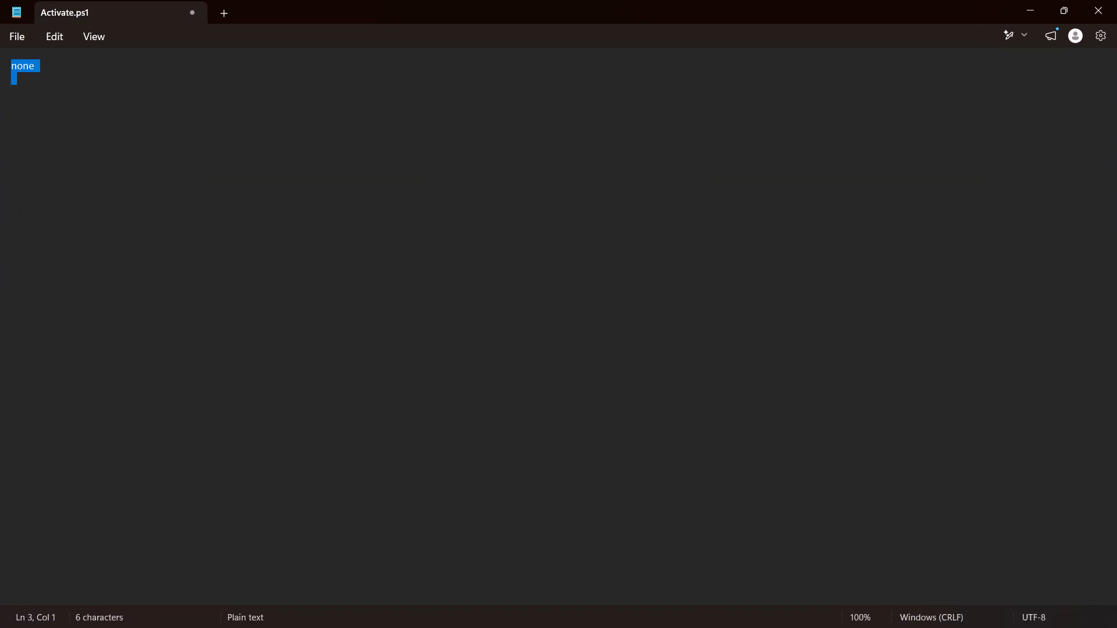
key(ctrl+x)
click(1019, 0)
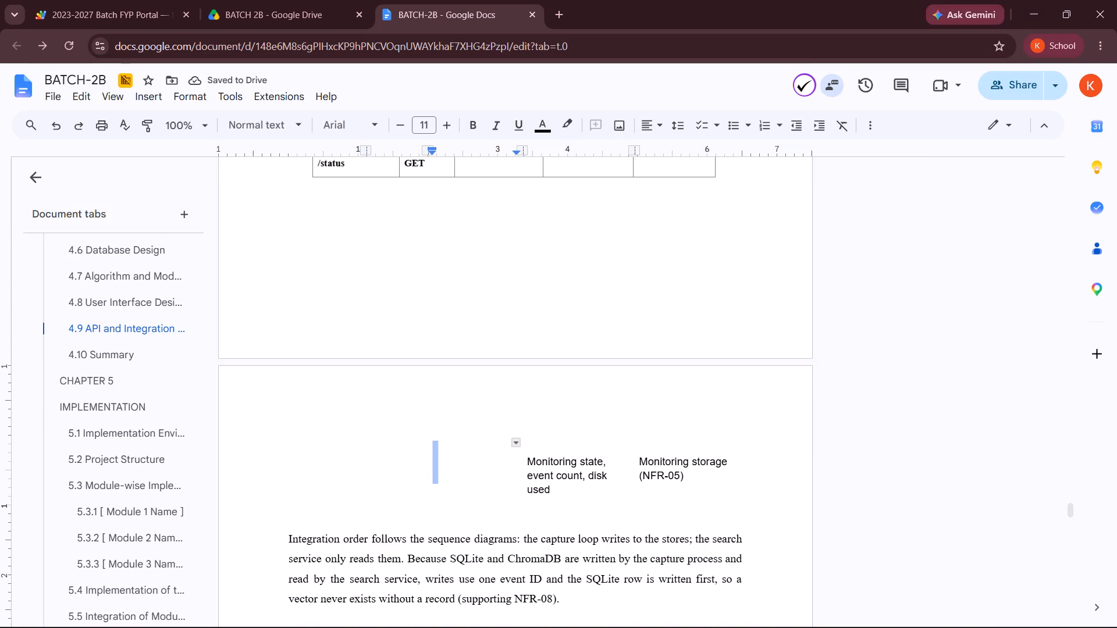
scroll(547, 224, up, 1)
click(497, 258)
key(ctrl+v)
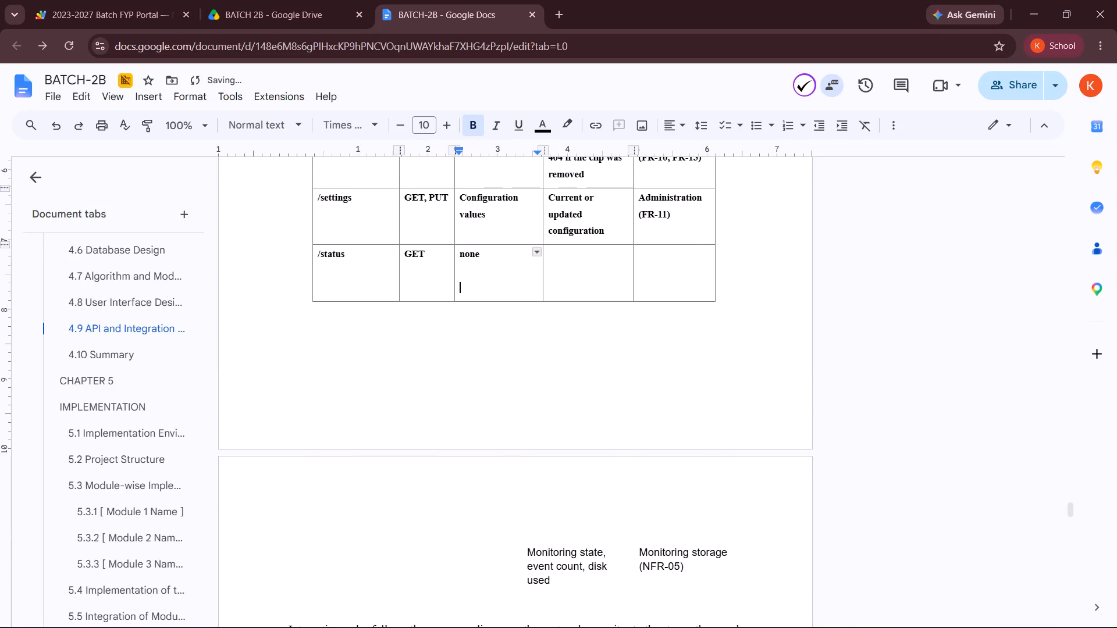
scroll(497, 258, down, 1)
scroll(497, 258, up, 1)
key(BackSpace)
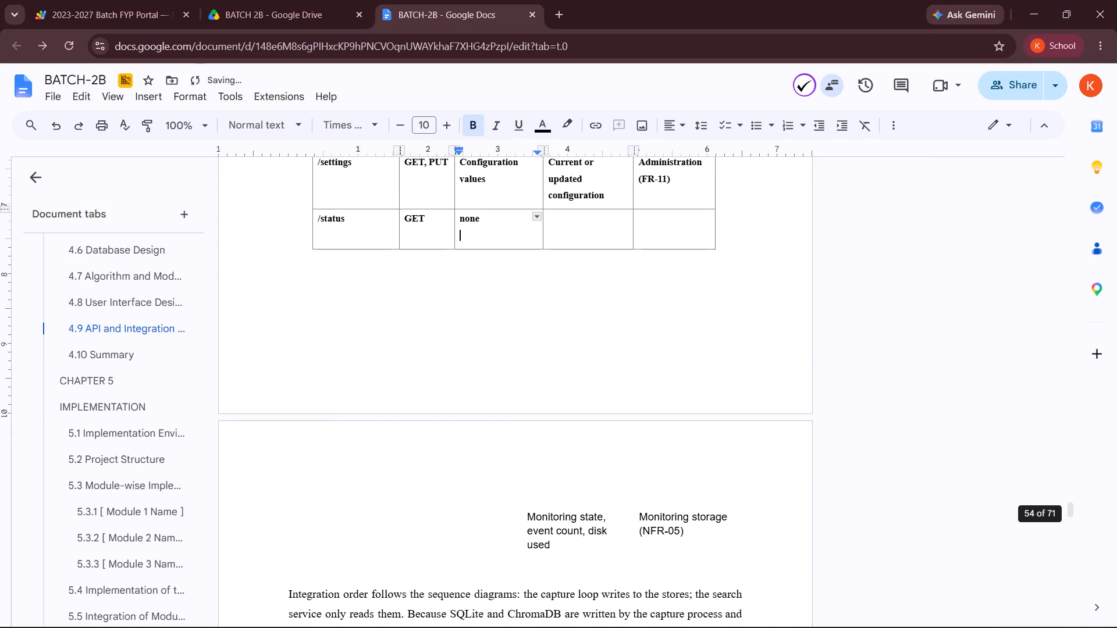
key(BackSpace)
Move "Monitoring state, event count, disk used" as plain text through Notepad into the /status row's Response cell, removing the trailing blank lines.
scroll(497, 258, down, 1)
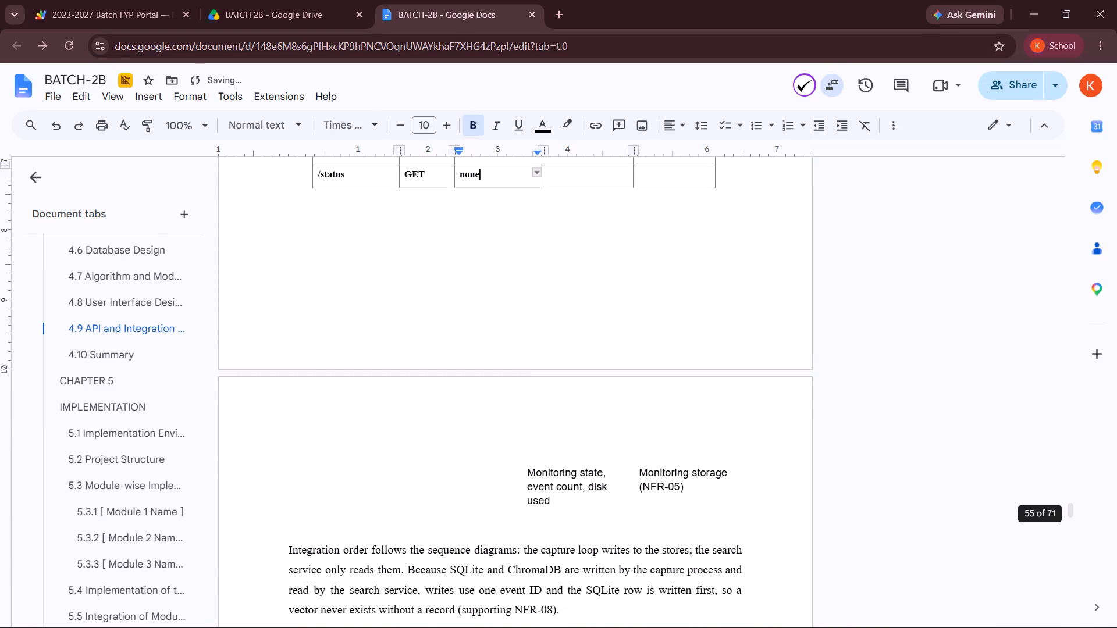
drag(527, 468, 561, 499)
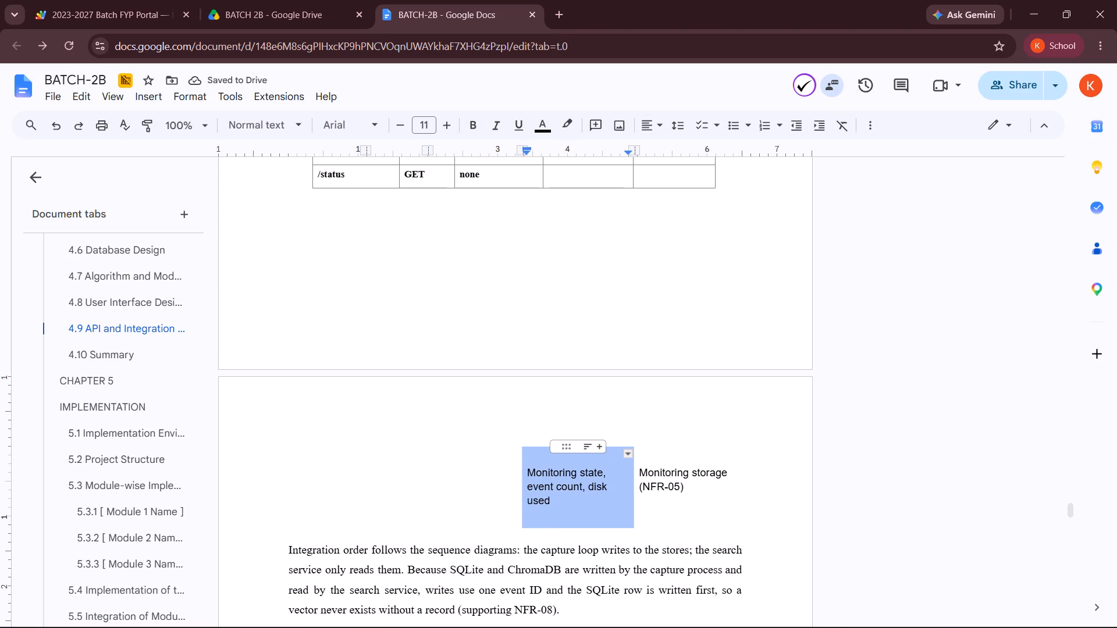
key(ctrl+x)
click(820, 613)
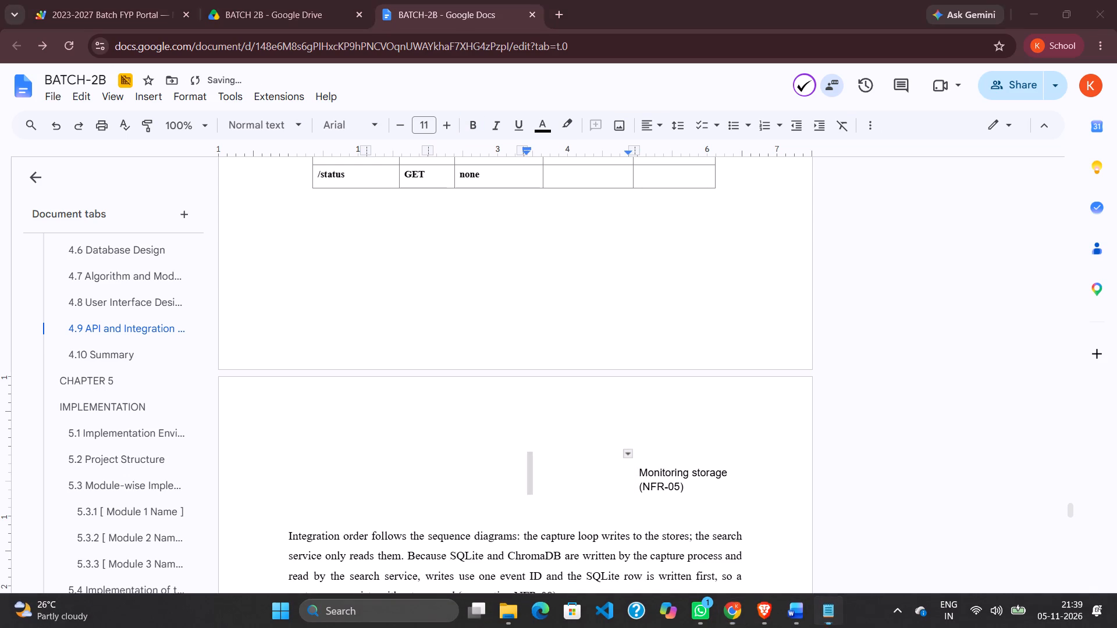
key(ctrl+v)
key(ctrl+a)
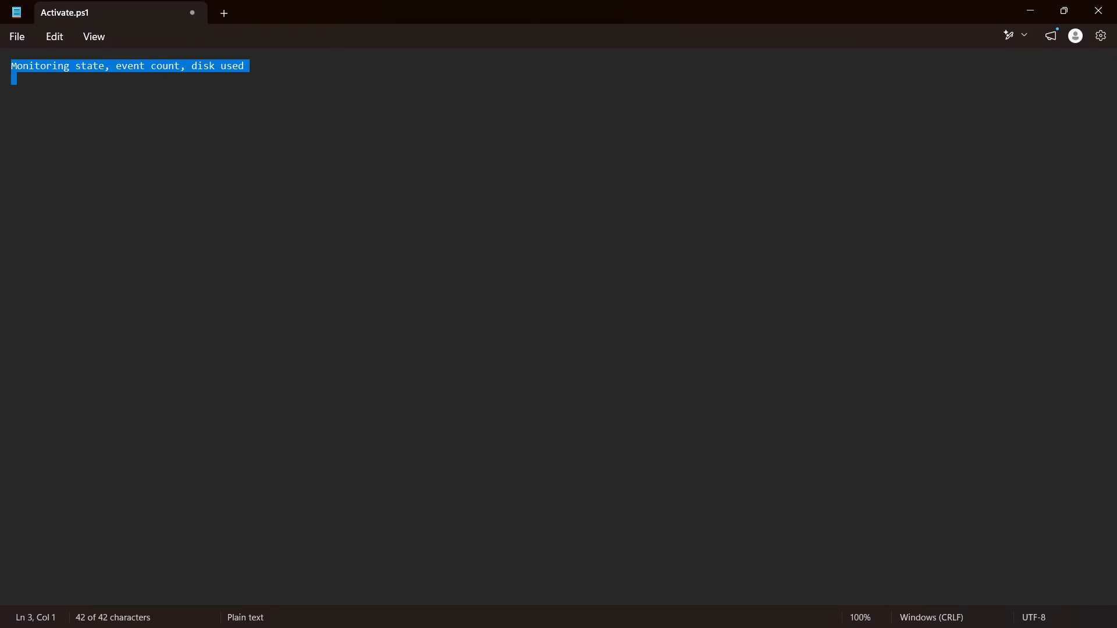
key(ctrl+x)
click(1038, 0)
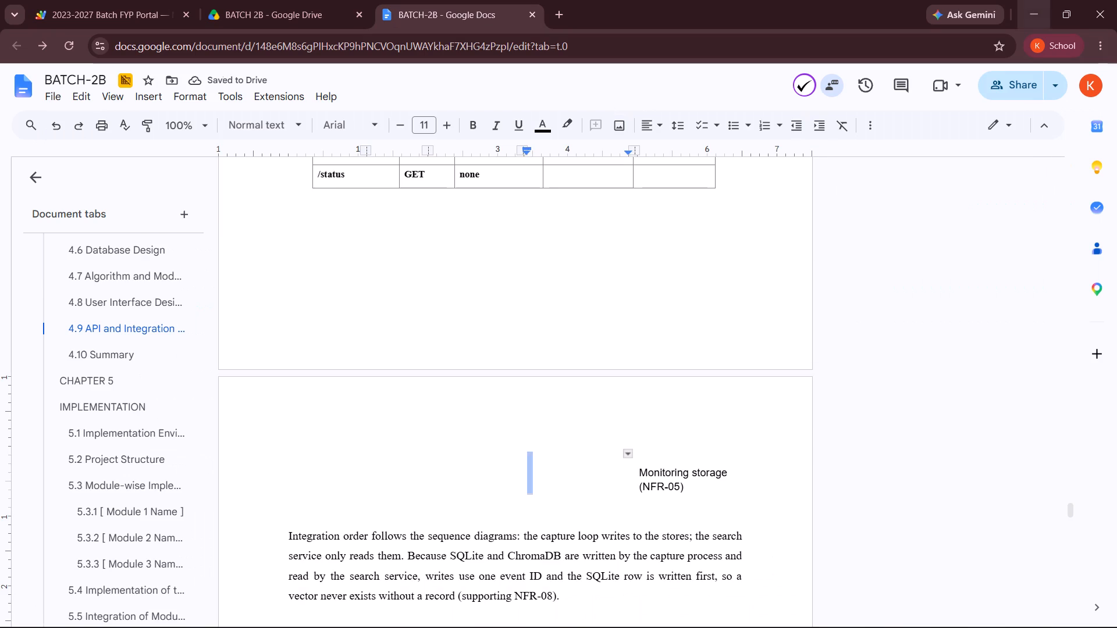
scroll(606, 297, up, 1)
click(565, 252)
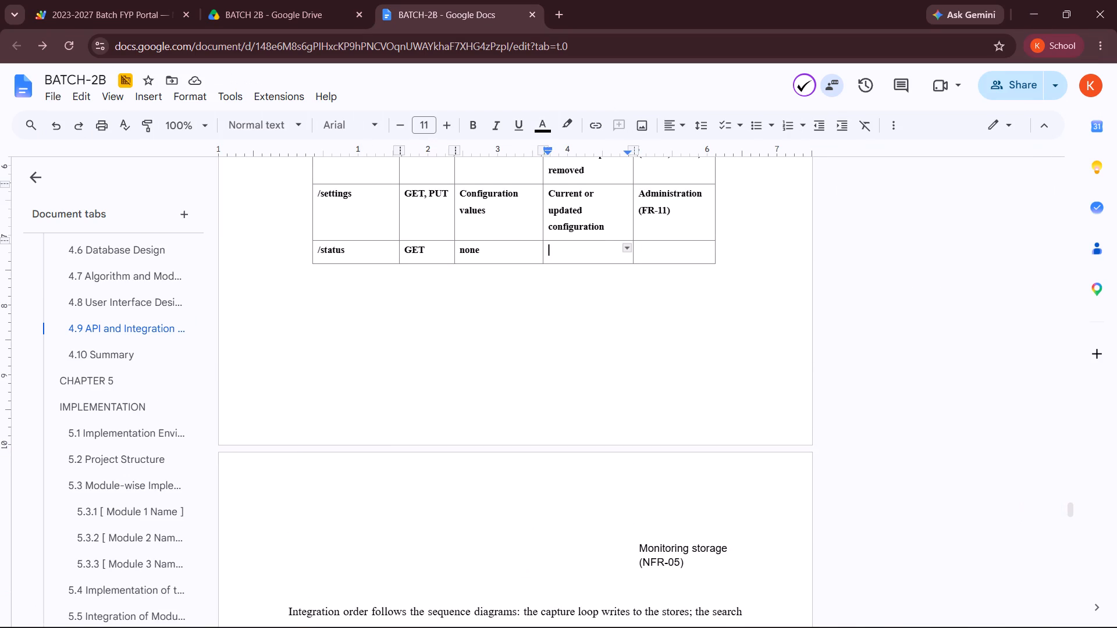
key(ctrl+v)
key(BackSpace)
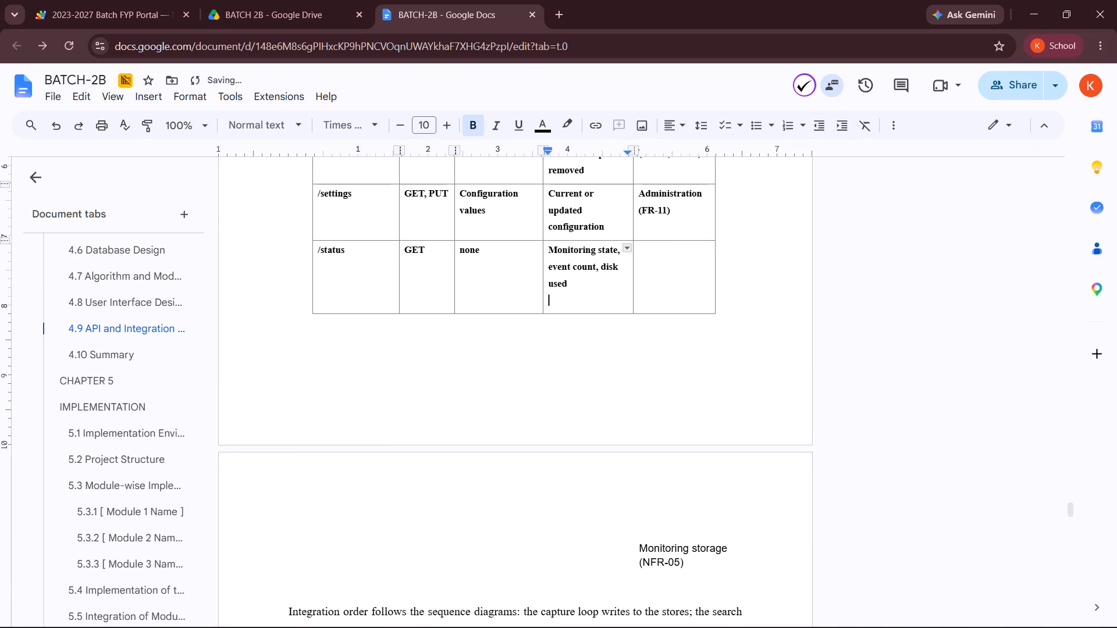
key(BackSpace)
Move "Monitoring storage (NFR-05)" as plain text through Notepad into the /status row's Purpose cell, removing a trailing blank line.
scroll(550, 304, down, 1)
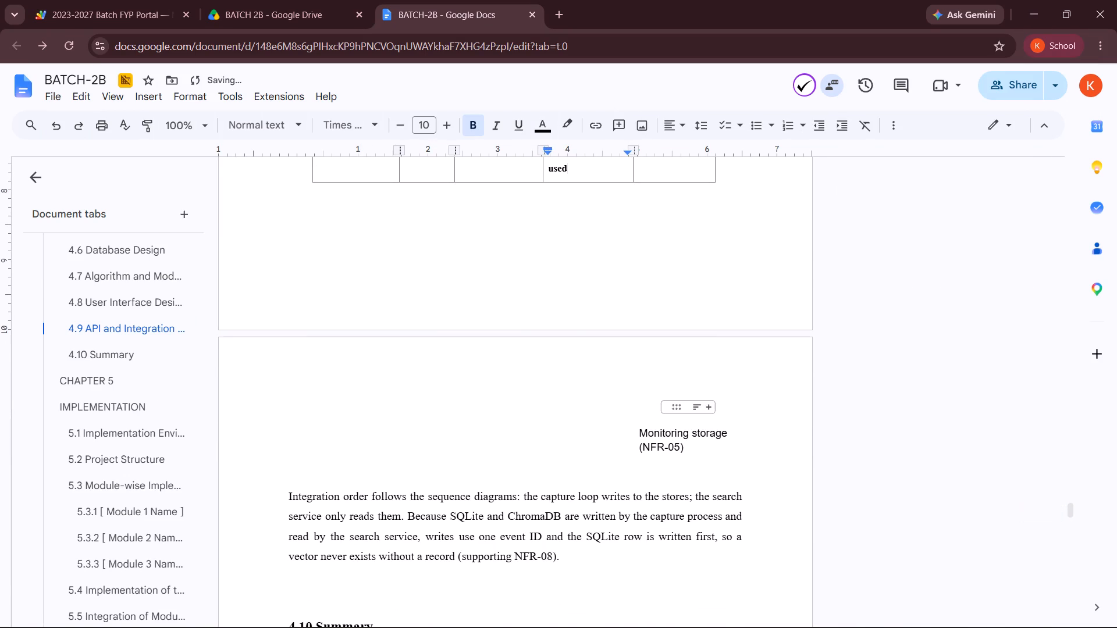
drag(638, 427, 696, 444)
key(ctrl+x)
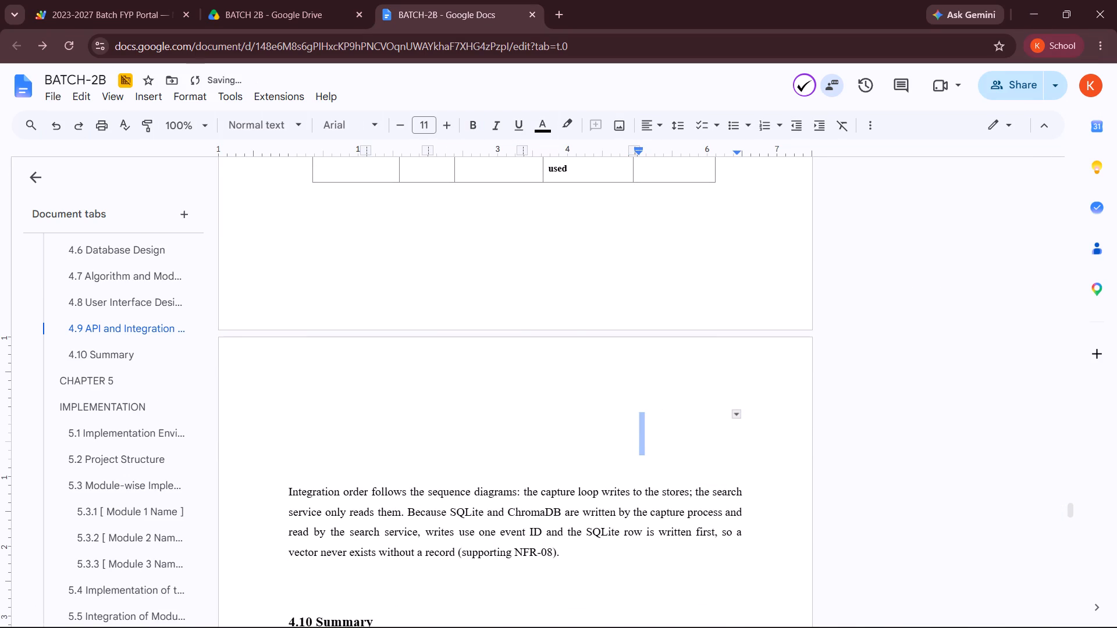
click(812, 610)
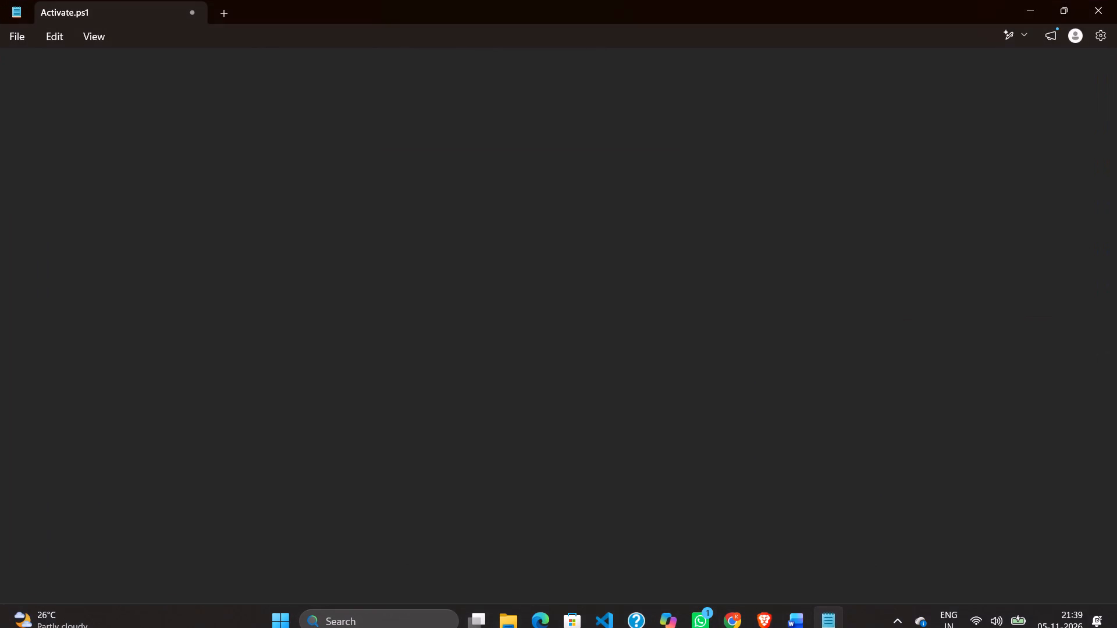
key(ctrl+v)
key(ctrl+a)
key(ctrl+x)
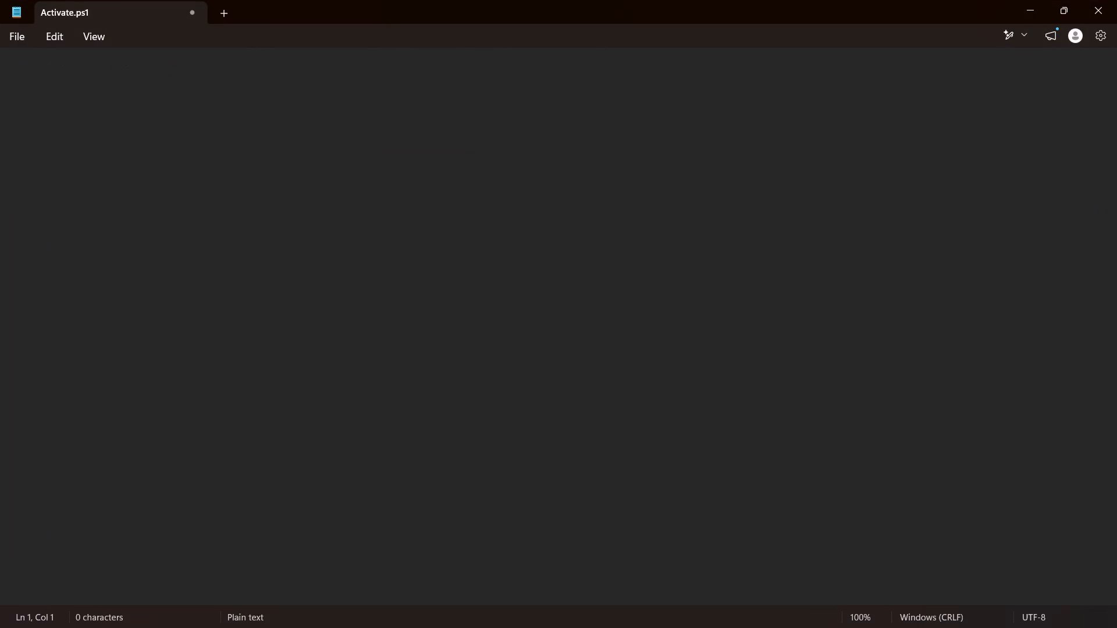
click(1029, 1)
scroll(687, 274, up, 1)
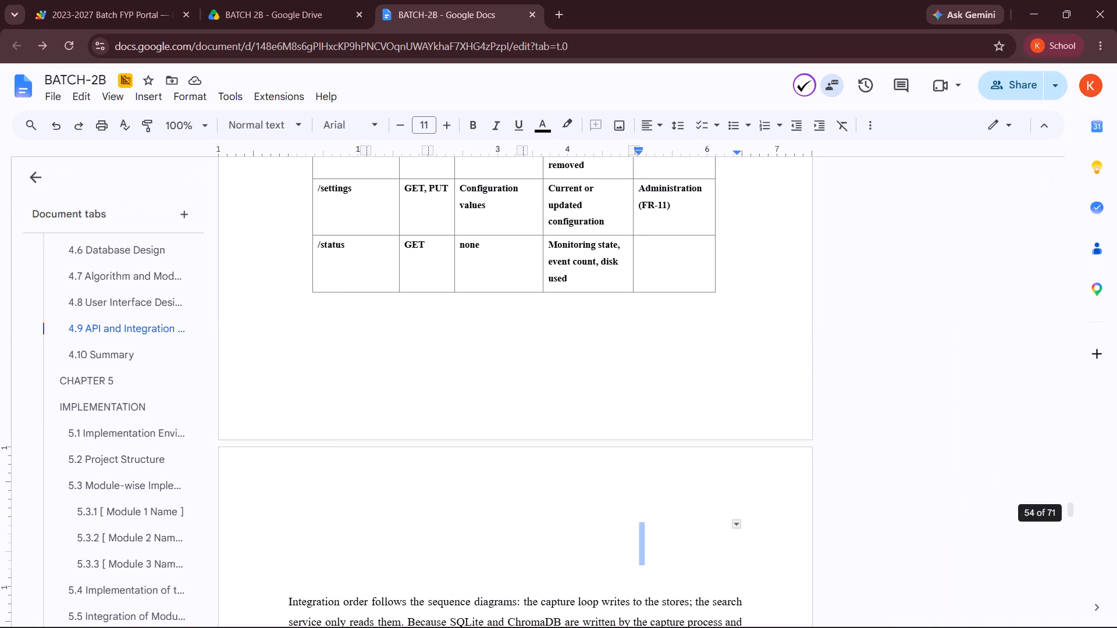
click(660, 266)
key(ctrl+v)
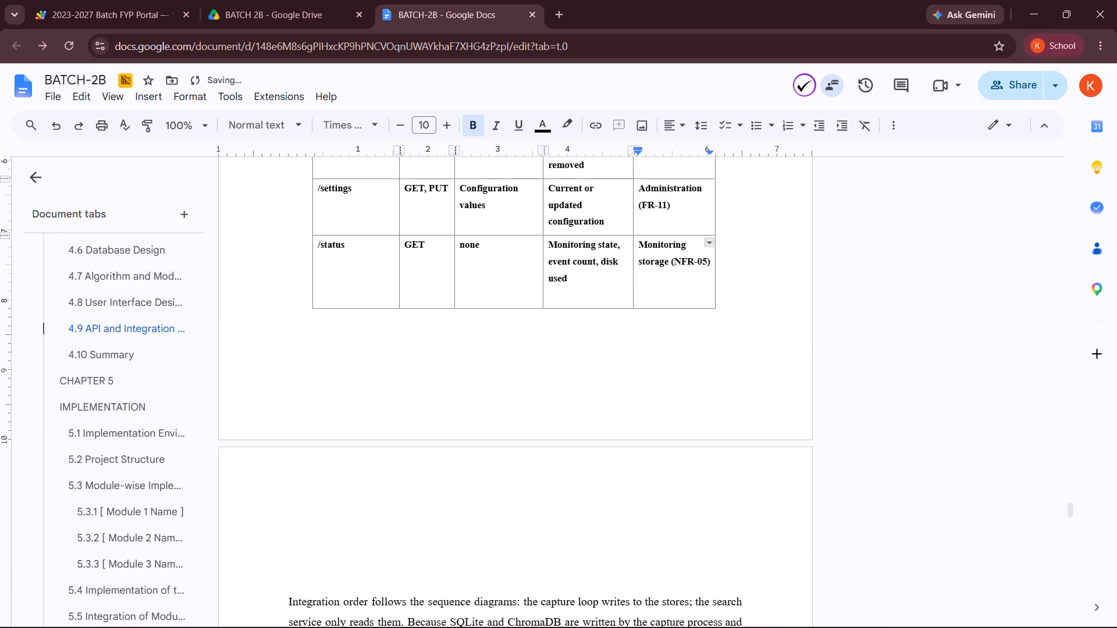
key(BackSpace)
Remove the bold formatting from all of Table 4.3's body rows, /search through /status, and centre their text.
scroll(660, 266, up, 2)
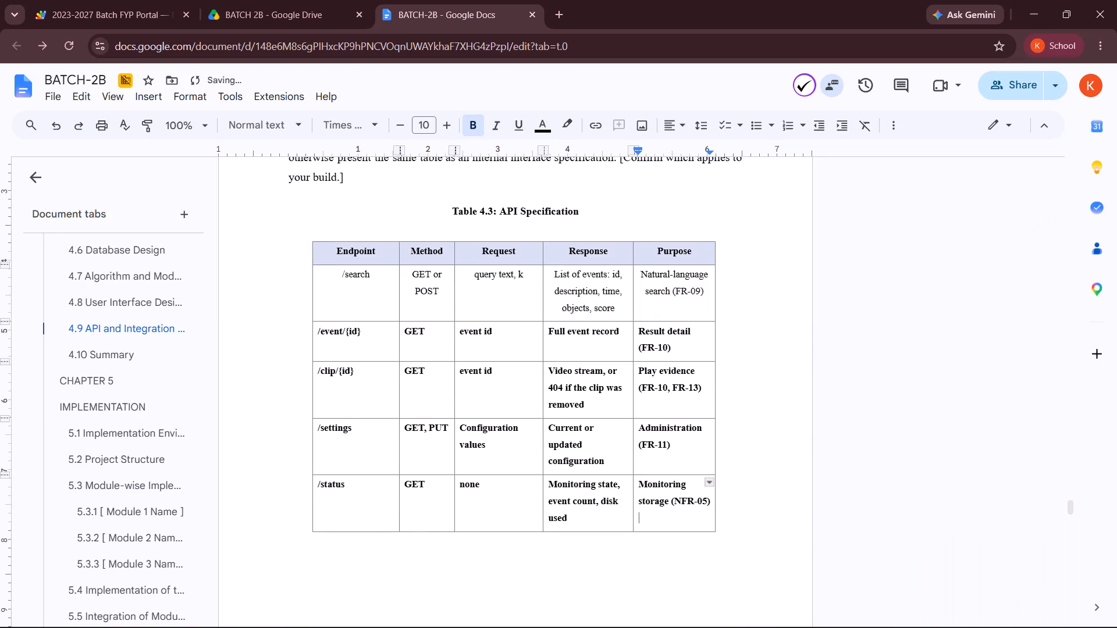
drag(339, 279, 537, 451)
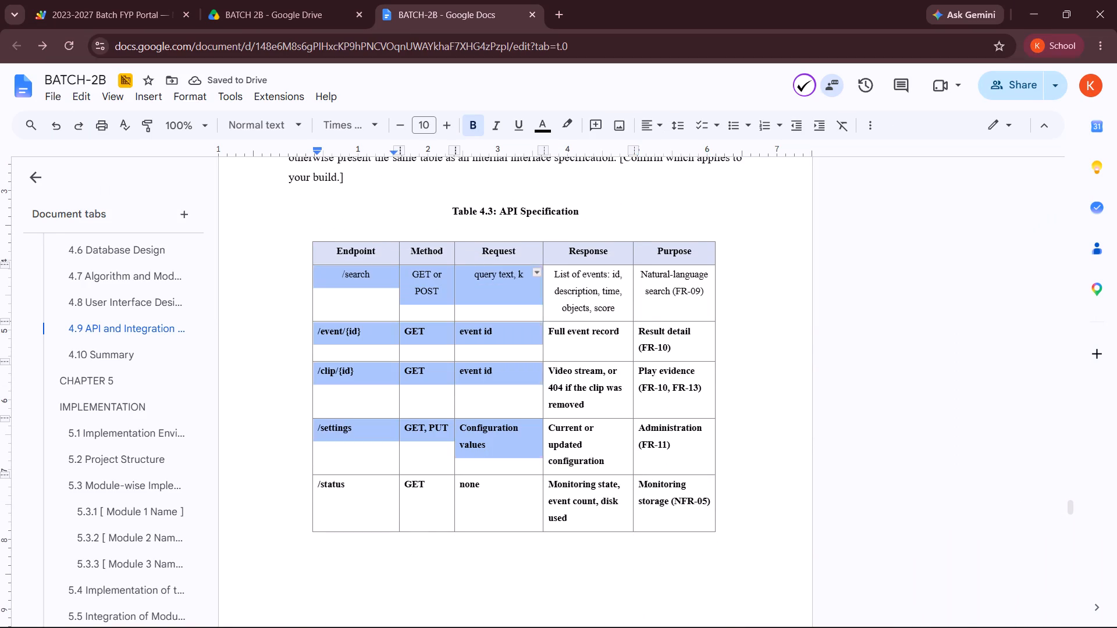
drag(537, 451, 681, 502)
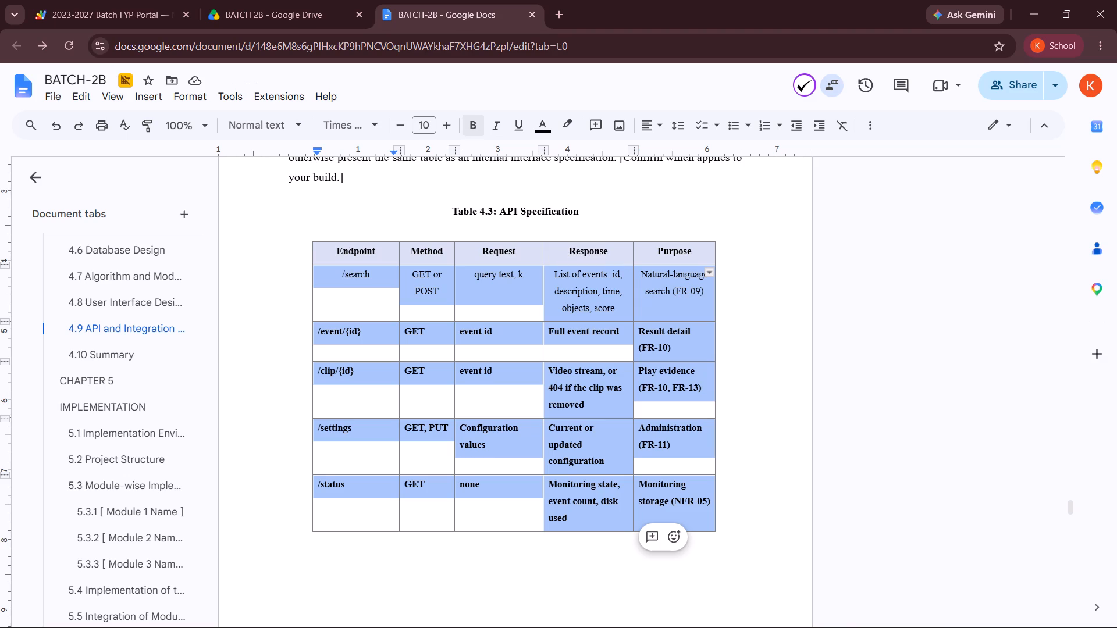
click(476, 132)
click(476, 132)
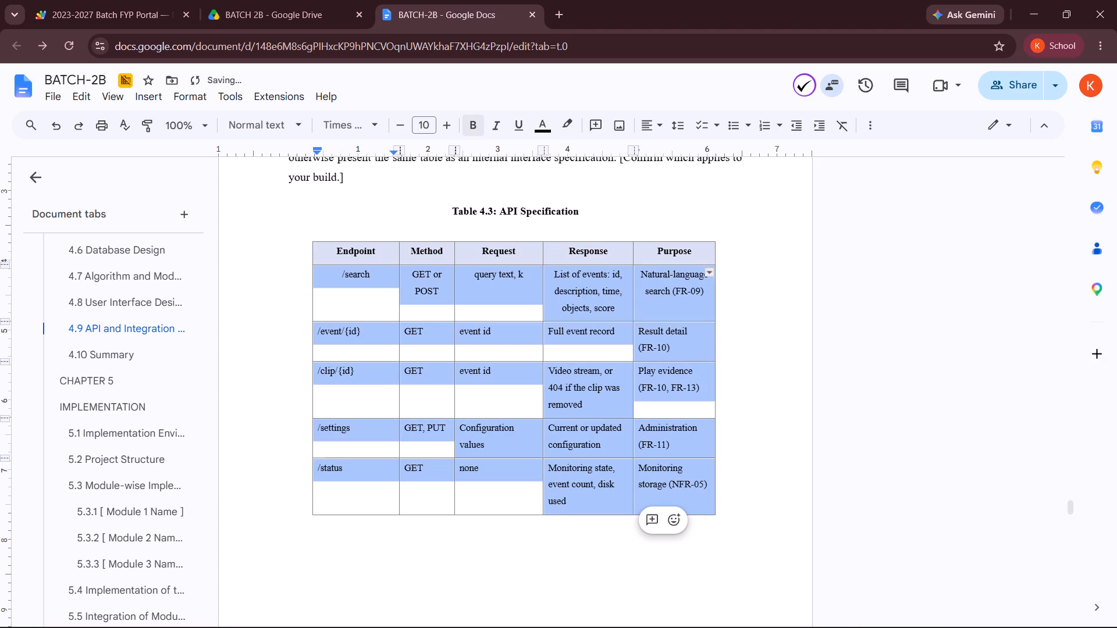
click(657, 122)
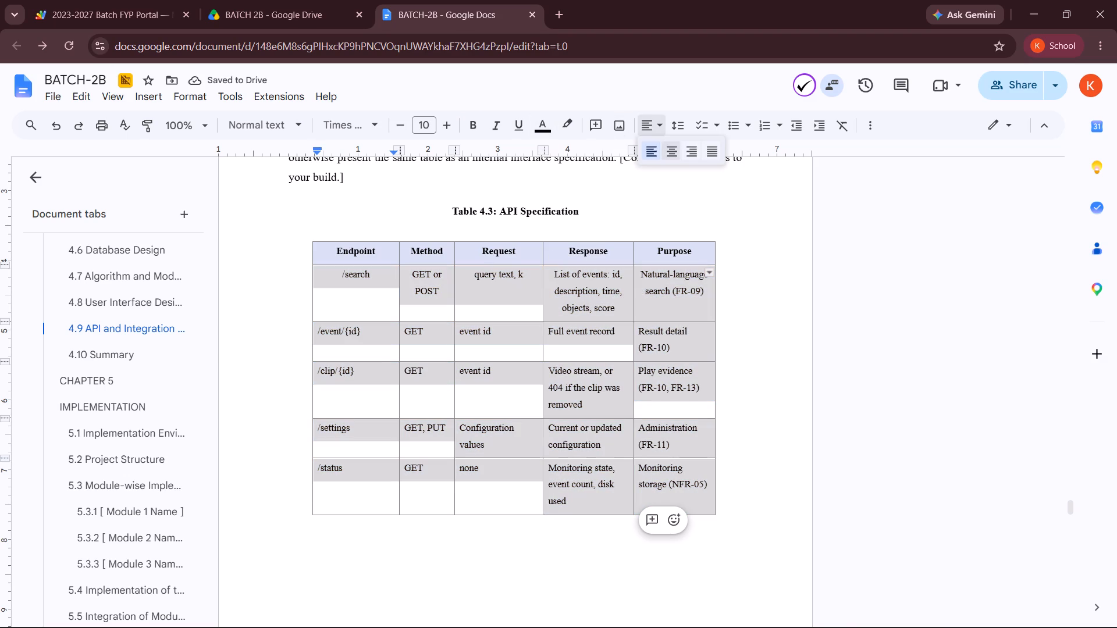
click(671, 145)
click(1003, 347)
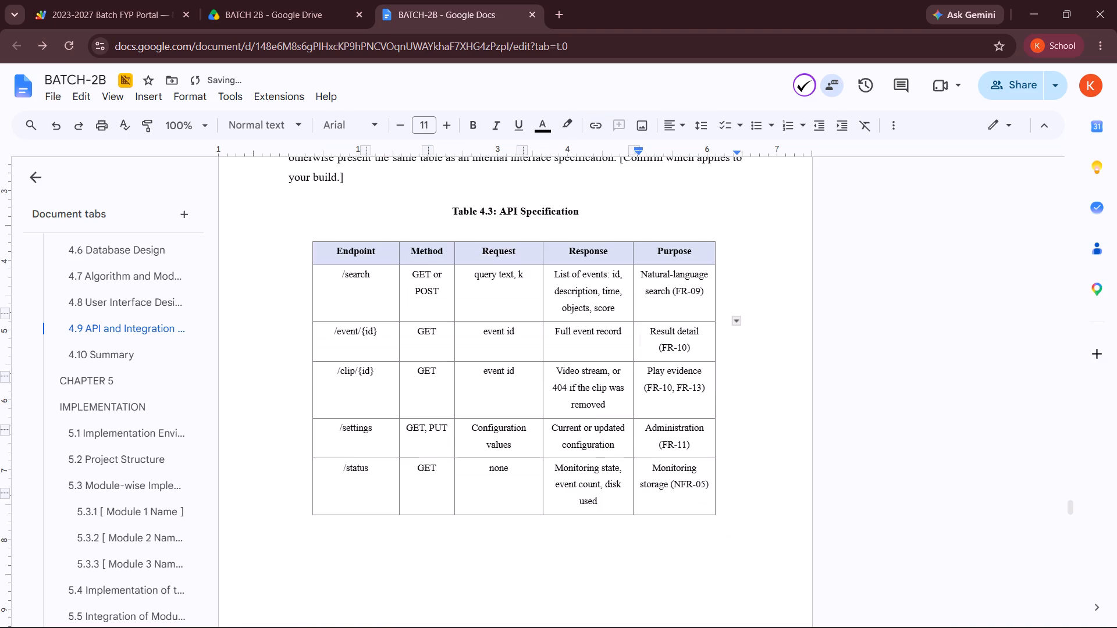
Select the two emptied rows of the borderless table beneath Table 4.3 and bring up the available table actions.
scroll(754, 408, down, 3)
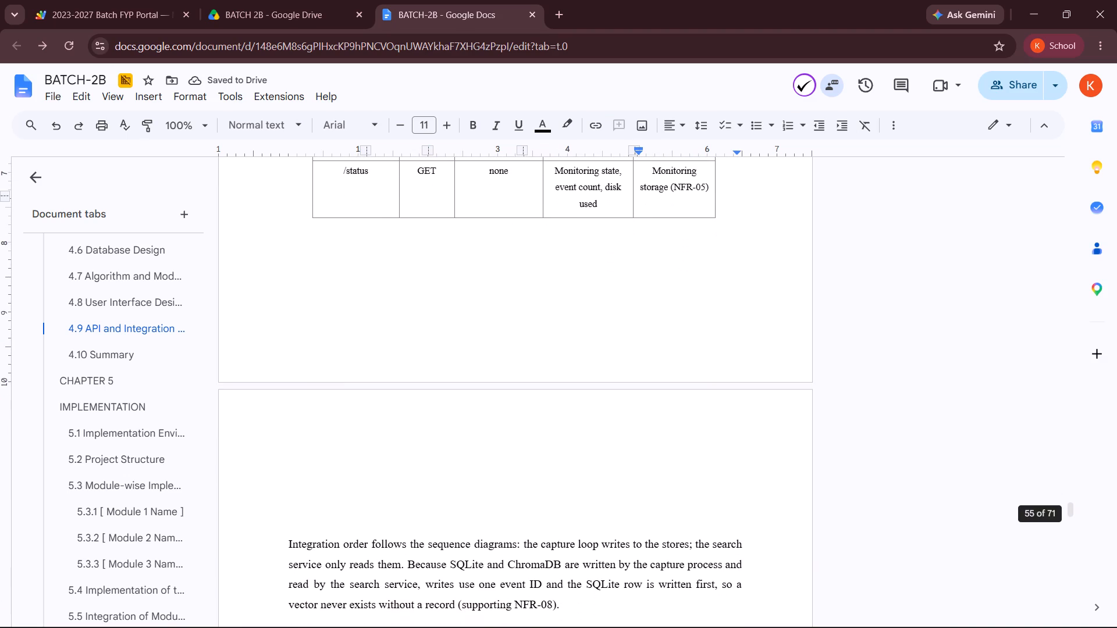
drag(318, 256, 330, 274)
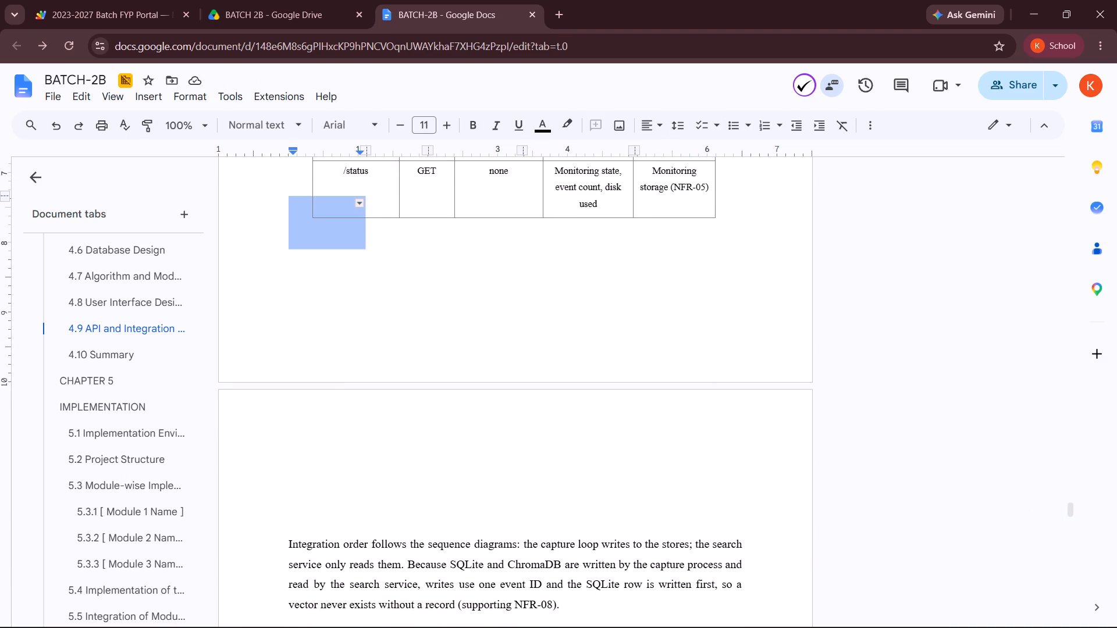
drag(330, 274, 688, 467)
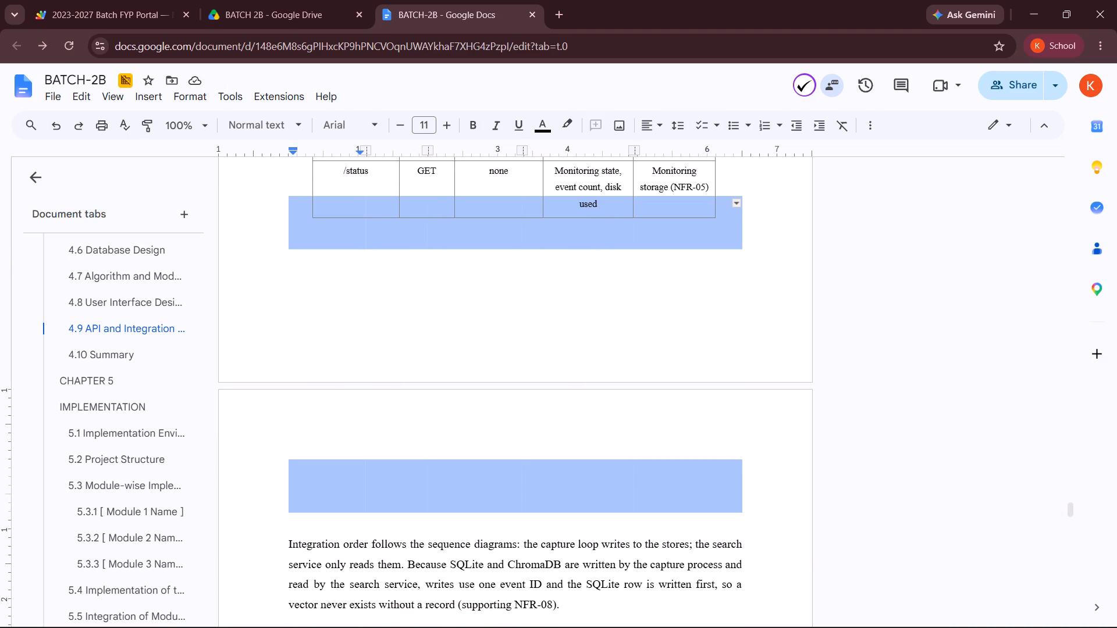
drag(688, 467, 688, 465)
right_click(688, 465)
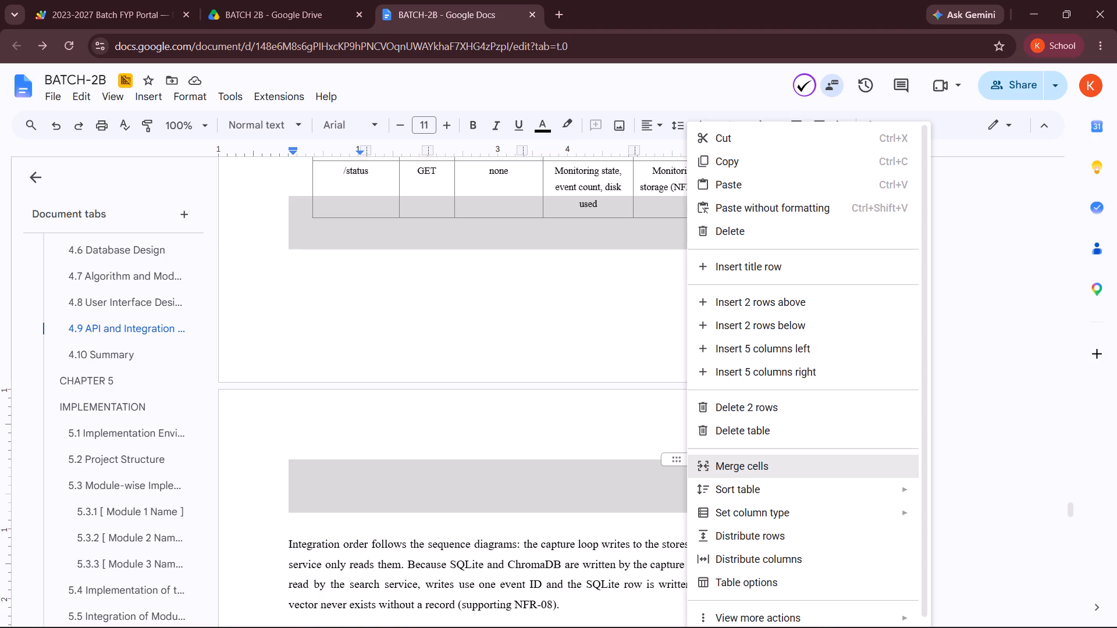
Delete the entire emptied borderless table beneath Table 4.3.
click(738, 435)
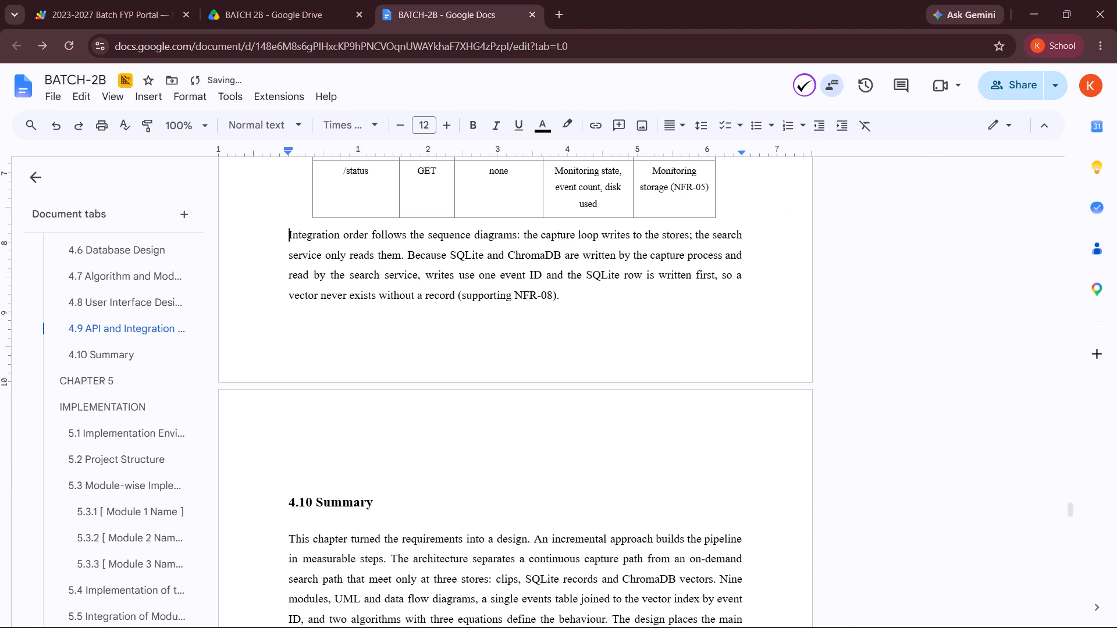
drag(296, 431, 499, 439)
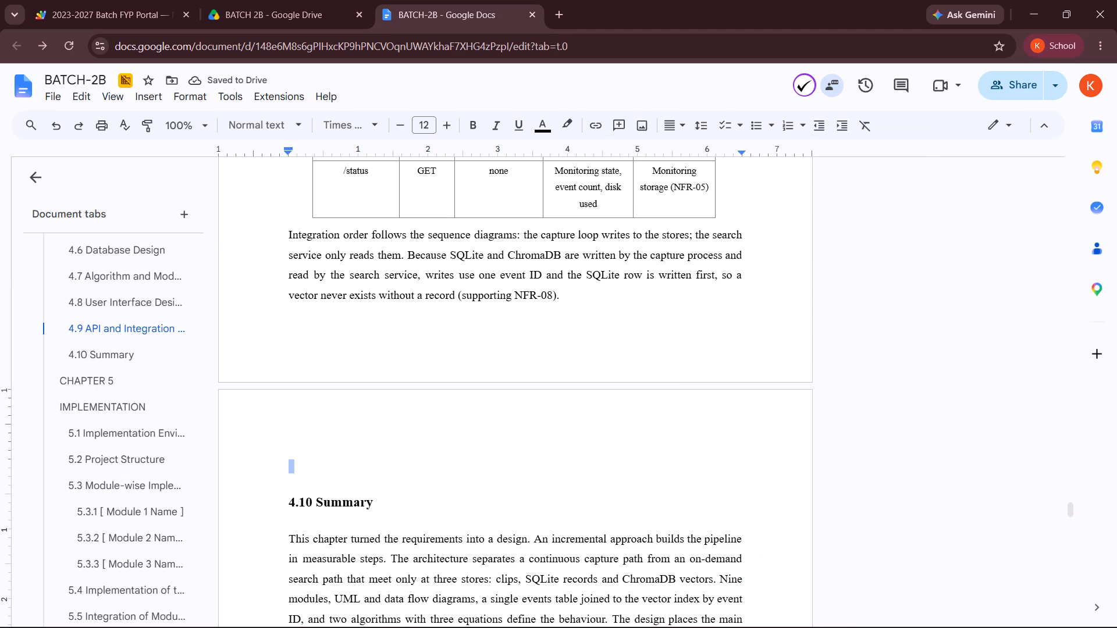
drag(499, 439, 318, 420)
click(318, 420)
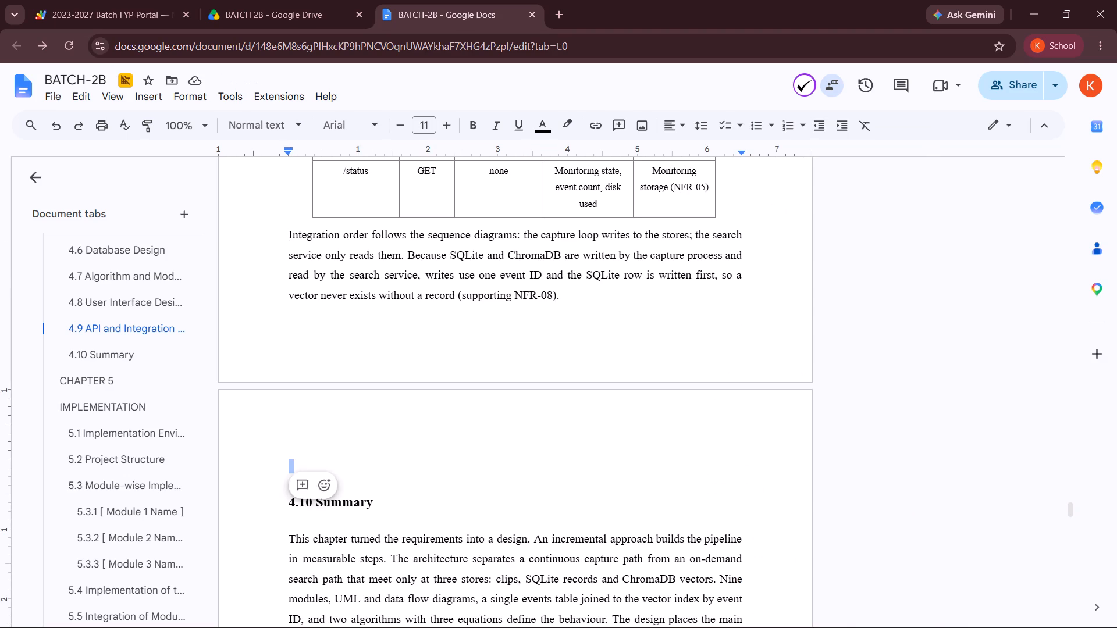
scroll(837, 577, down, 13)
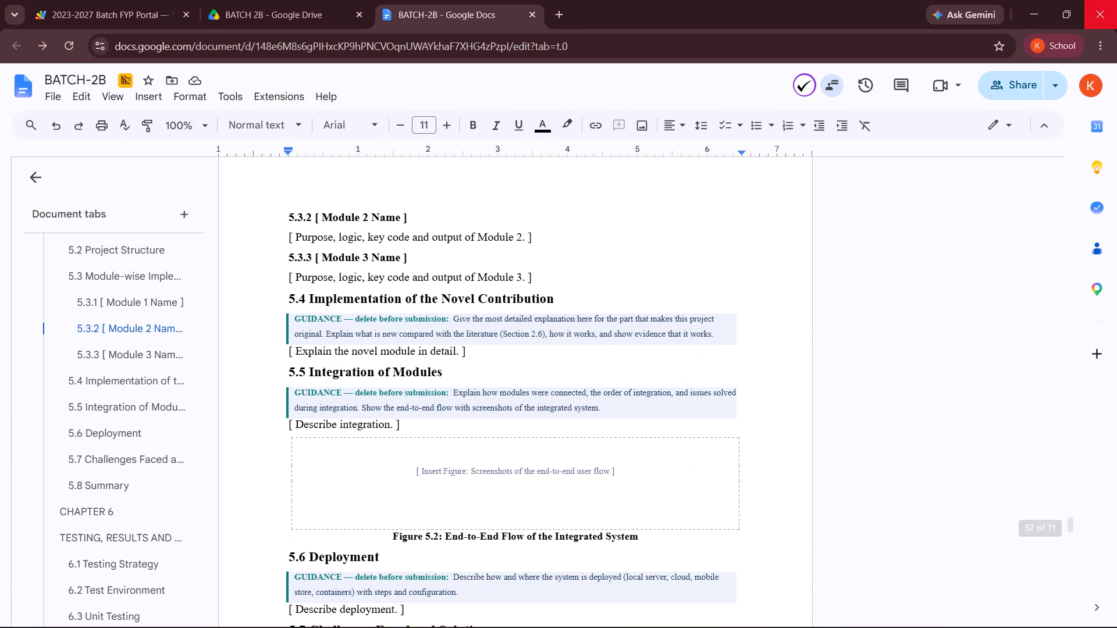
Close the open windows one after another: Chrome with the BATCH-2B document, Notepad, Word's BATCH-2B copy and Brave.
click(1114, 0)
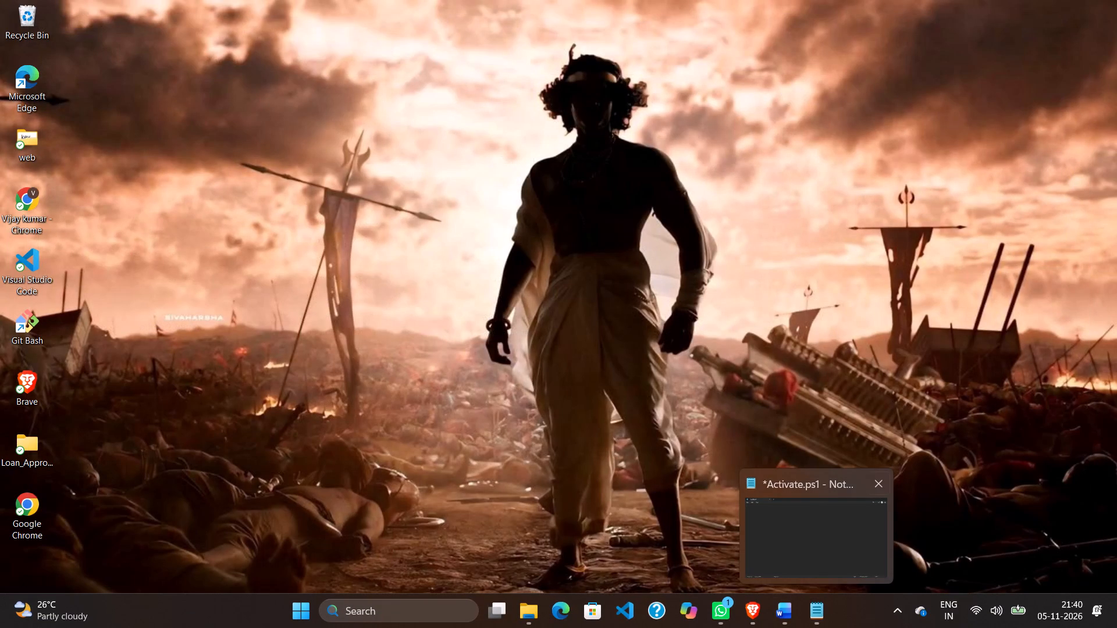
click(875, 483)
click(797, 617)
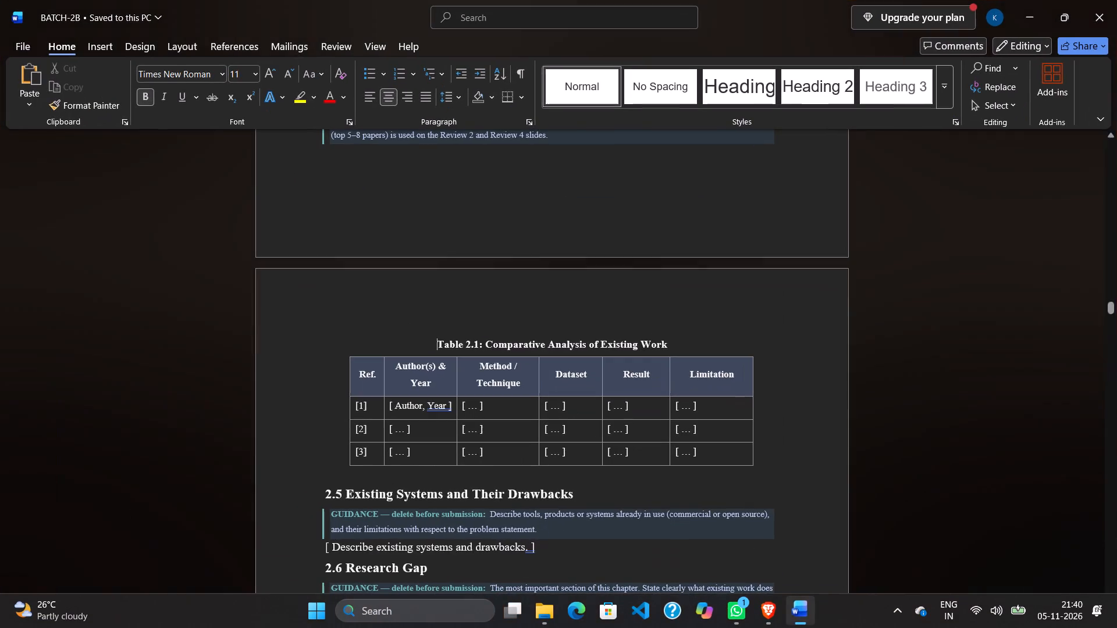
click(1116, 0)
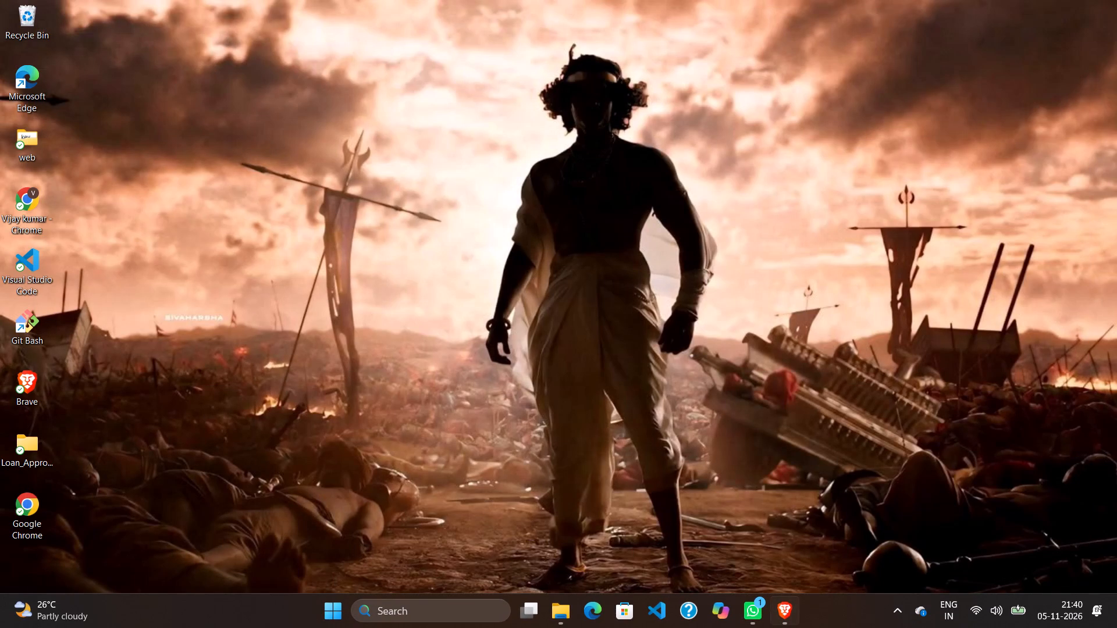
click(785, 612)
click(1116, 8)
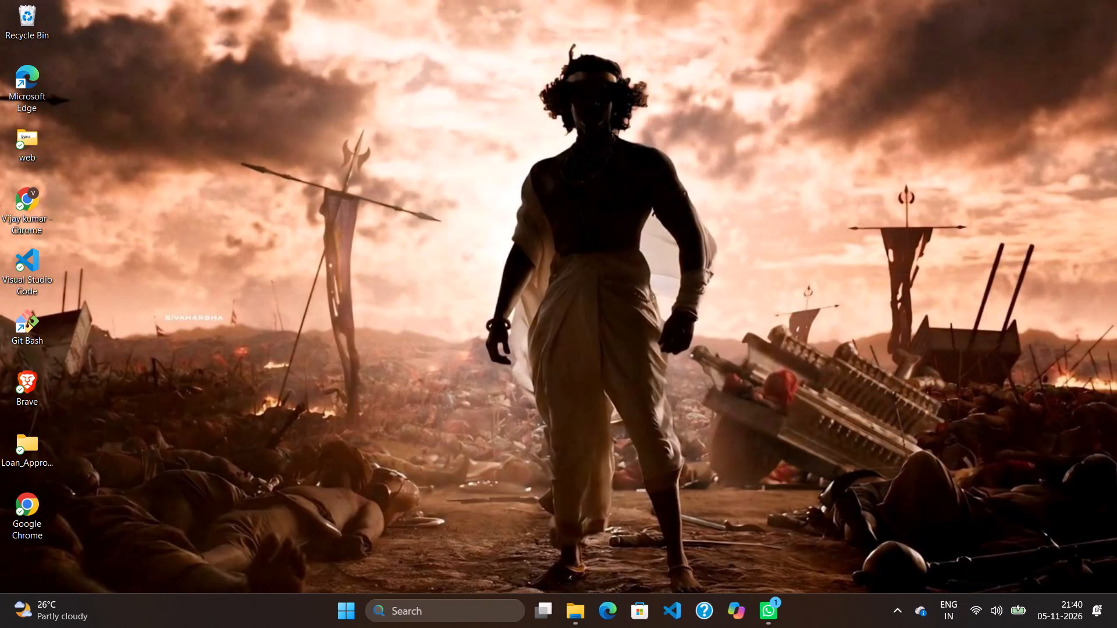
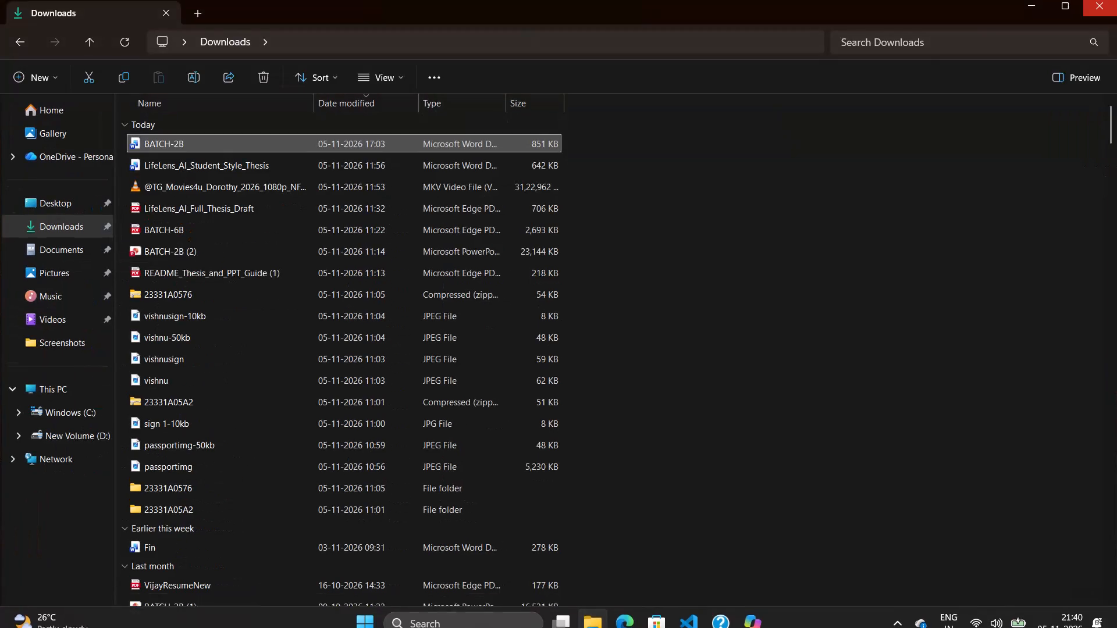
Close the Downloads folder window.
click(1116, 10)
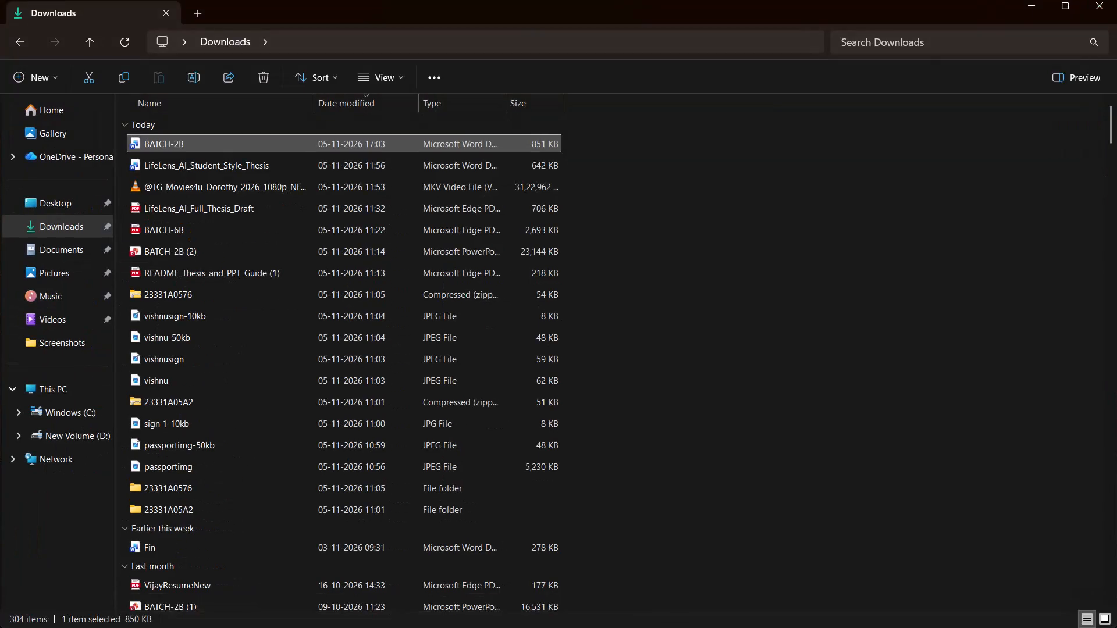
Bring up the Windows system shortcuts from the desktop, including the shut-down and sign-out options.
key(super+x)
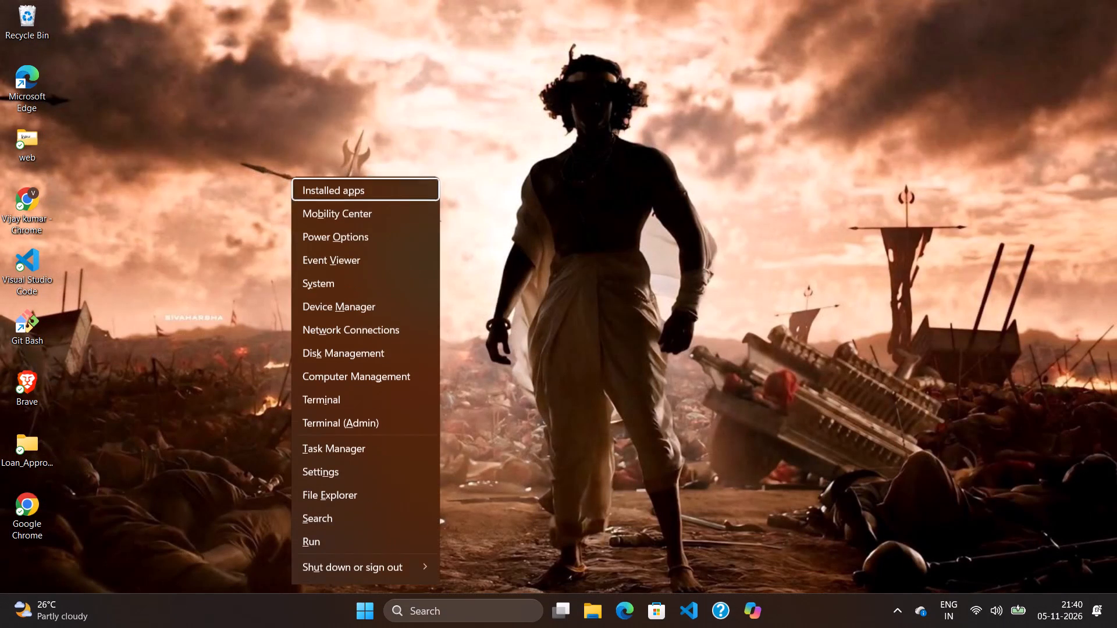